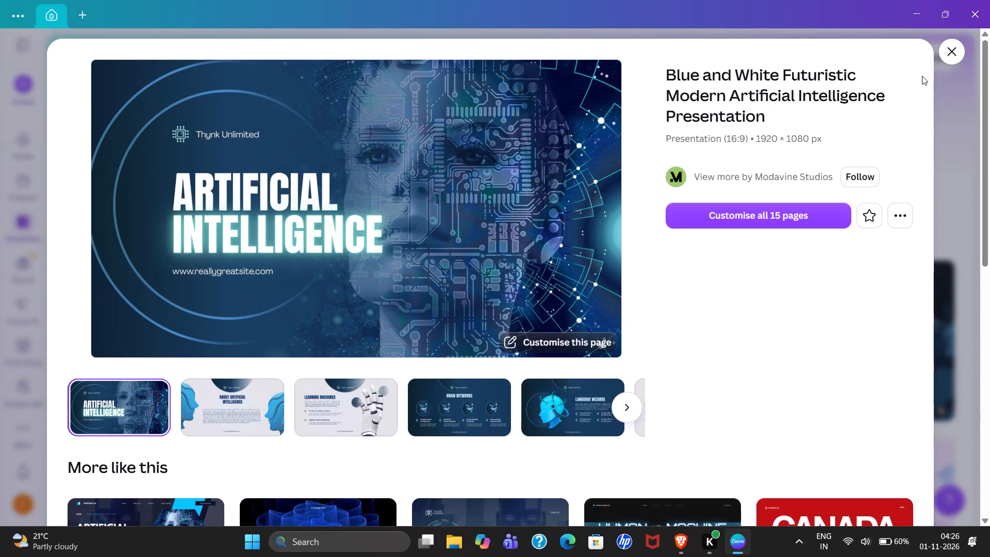
Close the current template preview and open the black and blue waving-robot "Artificial Intelligence" presentation template for customising.
{"action": "left_click", "coordinate": [950, 48]}
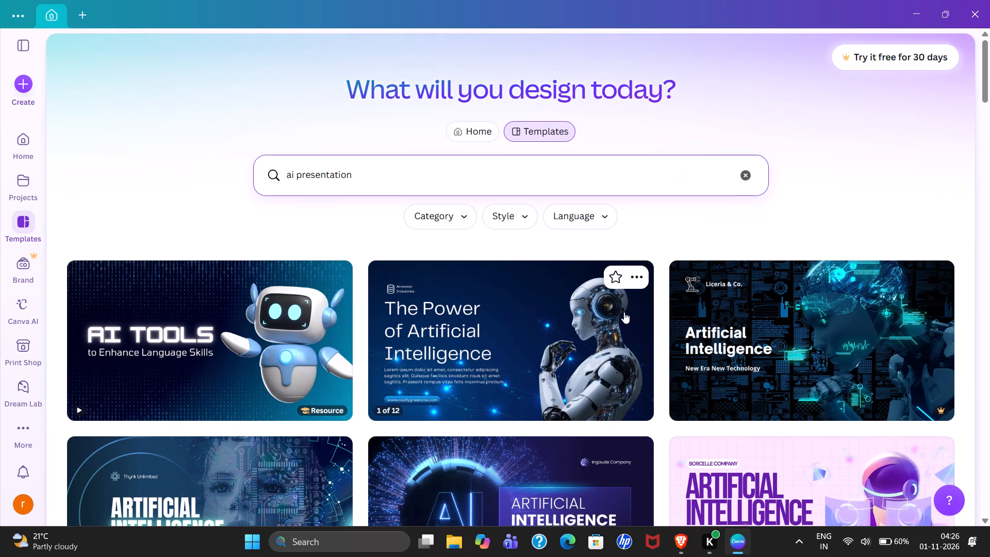
{"action": "scroll", "coordinate": [624, 312], "scroll_direction": "down", "scroll_amount": 1}
{"action": "scroll", "coordinate": [546, 350], "scroll_direction": "down", "scroll_amount": 2}
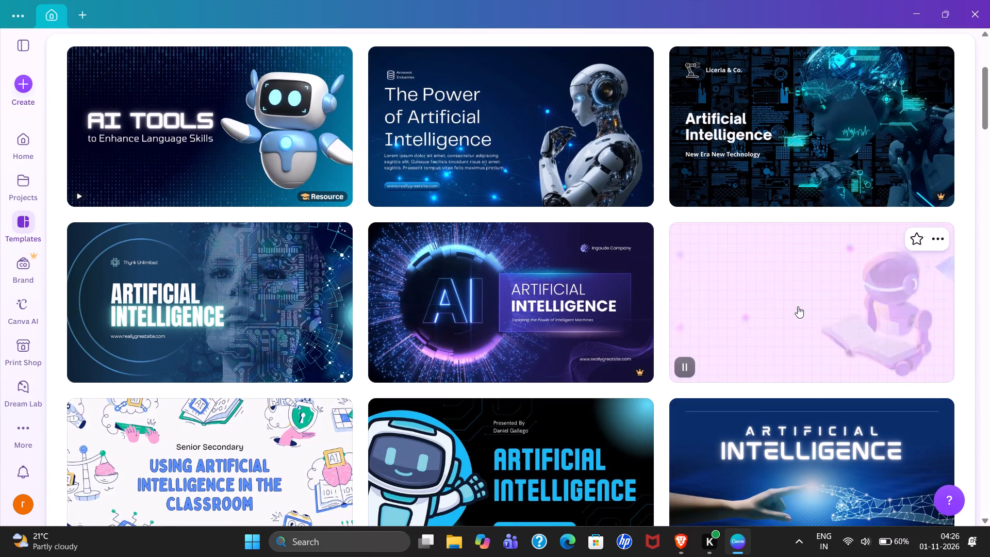
{"action": "scroll", "coordinate": [798, 306], "scroll_direction": "down", "scroll_amount": 2}
{"action": "scroll", "coordinate": [568, 380], "scroll_direction": "down", "scroll_amount": 2}
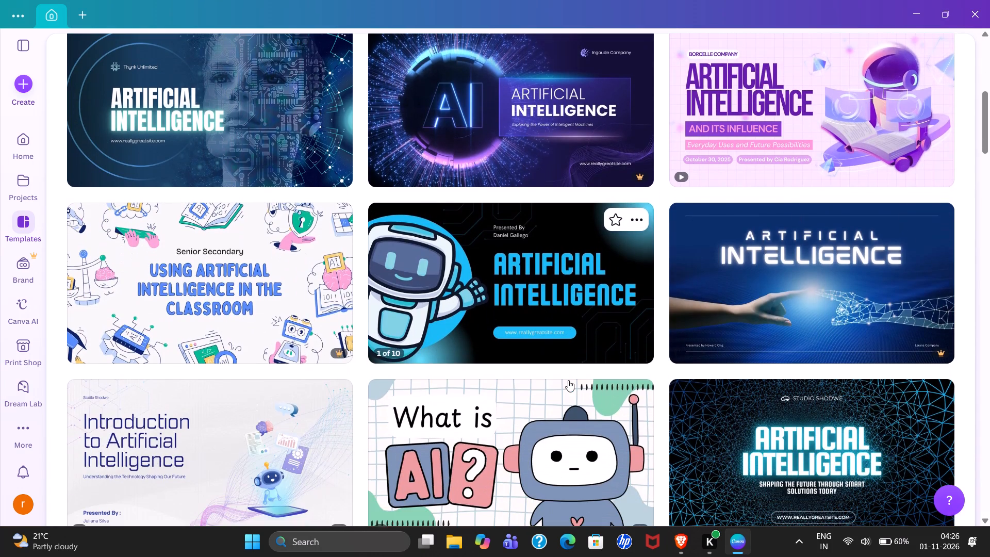
{"action": "left_click", "coordinate": [536, 266]}
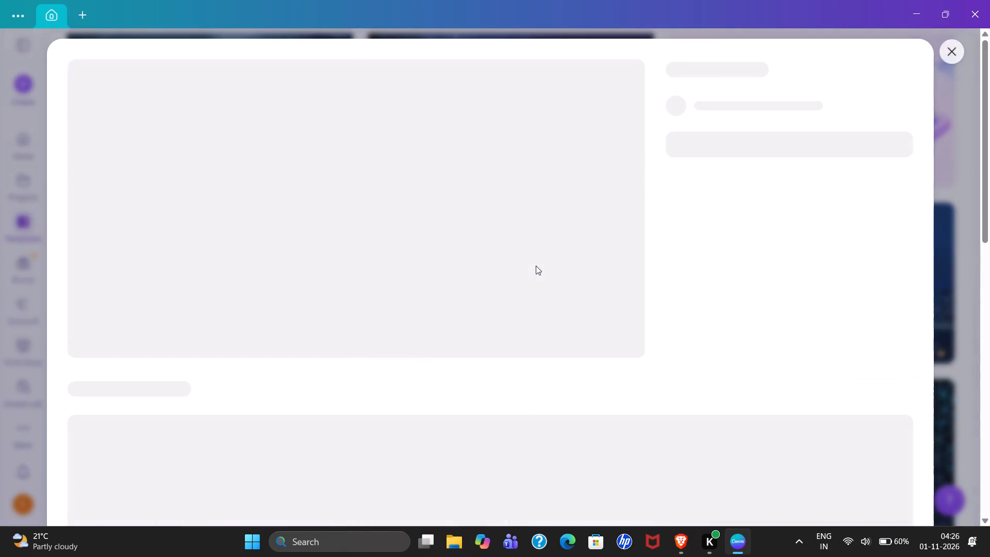
{"action": "left_click", "coordinate": [723, 212]}
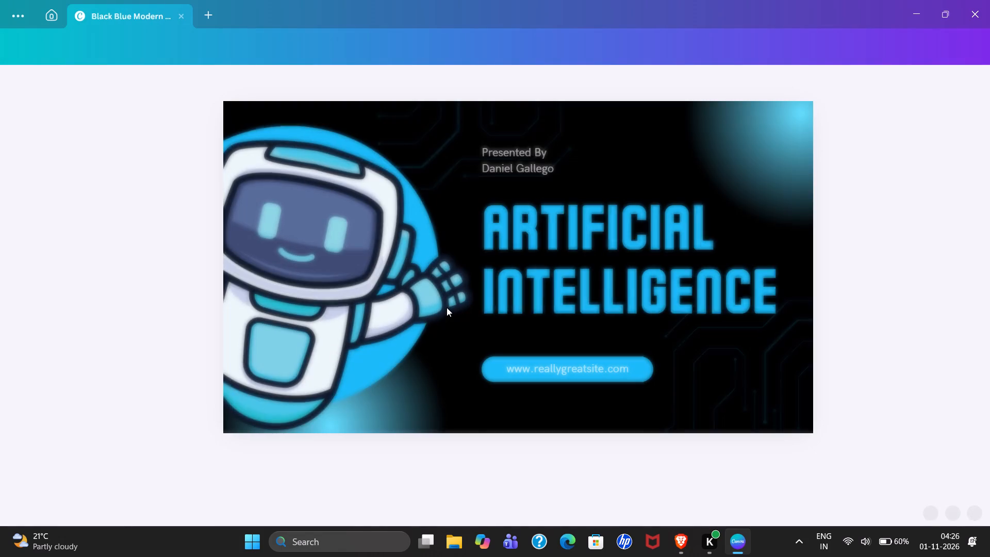
Shrink the robot illustration on the cover slide from its upper corner towards the slide's lower-left area.
{"action": "left_click", "coordinate": [379, 277]}
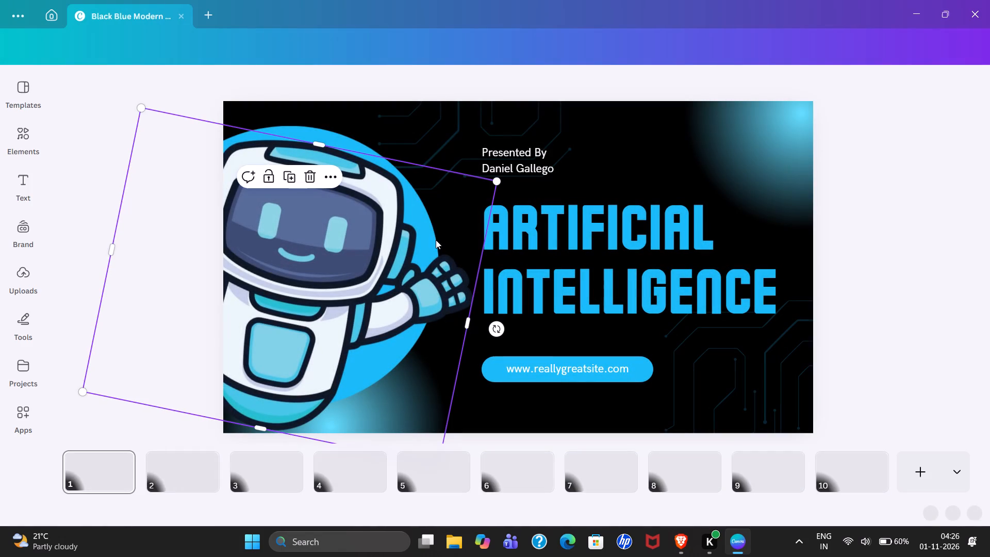
{"action": "left_click", "coordinate": [499, 186]}
{"action": "left_click_drag", "start_coordinate": [497, 182], "coordinate": [398, 253]}
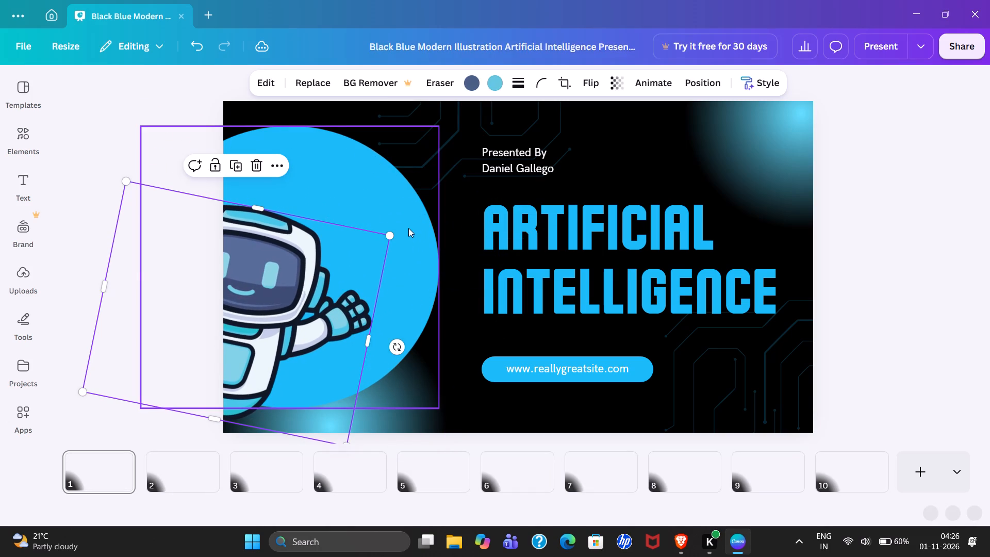
Reduce the blue circle behind the robot to about 800 × 757 and shift it slightly down and left around the robot.
{"action": "left_click", "coordinate": [410, 220]}
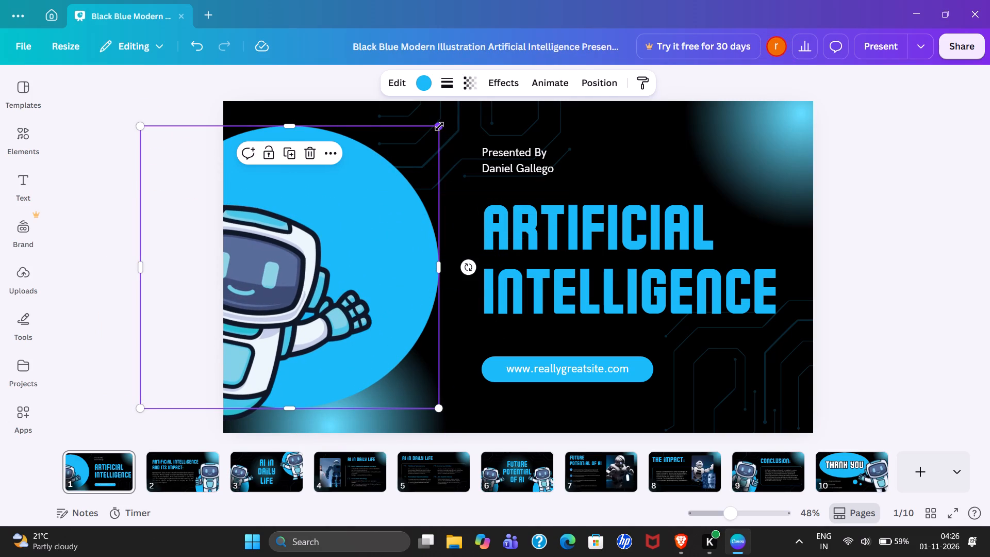
{"action": "left_click_drag", "start_coordinate": [439, 126], "coordinate": [389, 179]}
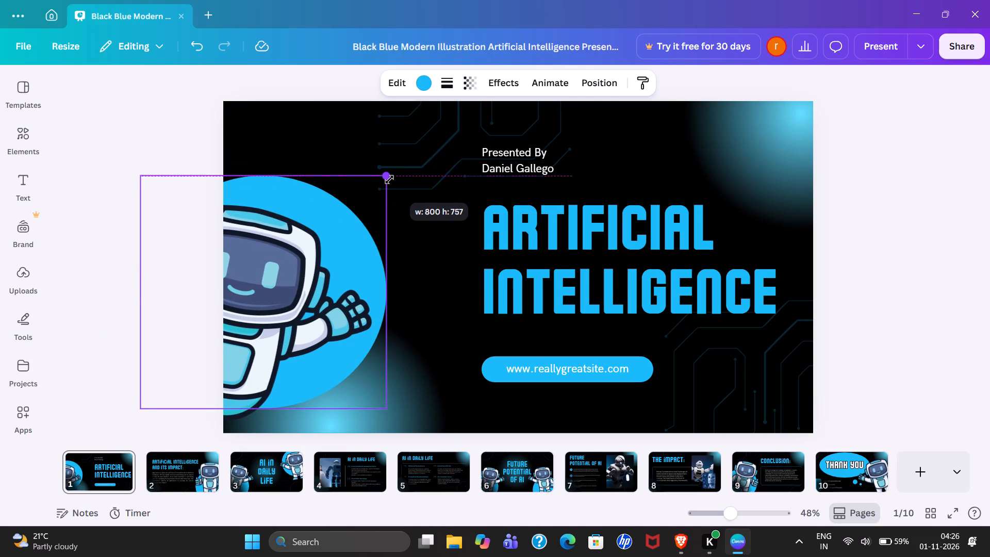
{"action": "left_click_drag", "start_coordinate": [354, 202], "coordinate": [347, 218]}
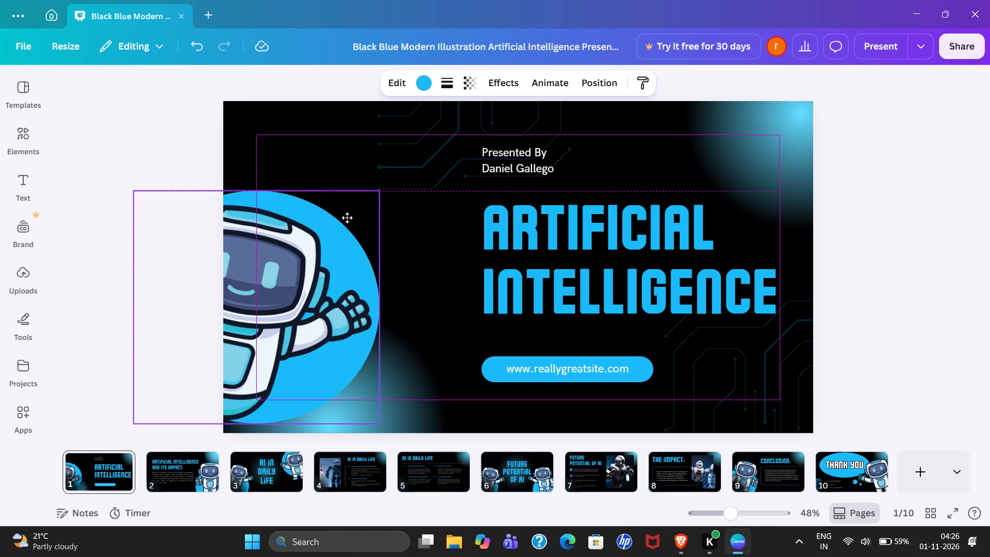
{"action": "left_click_drag", "start_coordinate": [347, 218], "coordinate": [340, 216]}
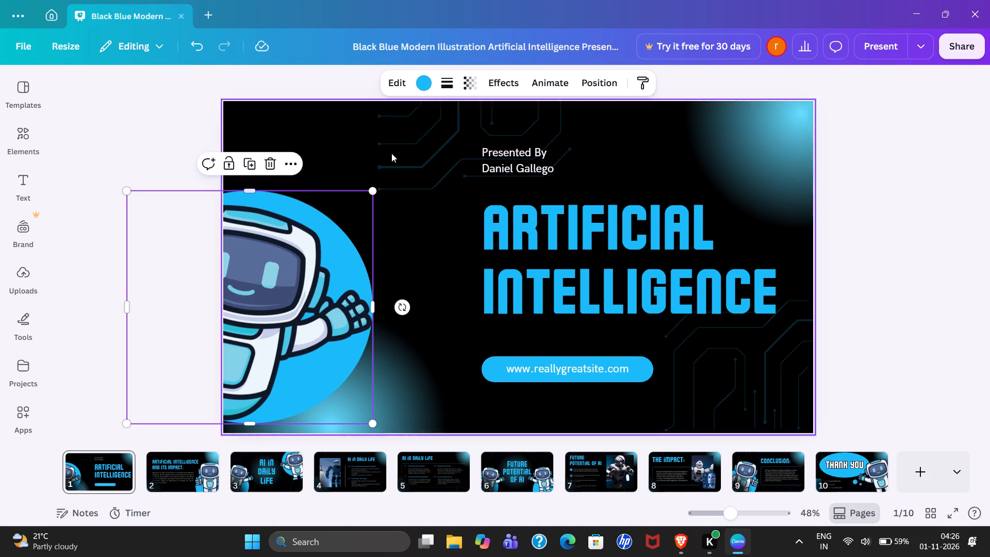
Recolour the circle behind the robot pink (#ff66c4), trying black and light purple first.
{"action": "left_click", "coordinate": [420, 80]}
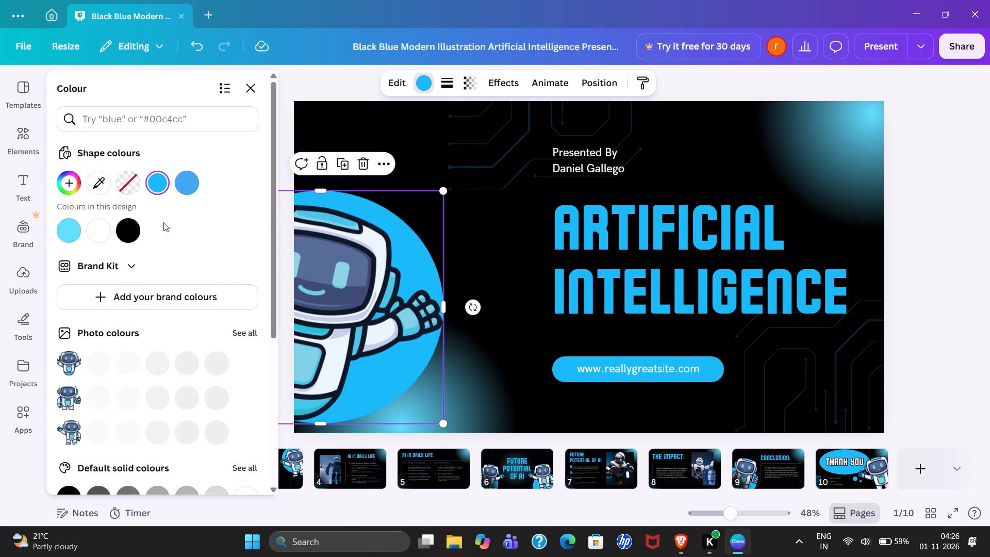
{"action": "left_click", "coordinate": [130, 236]}
{"action": "scroll", "coordinate": [154, 317], "scroll_direction": "down", "scroll_amount": 2}
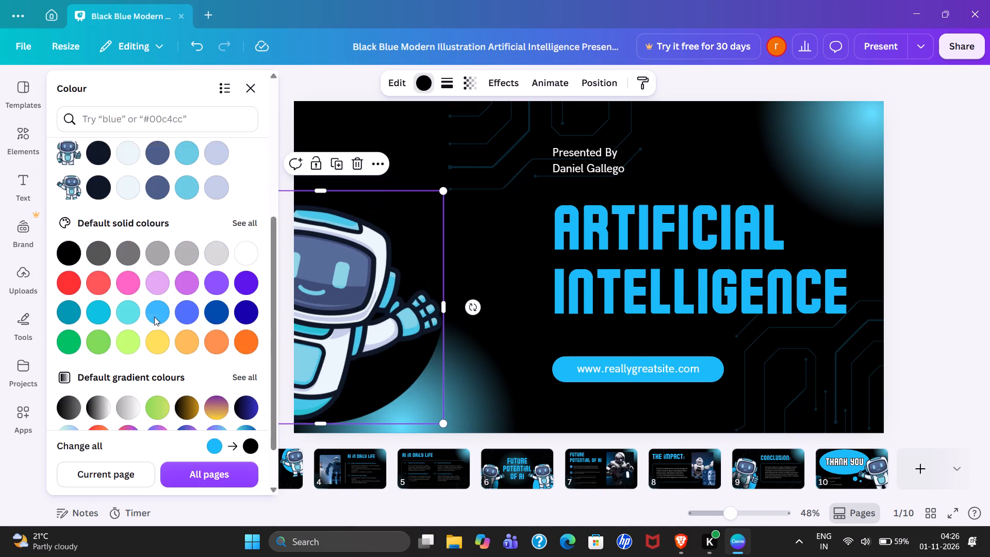
{"action": "scroll", "coordinate": [154, 317], "scroll_direction": "down", "scroll_amount": 1}
{"action": "left_click", "coordinate": [162, 267]}
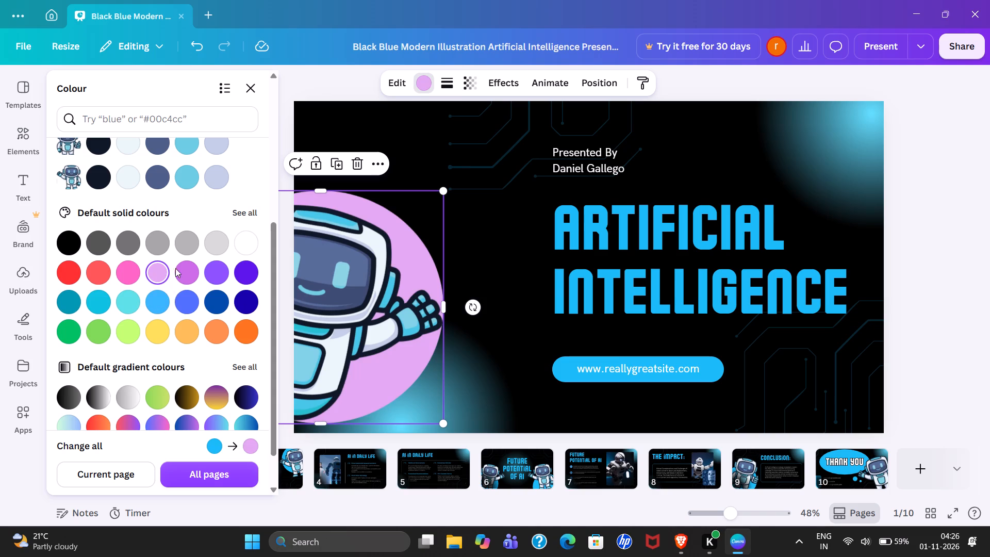
{"action": "left_click", "coordinate": [135, 269]}
Change the robot illustration's dark blue colour to red from the default solid colours, after trying purple #cb6ce6 and pink #ff66c4.
{"action": "left_click", "coordinate": [316, 273]}
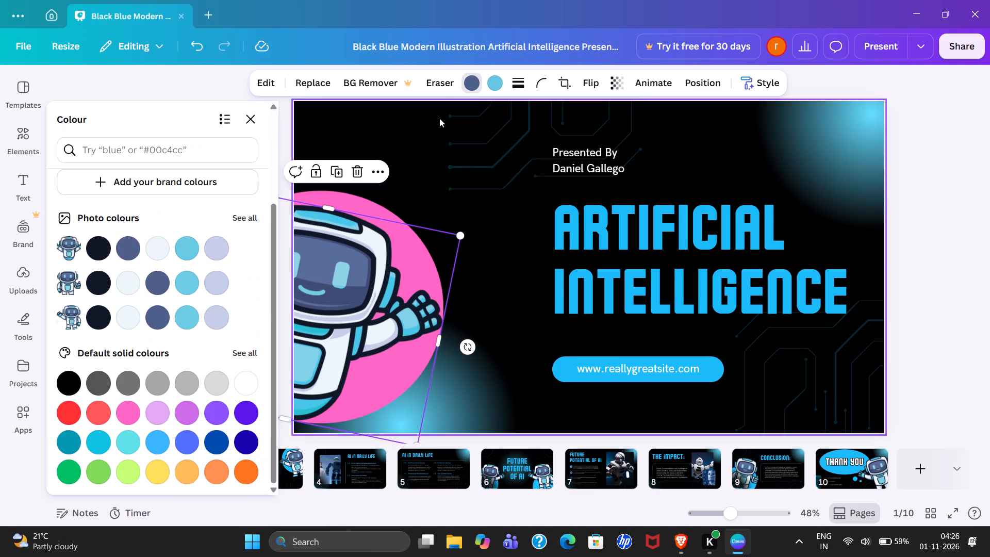
{"action": "left_click", "coordinate": [494, 84]}
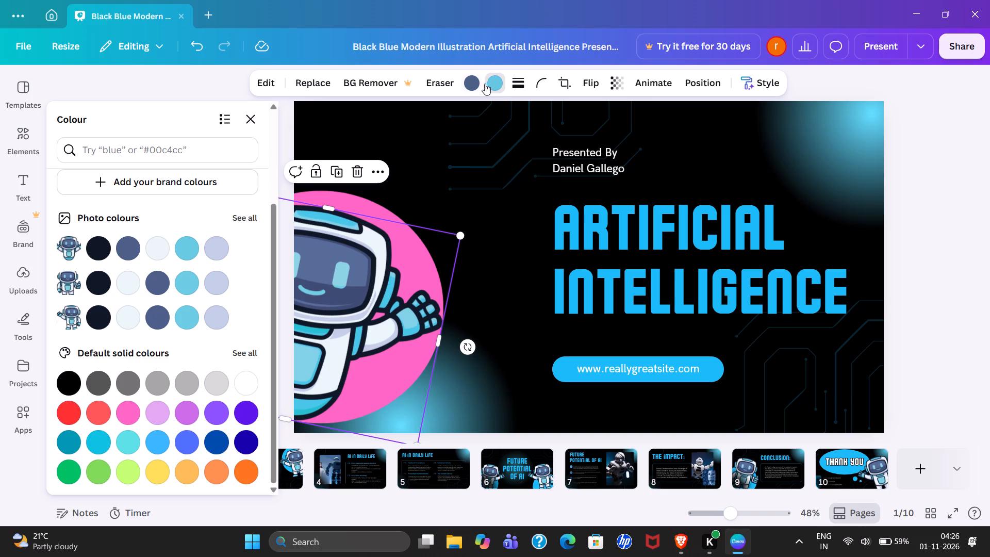
{"action": "left_click", "coordinate": [472, 83]}
{"action": "scroll", "coordinate": [93, 348], "scroll_direction": "down", "scroll_amount": 3}
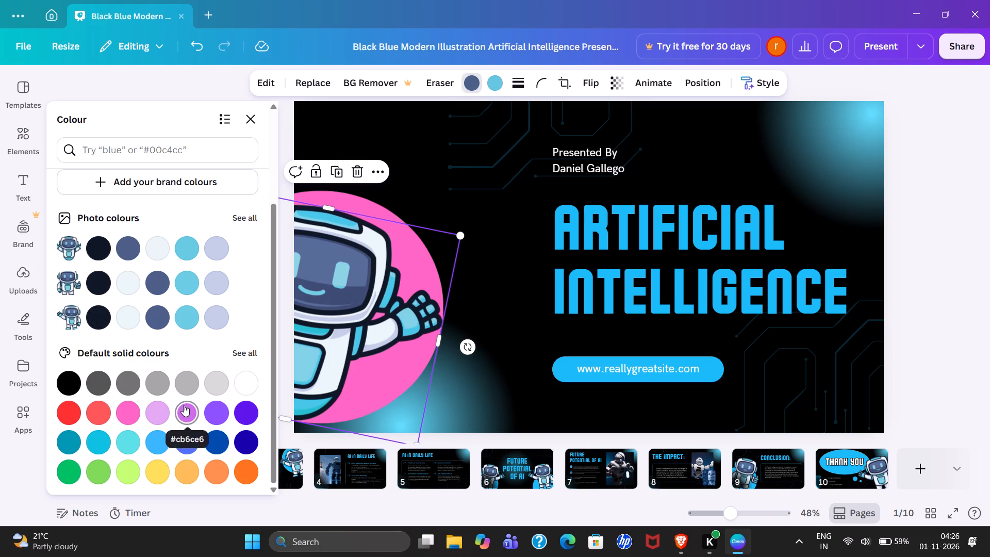
{"action": "left_click", "coordinate": [184, 405]}
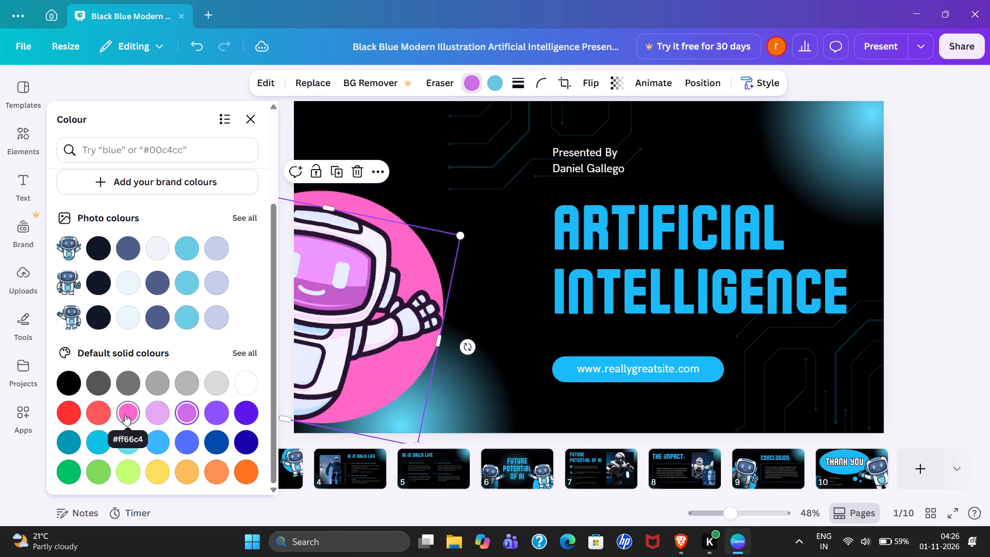
{"action": "left_click", "coordinate": [125, 414]}
{"action": "left_click", "coordinate": [75, 408]}
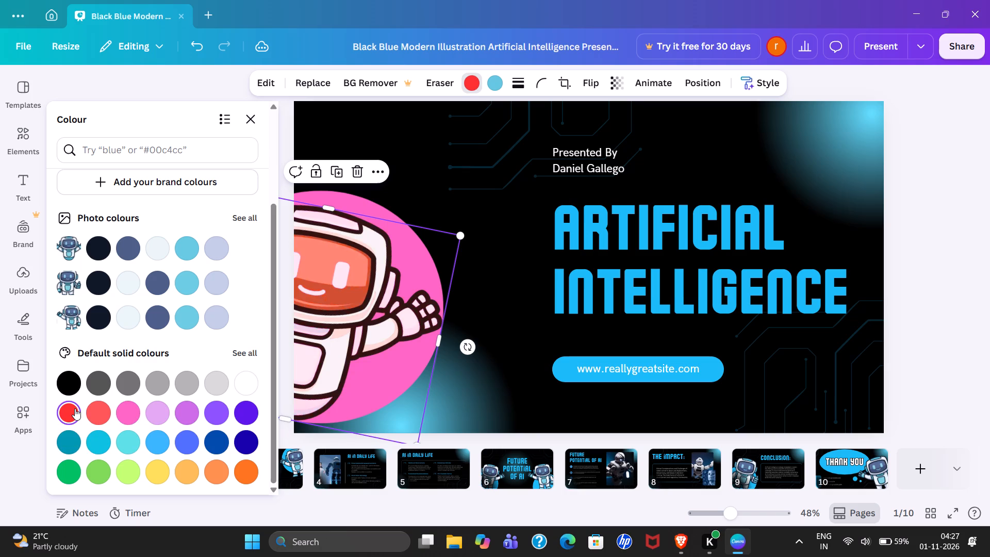
{"action": "left_click", "coordinate": [170, 378]}
{"action": "left_click", "coordinate": [68, 410]}
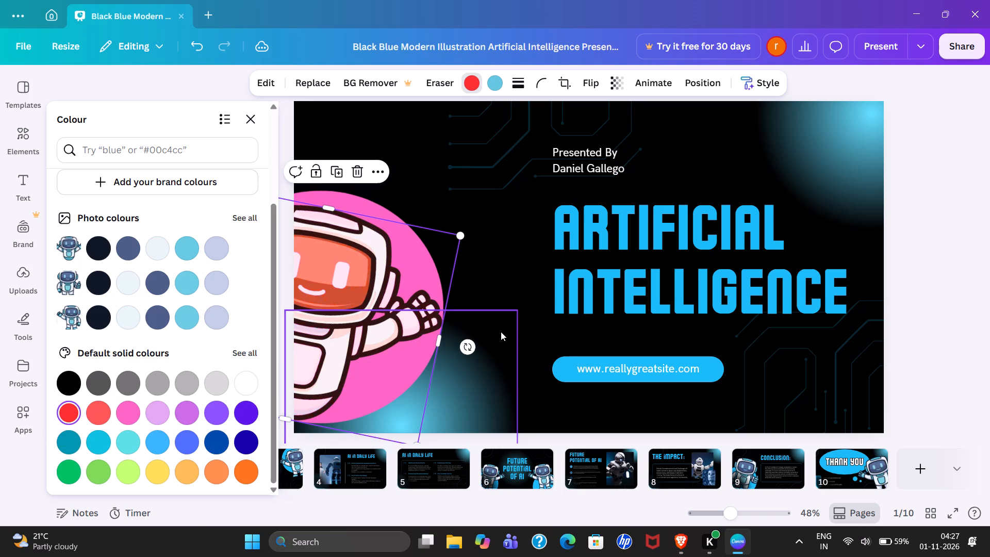
Delete the presenter's name and the "Presented By" text above the cover slide's heading.
{"action": "left_click", "coordinate": [599, 272]}
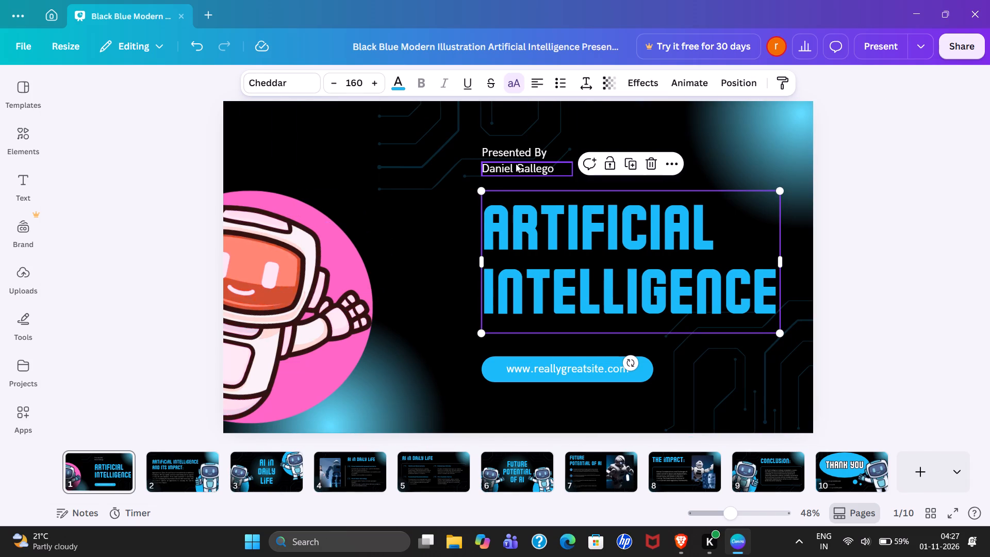
{"action": "left_click_drag", "start_coordinate": [516, 163], "coordinate": [398, 154]}
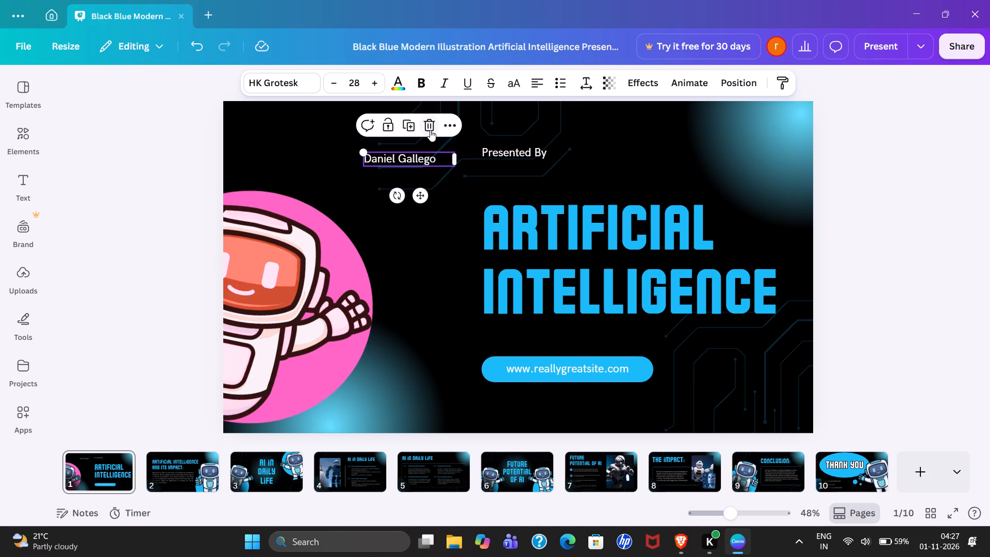
{"action": "left_click", "coordinate": [430, 130]}
{"action": "left_click", "coordinate": [509, 153]}
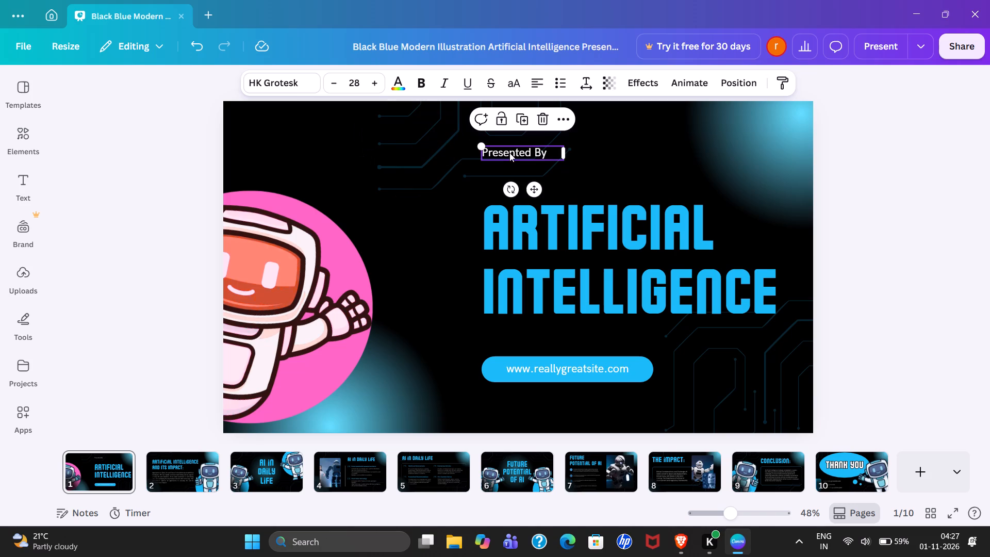
{"action": "left_click", "coordinate": [536, 122]}
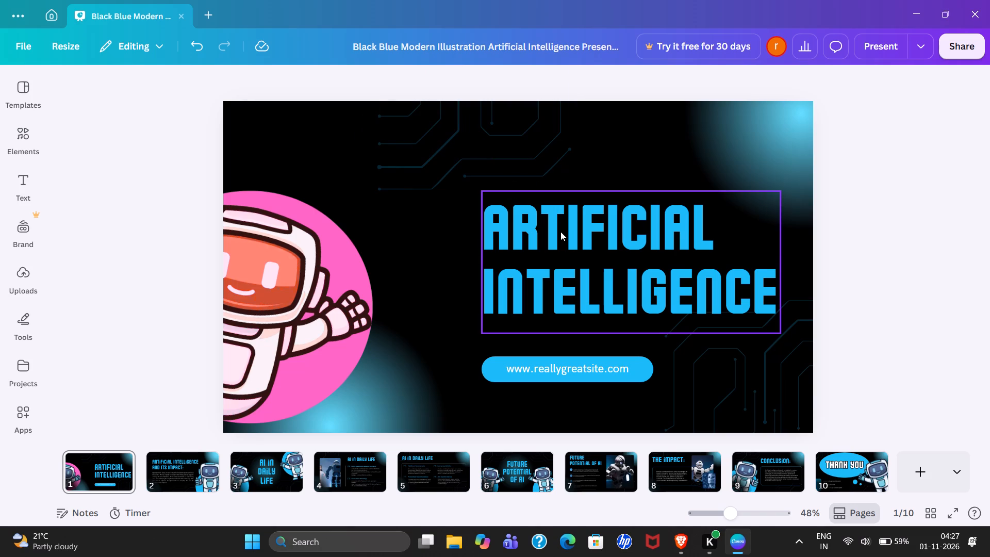
Move the "Artificial Intelligence" heading up and left, closer to the top centre of the cover slide.
{"action": "left_click", "coordinate": [561, 232]}
{"action": "left_click_drag", "start_coordinate": [558, 228], "coordinate": [477, 186]}
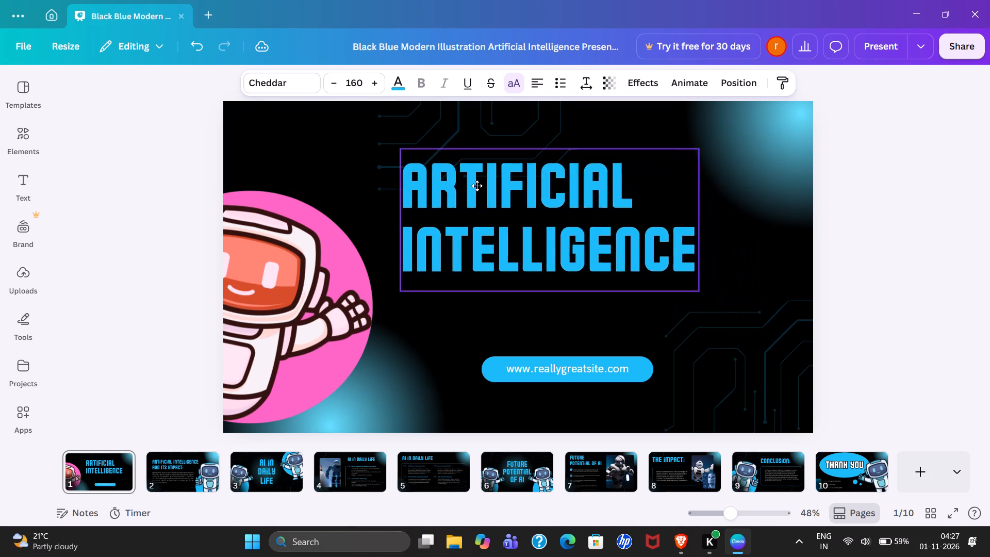
{"action": "left_click_drag", "start_coordinate": [477, 186], "coordinate": [473, 179]}
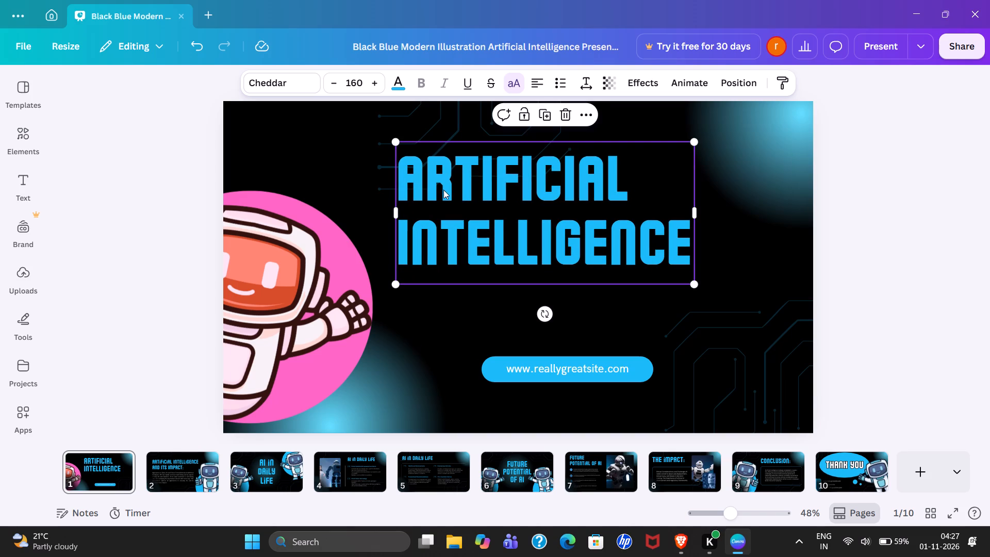
Set the "Artificial Intelligence" heading's text colour to pink (#ff66c4), comparing it with the red and light purple default colours.
{"action": "left_click", "coordinate": [397, 86]}
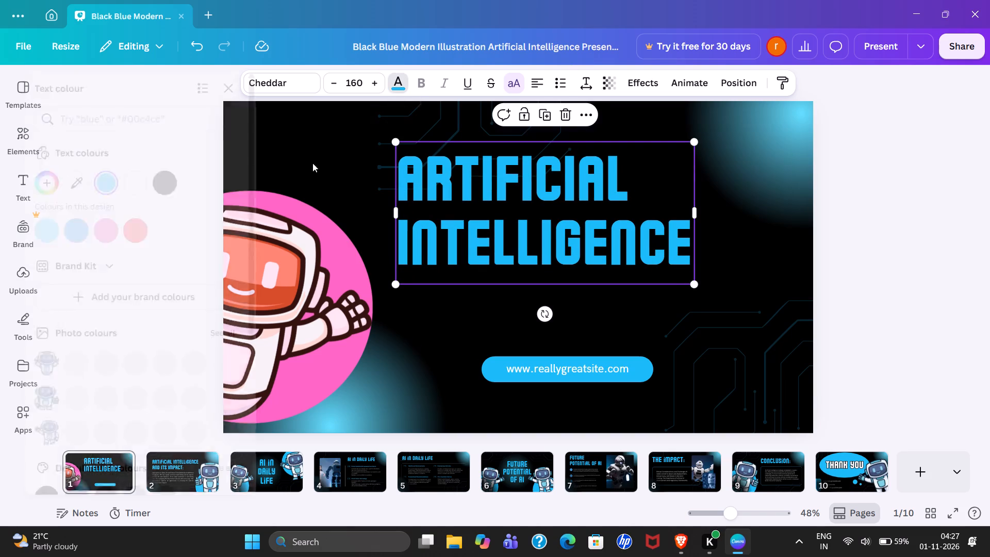
{"action": "scroll", "coordinate": [152, 403], "scroll_direction": "down", "scroll_amount": 3}
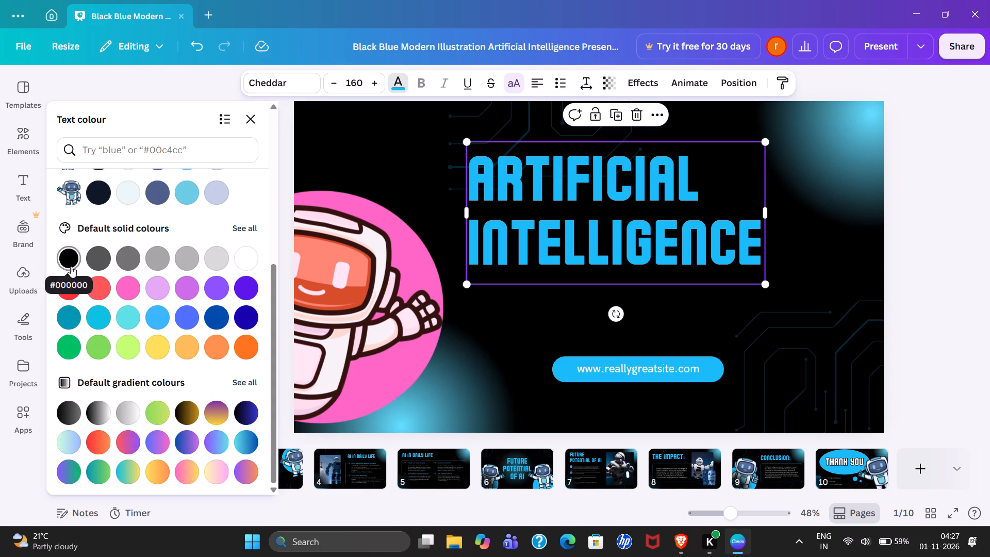
{"action": "left_click", "coordinate": [100, 286]}
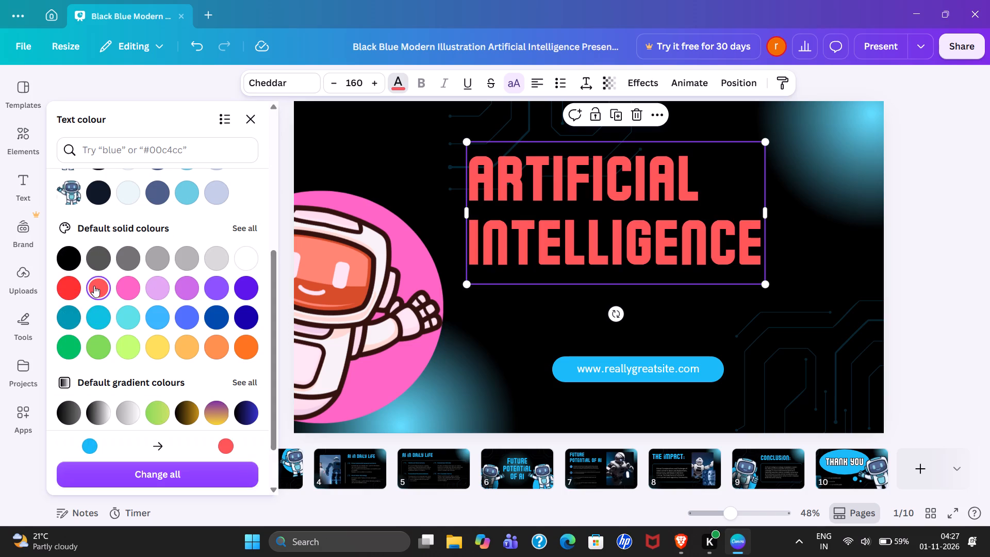
{"action": "left_click", "coordinate": [76, 286]}
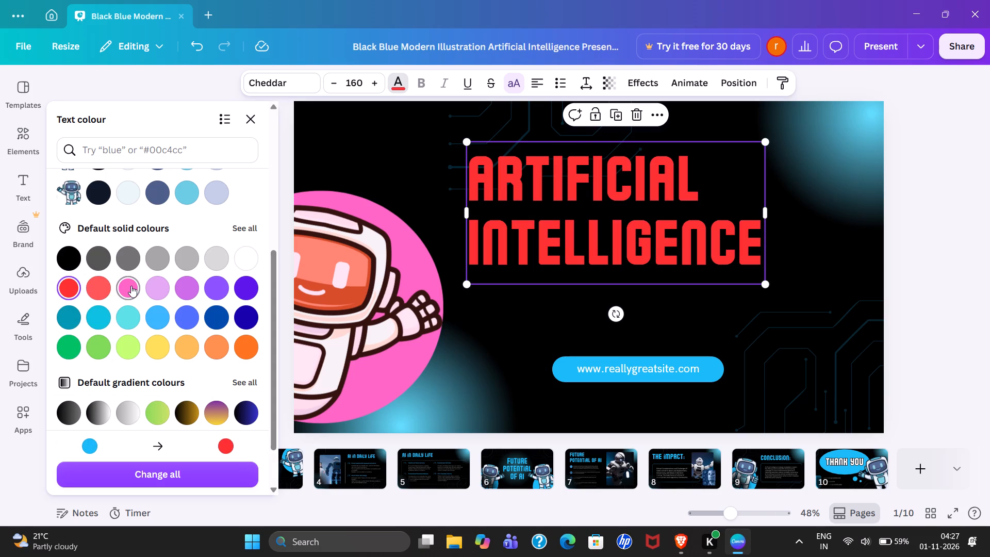
{"action": "left_click", "coordinate": [131, 286]}
{"action": "left_click", "coordinate": [157, 288]}
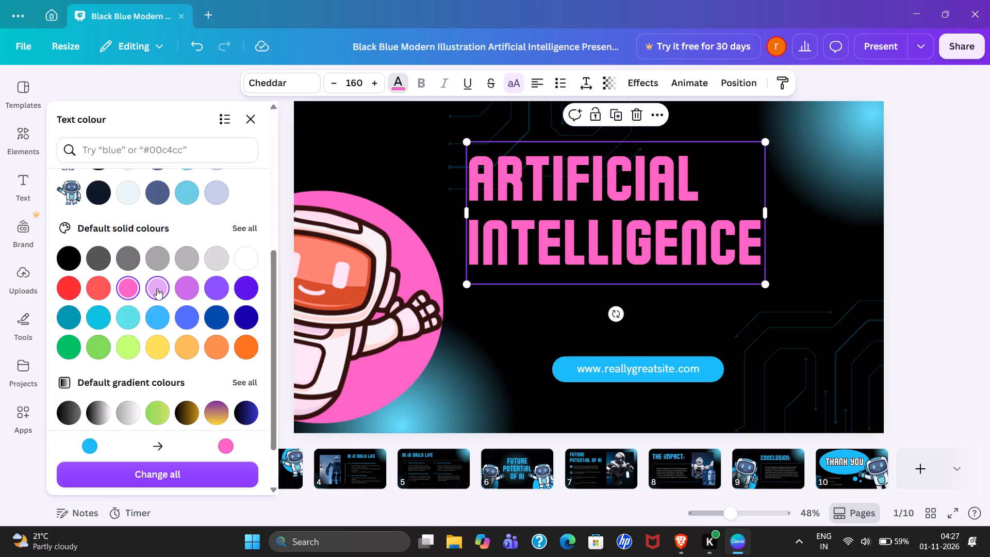
{"action": "left_click", "coordinate": [125, 288]}
Set the "Artificial Intelligence" heading's text colour to light green (#c1ff72), comparing it with turquoise, red, pink and green default colours.
{"action": "left_click", "coordinate": [122, 316]}
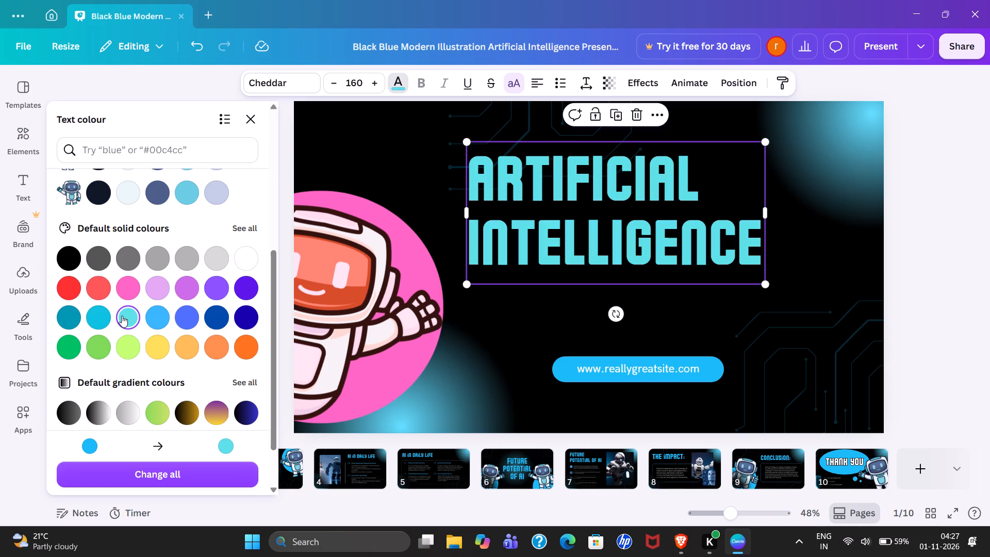
{"action": "left_click", "coordinate": [73, 277]}
{"action": "left_click", "coordinate": [103, 280]}
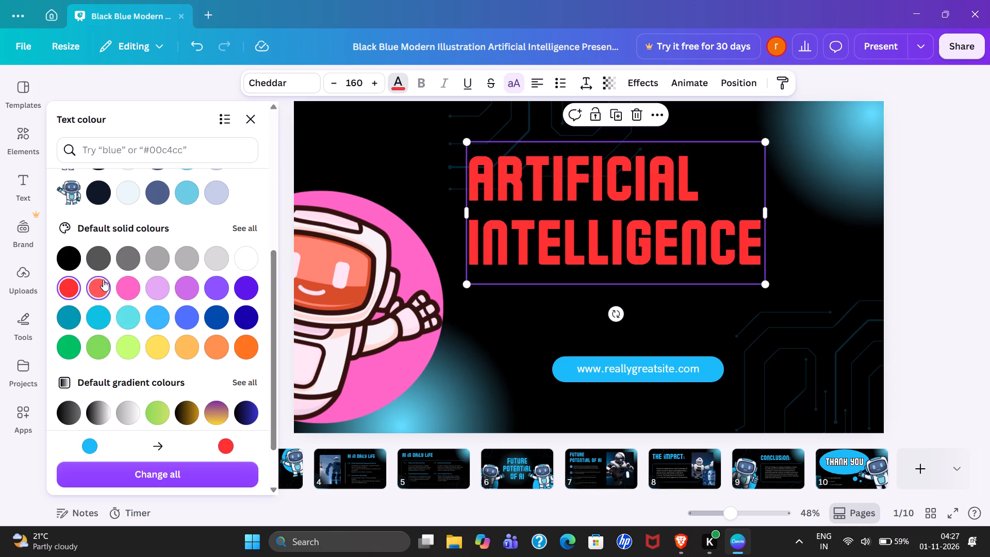
{"action": "left_click", "coordinate": [125, 281]}
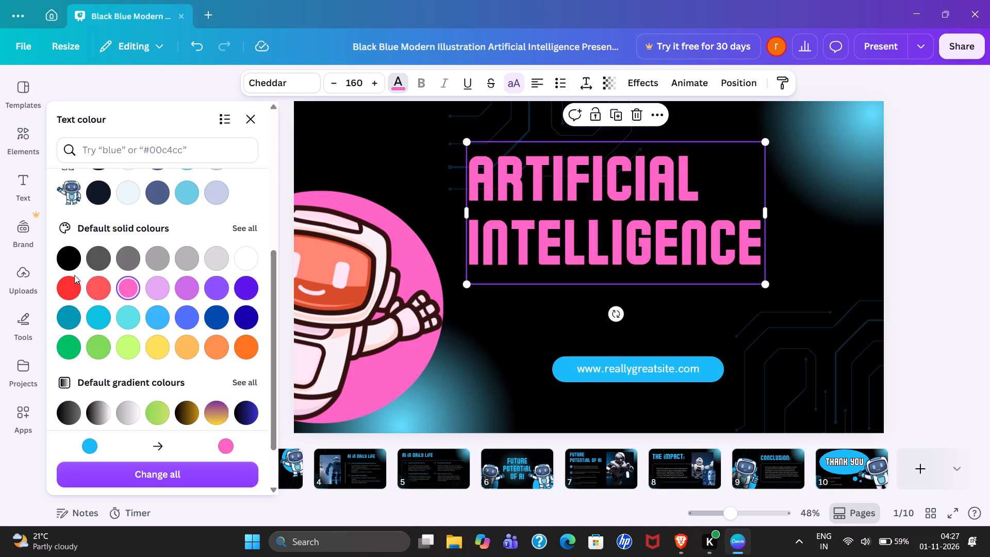
{"action": "left_click", "coordinate": [69, 284]}
{"action": "left_click", "coordinate": [63, 345]}
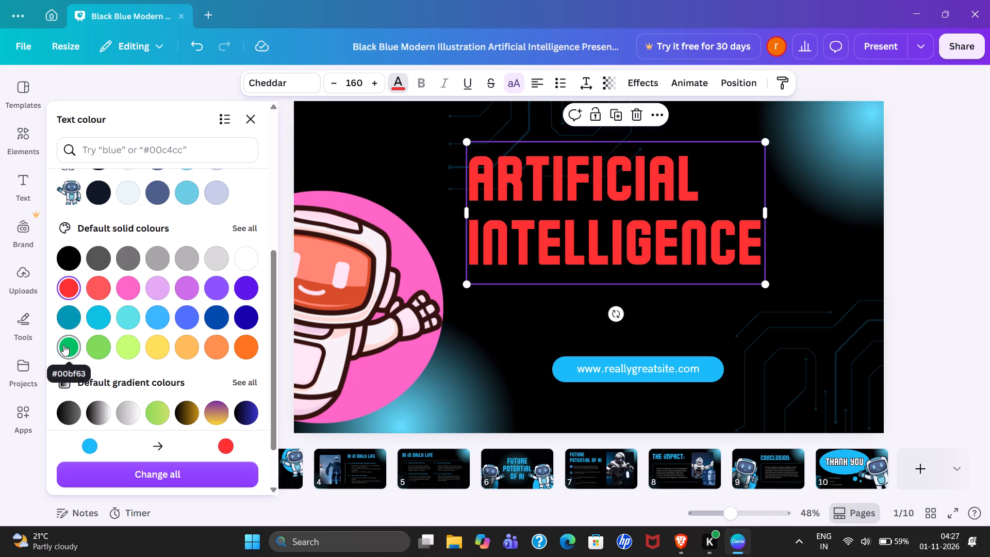
{"action": "left_click", "coordinate": [125, 346]}
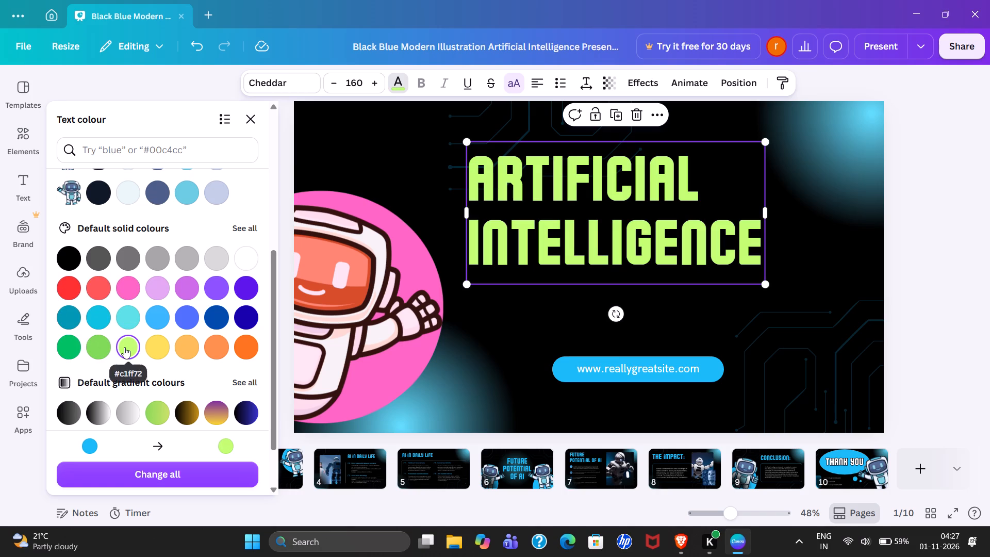
Move the blue pill and its web address up and left beneath the heading, with the text centred inside the pill.
{"action": "left_click_drag", "start_coordinate": [563, 371], "coordinate": [539, 361]}
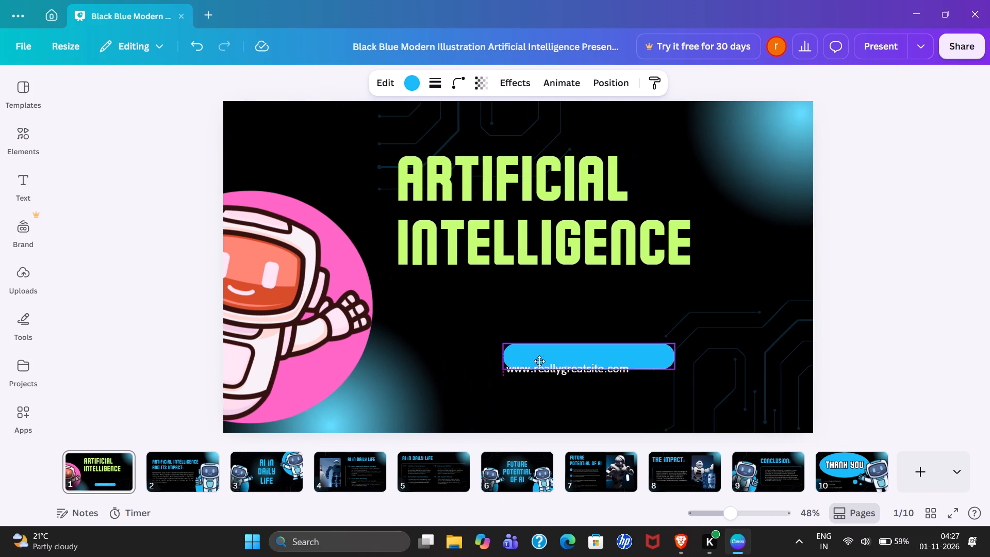
{"action": "left_click_drag", "start_coordinate": [539, 361], "coordinate": [475, 319]}
{"action": "left_click_drag", "start_coordinate": [529, 368], "coordinate": [492, 318]}
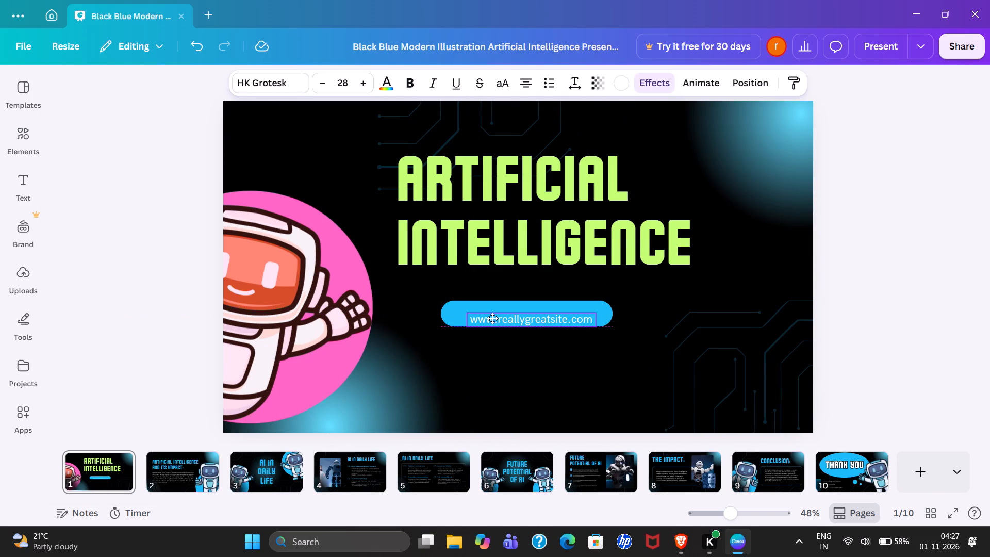
{"action": "left_click_drag", "start_coordinate": [492, 318], "coordinate": [490, 312]}
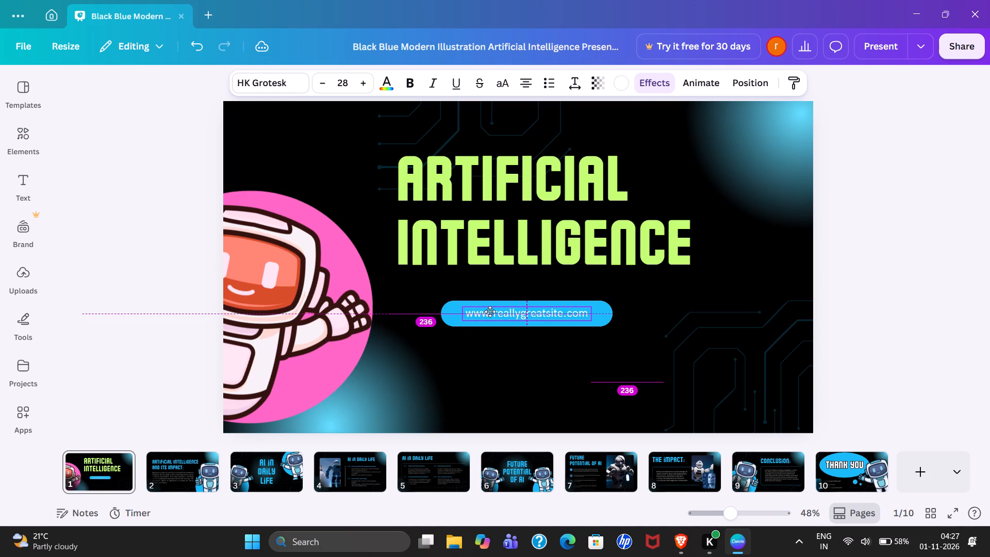
{"action": "left_click_drag", "start_coordinate": [490, 312], "coordinate": [490, 313]}
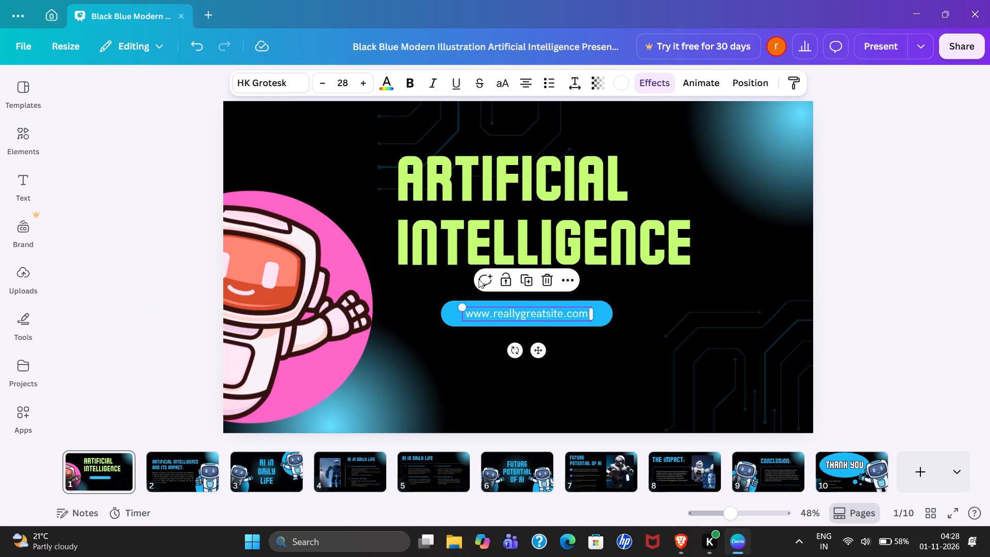
Make the cover slide's web address black (#000000) and bold.
{"action": "left_click", "coordinate": [384, 82]}
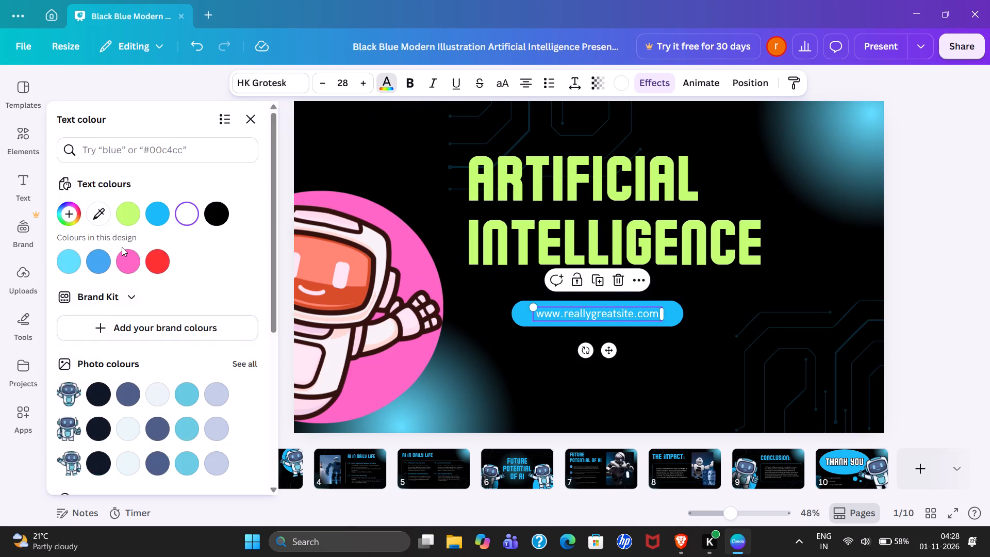
{"action": "left_click", "coordinate": [213, 210]}
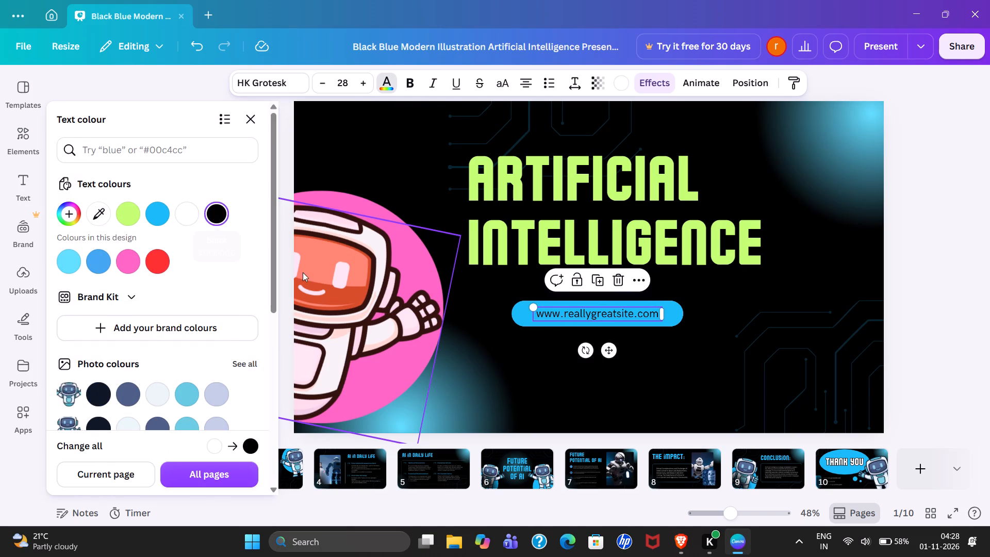
{"action": "left_click", "coordinate": [405, 82]}
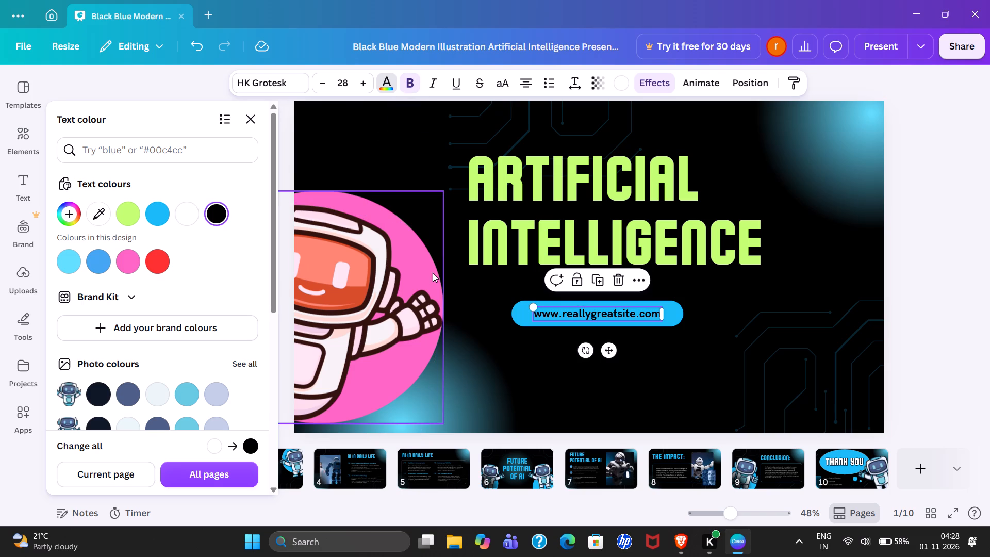
Realign the blue pill behind the web address and change its fill to the pale off-white photo colour.
{"action": "left_click_drag", "start_coordinate": [522, 311], "coordinate": [518, 315]}
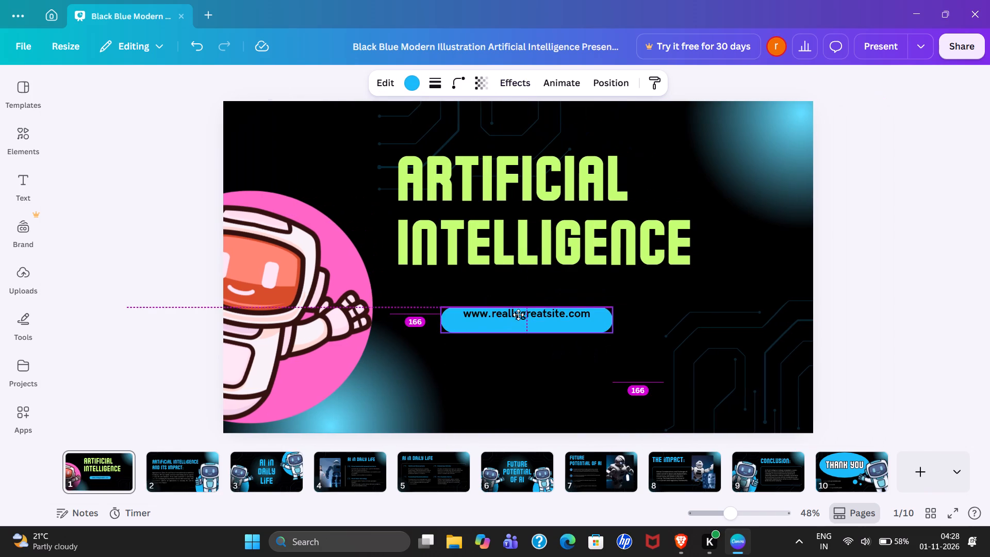
{"action": "left_click_drag", "start_coordinate": [518, 315], "coordinate": [513, 311]}
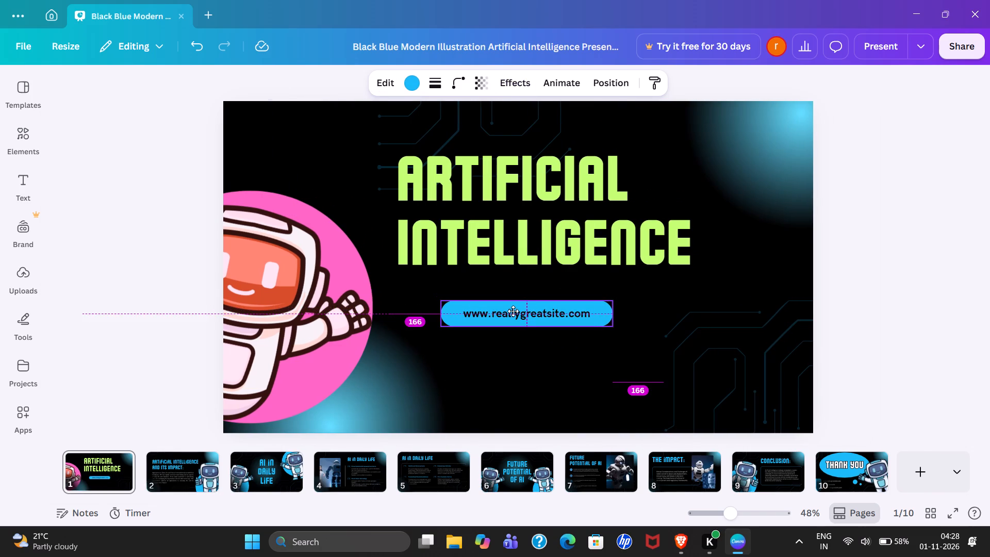
{"action": "left_click_drag", "start_coordinate": [513, 311], "coordinate": [513, 311]}
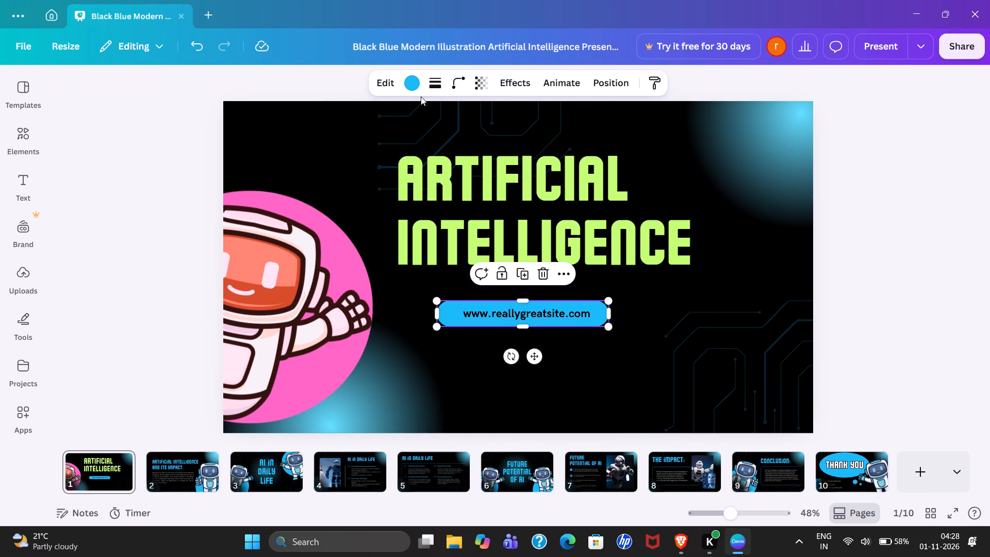
{"action": "left_click", "coordinate": [411, 89]}
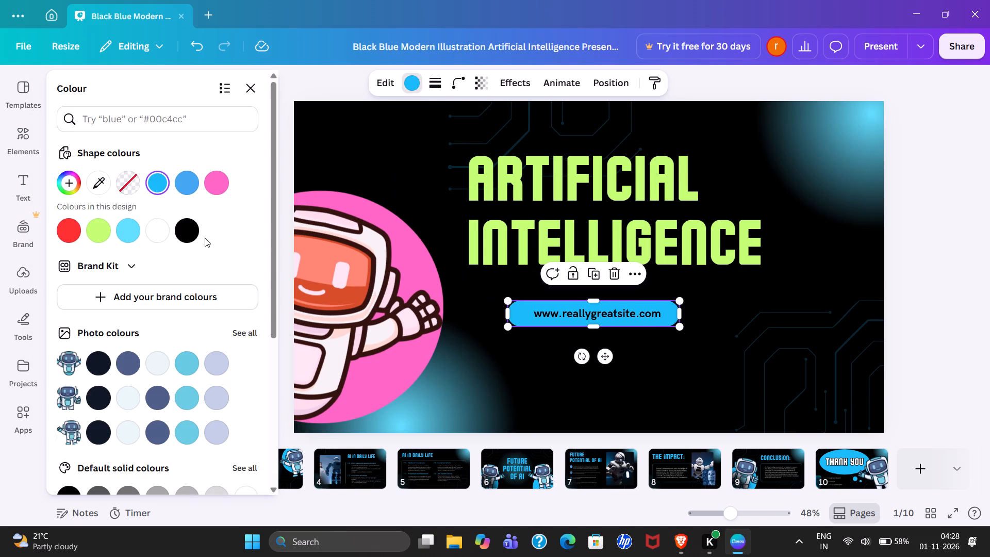
{"action": "left_click", "coordinate": [153, 361]}
{"action": "scroll", "coordinate": [153, 361], "scroll_direction": "down", "scroll_amount": 1}
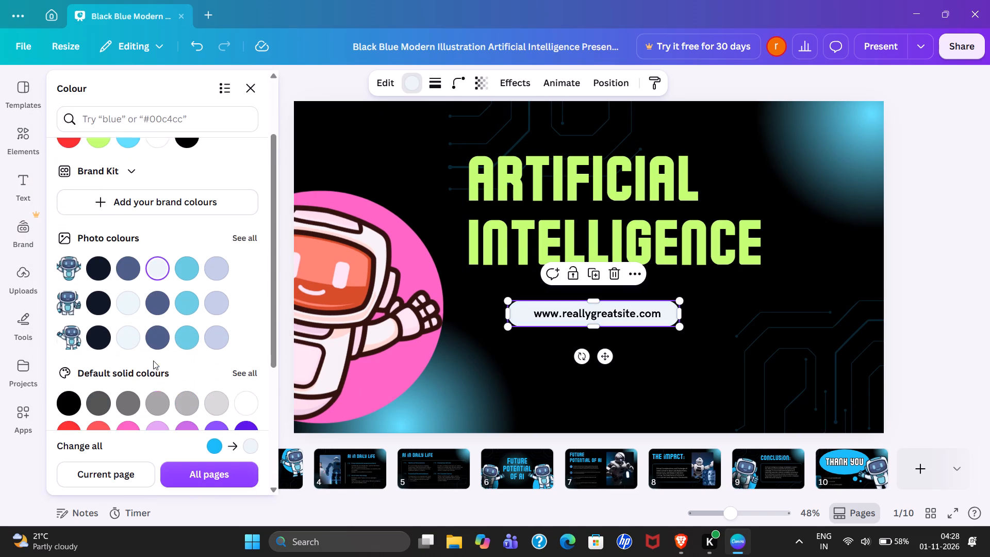
{"action": "scroll", "coordinate": [153, 361], "scroll_direction": "down", "scroll_amount": 1}
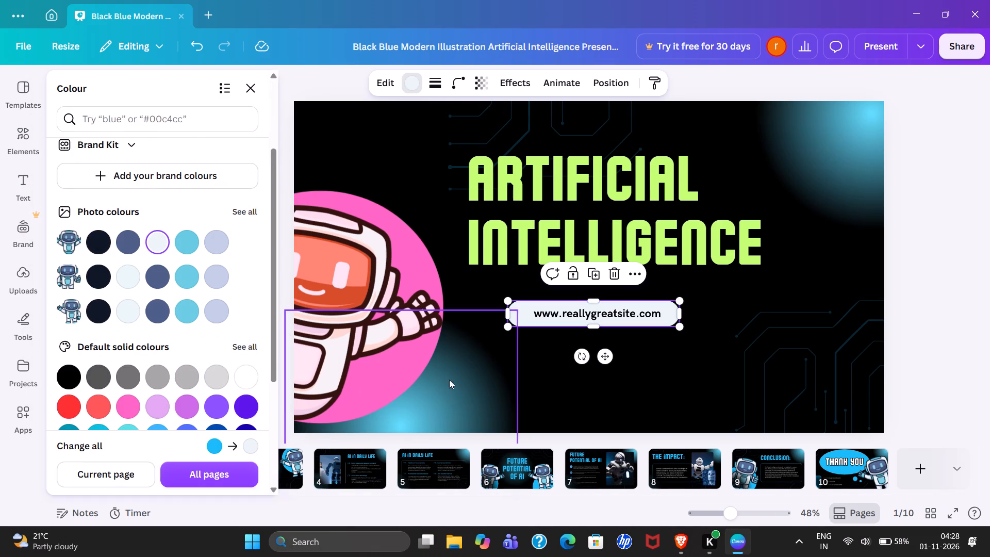
Go to page 2 and scale the thumbs-up robot down towards the slide's bottom right corner.
{"action": "scroll", "coordinate": [362, 468], "scroll_direction": "right", "scroll_amount": 7}
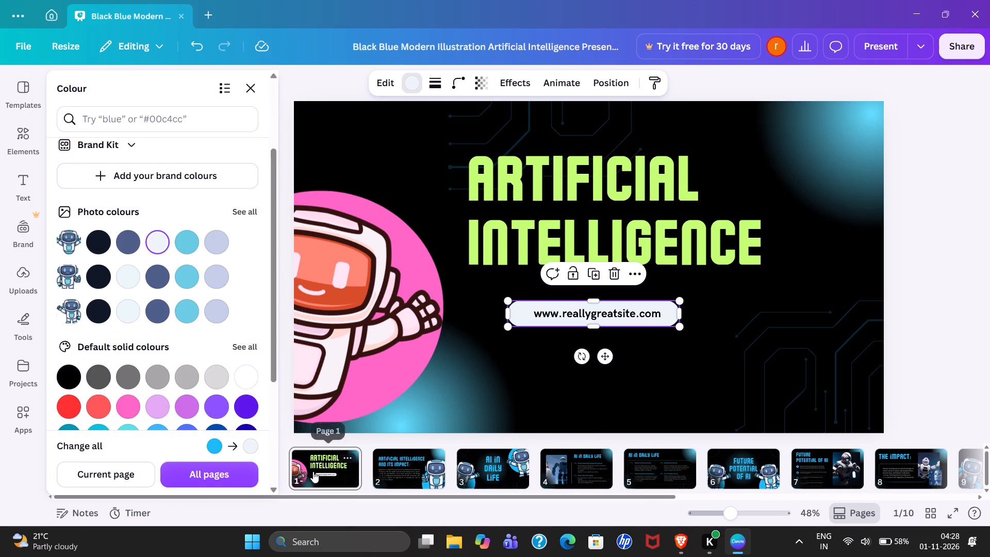
{"action": "left_click", "coordinate": [404, 463]}
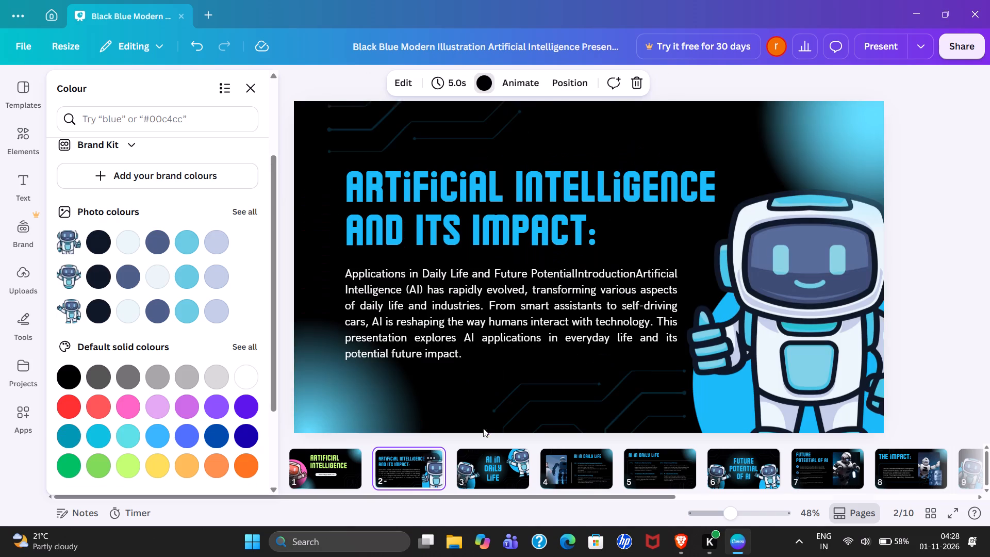
{"action": "left_click", "coordinate": [787, 329]}
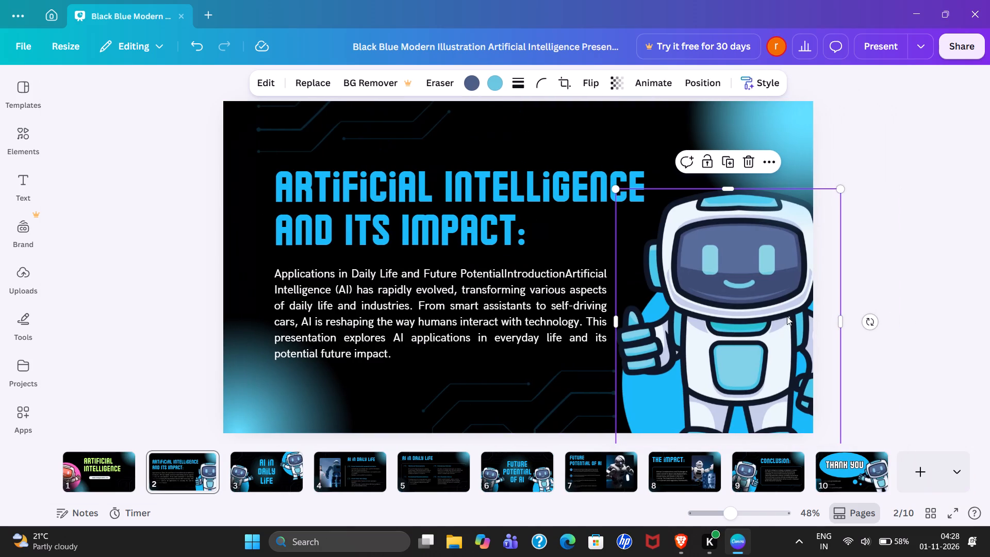
{"action": "left_click_drag", "start_coordinate": [614, 189], "coordinate": [683, 255]}
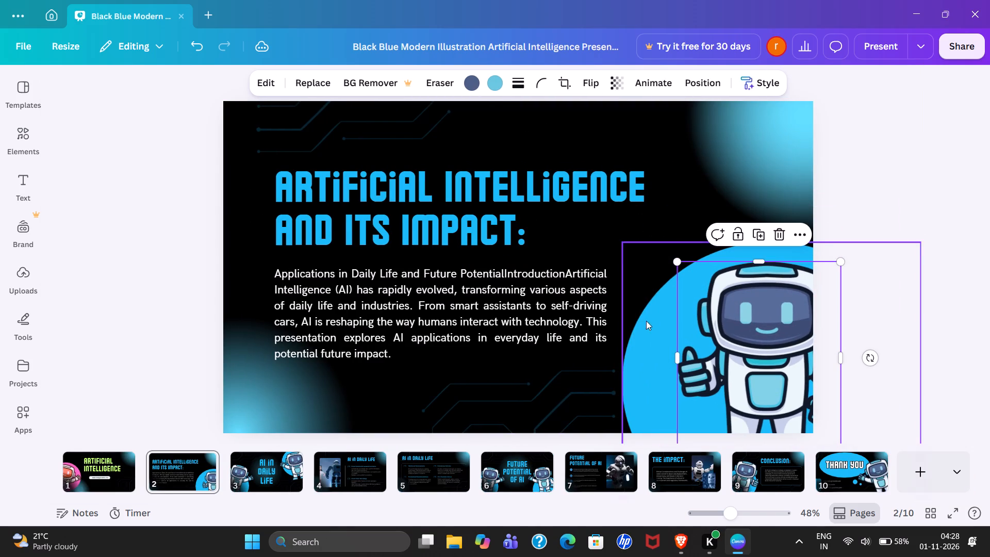
Scale down the blue circle behind page 2's robot and position it in the slide's bottom right corner.
{"action": "left_click", "coordinate": [638, 391]}
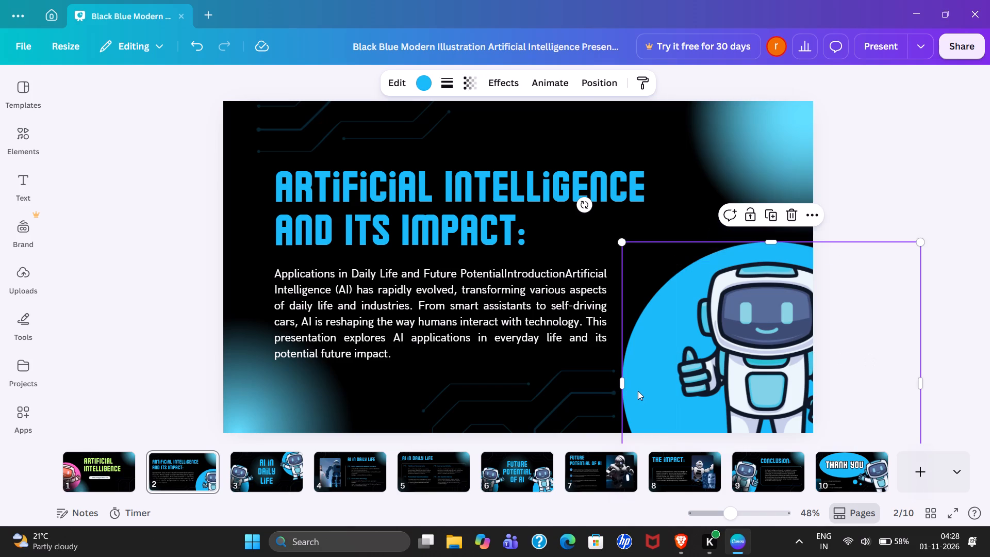
{"action": "left_click_drag", "start_coordinate": [624, 240], "coordinate": [649, 258]}
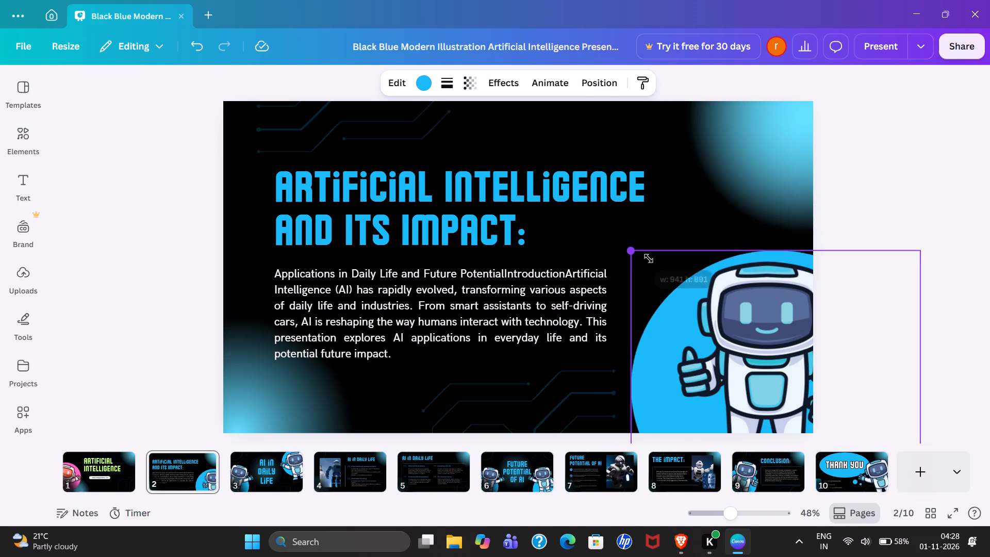
{"action": "left_click_drag", "start_coordinate": [649, 258], "coordinate": [657, 260]}
{"action": "left_click_drag", "start_coordinate": [746, 314], "coordinate": [728, 335]}
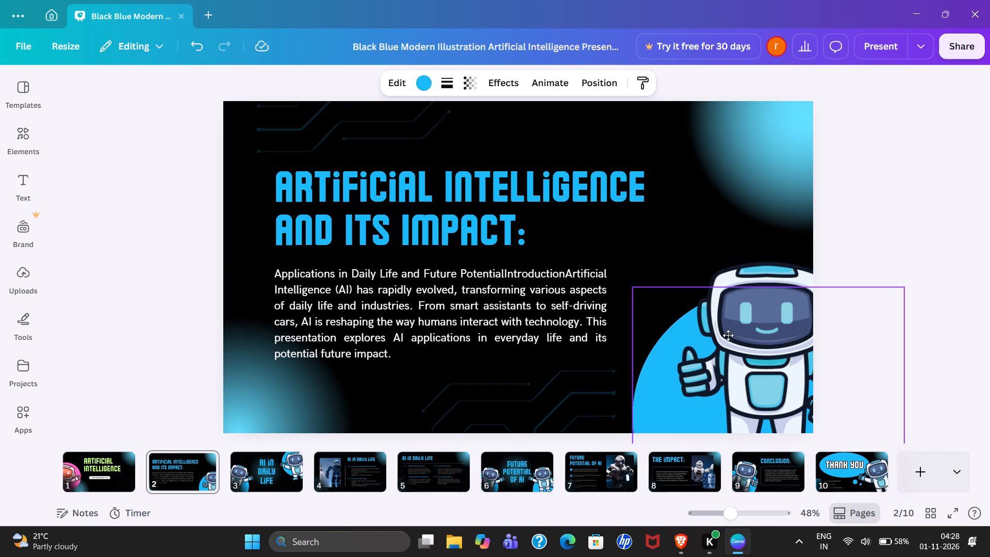
{"action": "left_click_drag", "start_coordinate": [728, 335], "coordinate": [734, 304]}
Shrink page 2's robot further and position it inside the blue circle, fully within the slide's right edge.
{"action": "left_click_drag", "start_coordinate": [750, 326], "coordinate": [747, 356]}
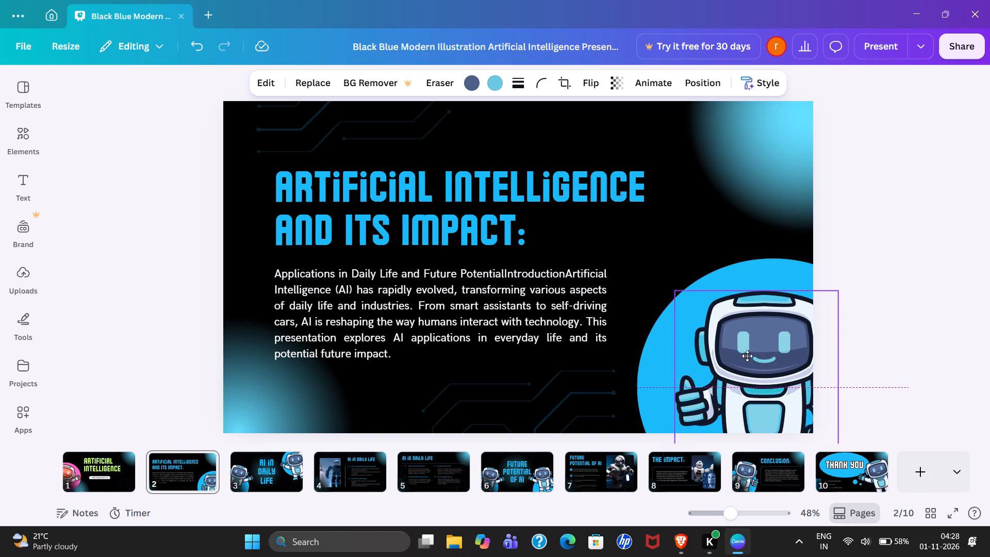
{"action": "left_click_drag", "start_coordinate": [747, 356], "coordinate": [732, 360]}
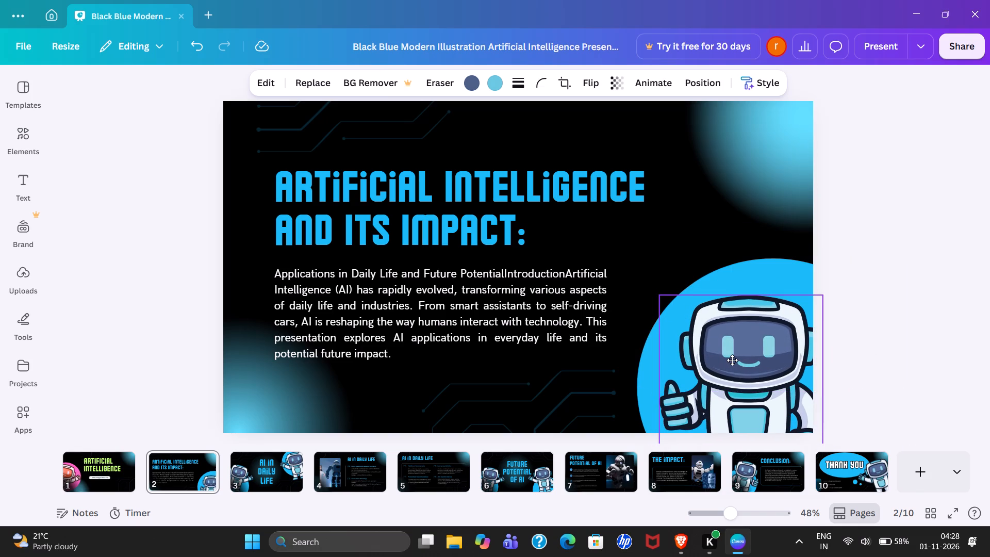
{"action": "left_click_drag", "start_coordinate": [732, 360], "coordinate": [736, 357]}
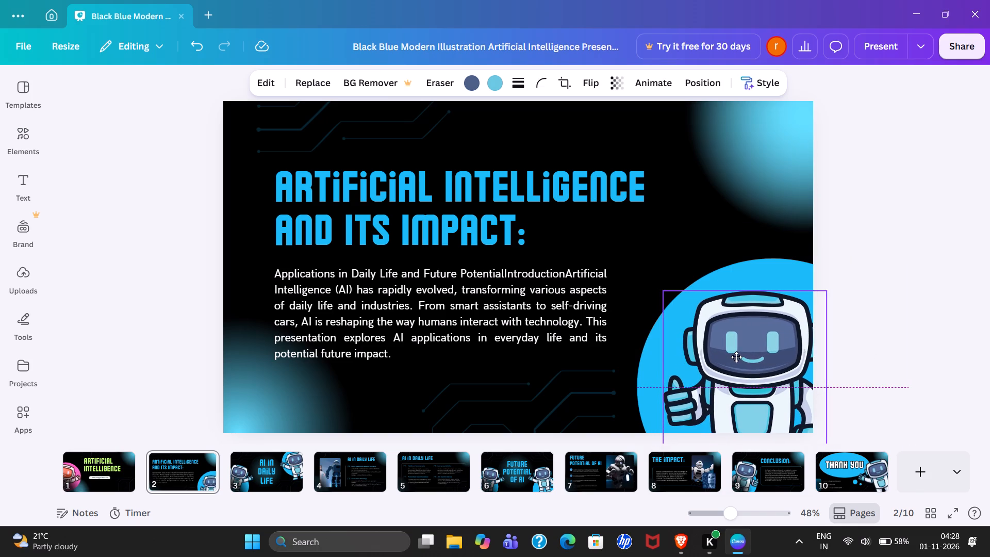
{"action": "left_click_drag", "start_coordinate": [736, 357], "coordinate": [731, 354]}
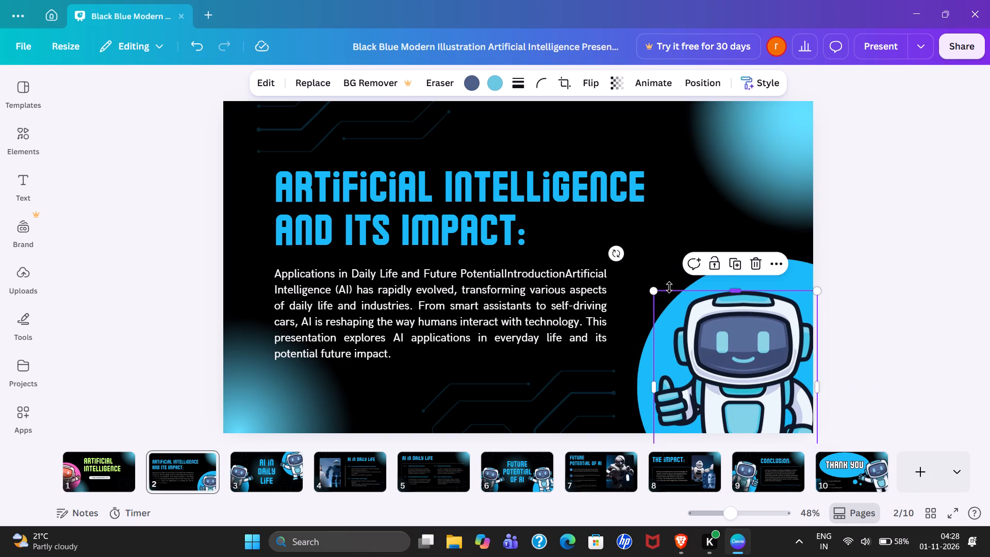
{"action": "left_click_drag", "start_coordinate": [650, 290], "coordinate": [663, 297]}
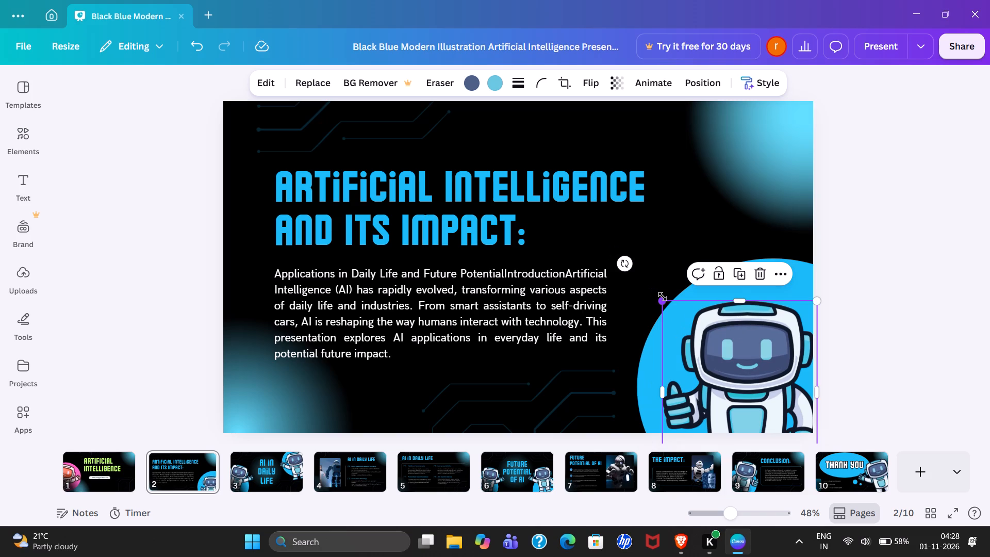
{"action": "left_click_drag", "start_coordinate": [751, 358], "coordinate": [749, 343]}
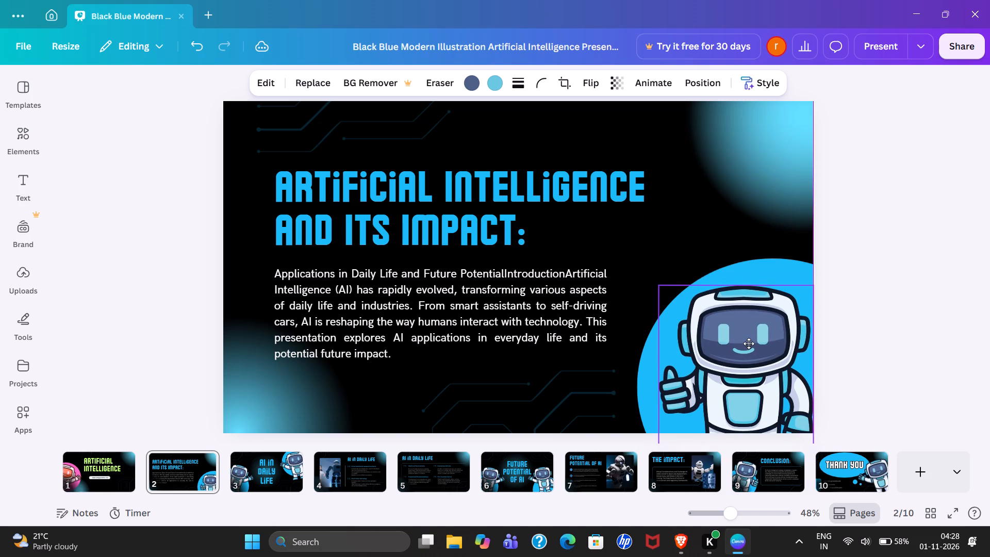
{"action": "left_click_drag", "start_coordinate": [749, 343], "coordinate": [749, 335]}
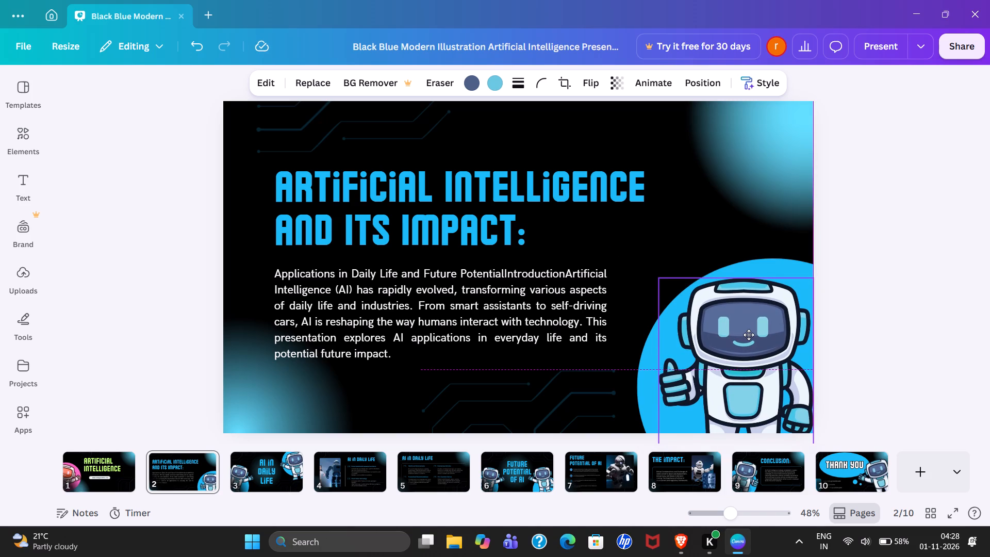
{"action": "left_click_drag", "start_coordinate": [722, 337], "coordinate": [727, 337]}
{"action": "left_click_drag", "start_coordinate": [662, 275], "coordinate": [679, 290]}
{"action": "left_click_drag", "start_coordinate": [715, 343], "coordinate": [706, 337]}
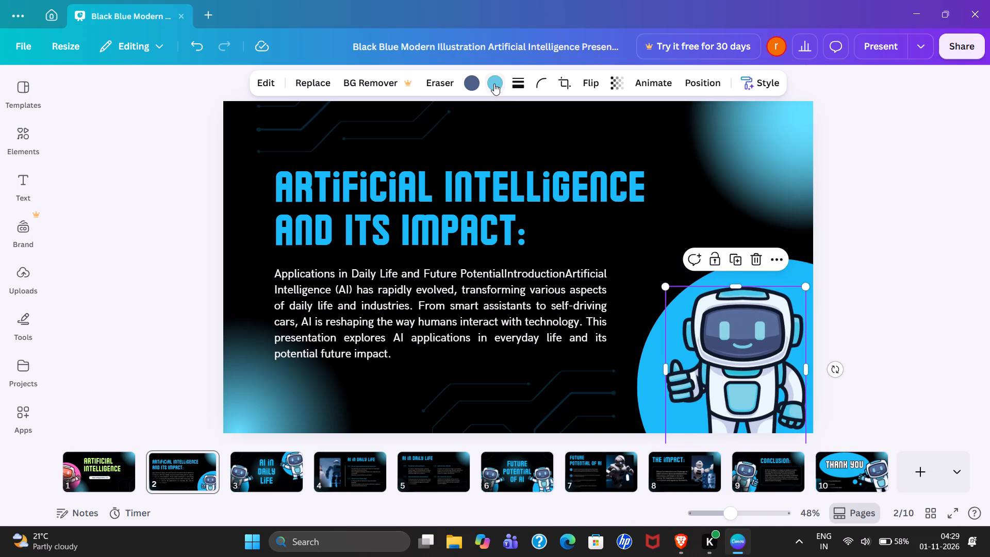
Recolour the light blue accents of page 2's thumbs-up robot, trying purple and turquoise before settling on light green.
{"action": "left_click", "coordinate": [493, 82]}
{"action": "scroll", "coordinate": [133, 298], "scroll_direction": "down", "scroll_amount": 4}
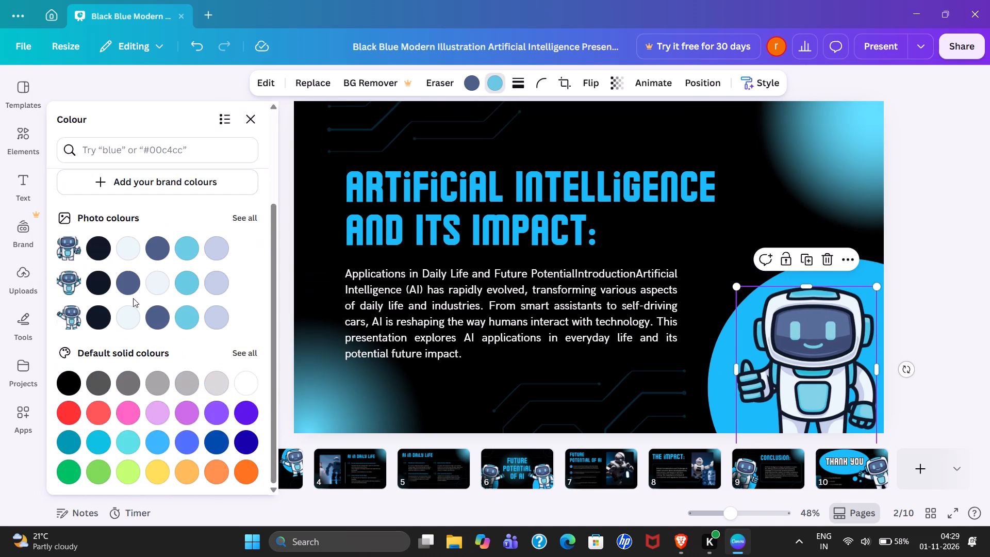
{"action": "left_click", "coordinate": [190, 409]}
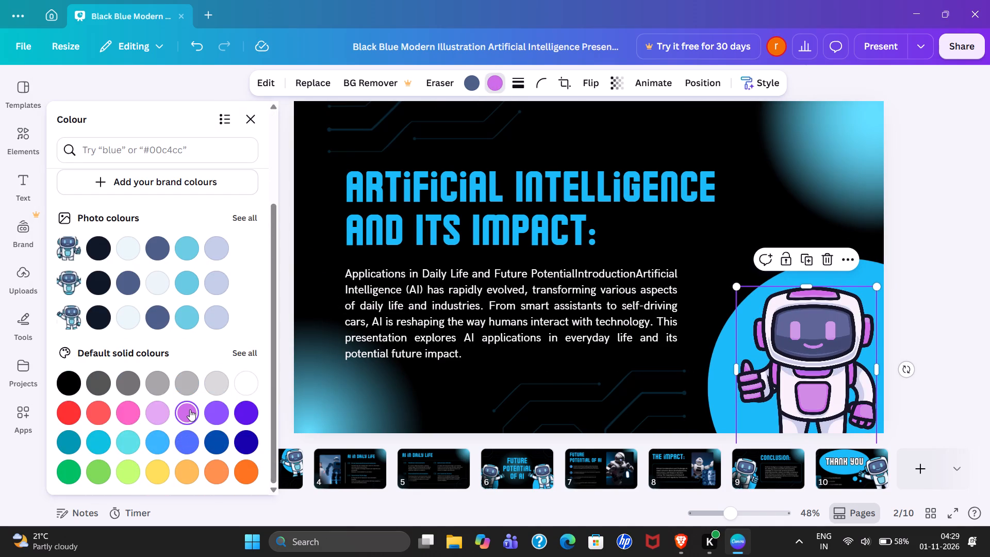
{"action": "left_click", "coordinate": [131, 441]}
{"action": "left_click", "coordinate": [97, 475]}
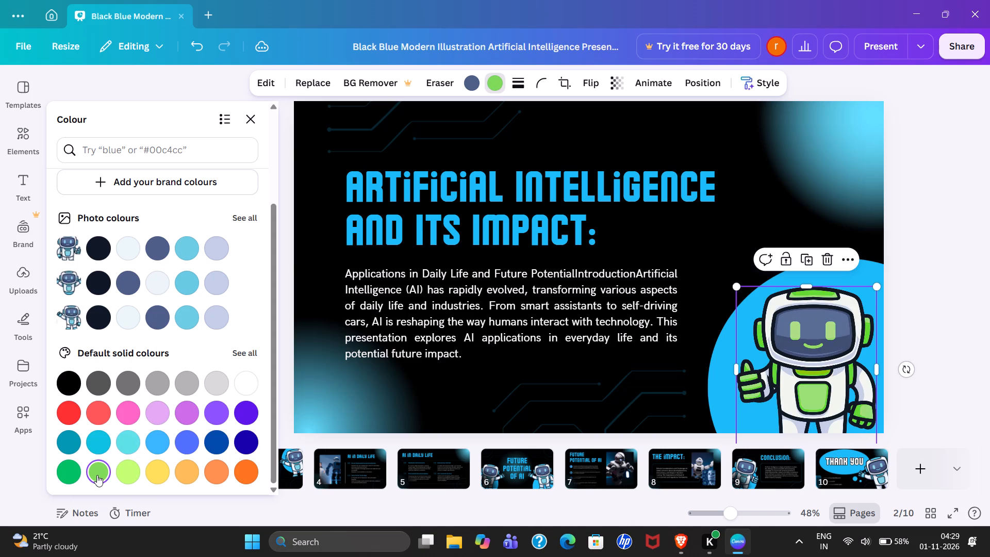
Change the fill of the blue circle behind page 2's robot to green.
{"action": "left_click", "coordinate": [735, 360]}
{"action": "left_click", "coordinate": [723, 359]}
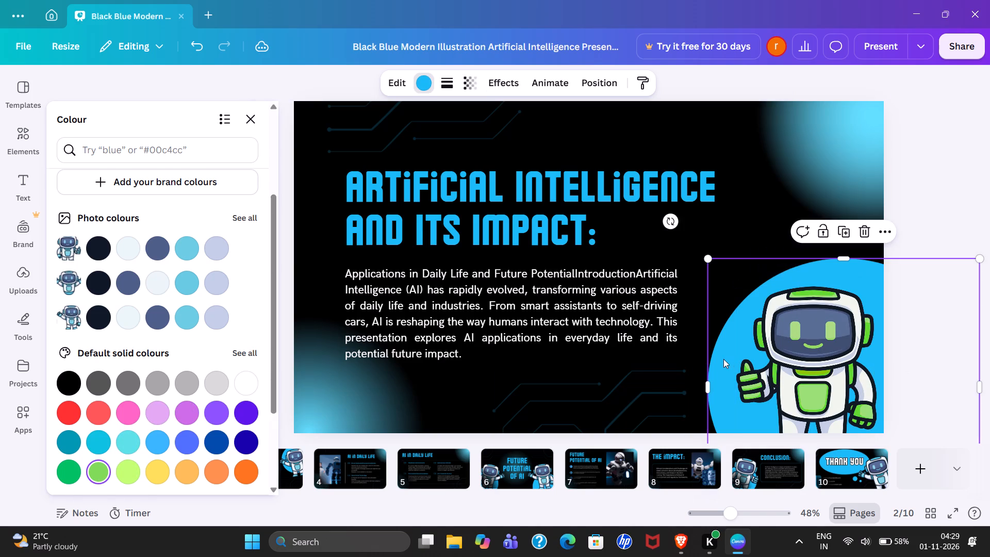
{"action": "left_click", "coordinate": [74, 444]}
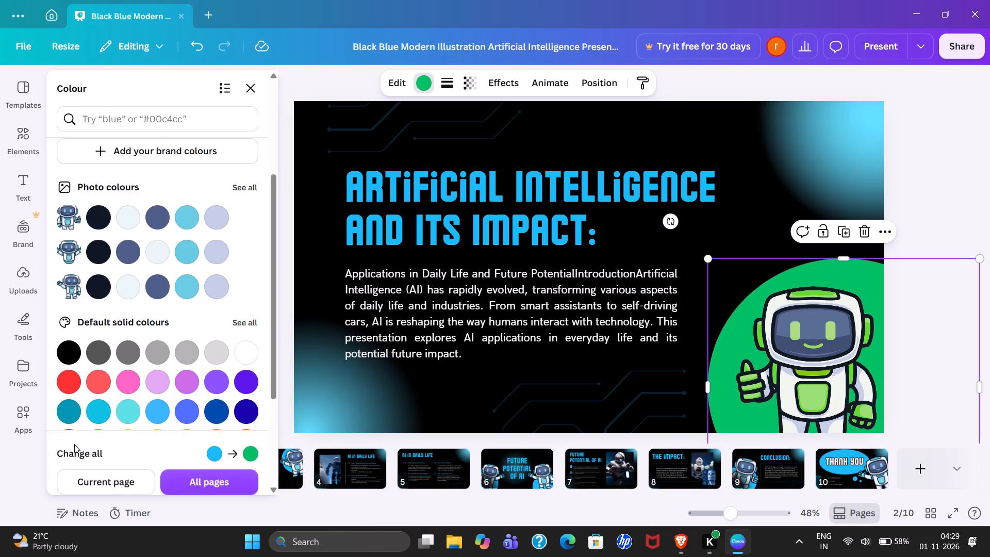
Change the dark blue colour of page 2's robot to bright red #ff3131.
{"action": "left_click", "coordinate": [812, 389]}
{"action": "left_click", "coordinate": [475, 77]}
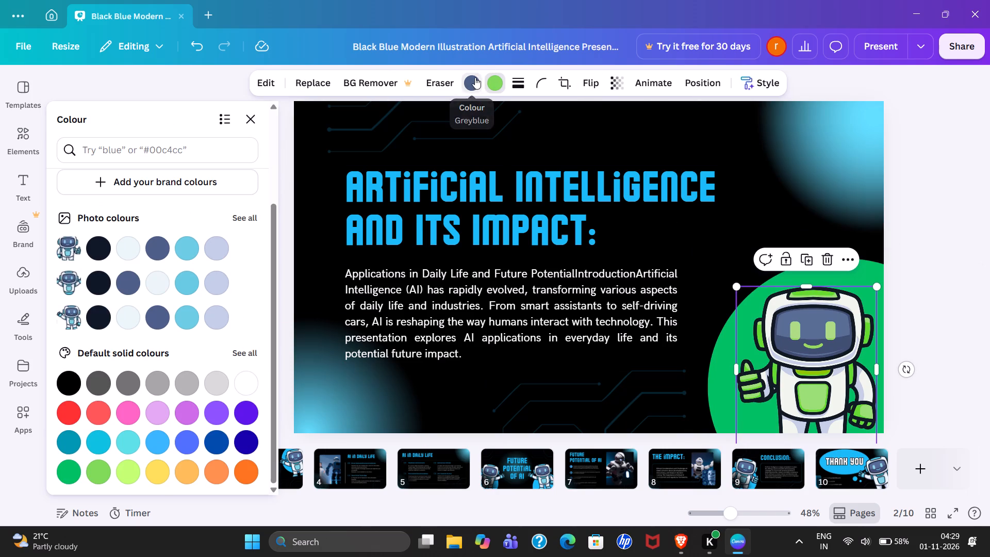
{"action": "left_click", "coordinate": [58, 409]}
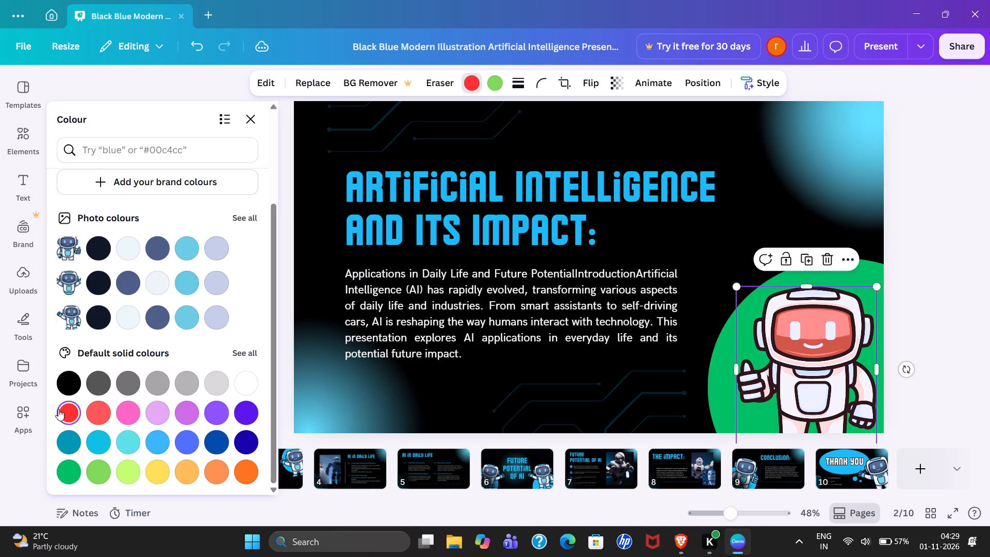
Move page 2's heading higher on the slide and widen its text box slightly, keeping the text on two lines.
{"action": "left_click_drag", "start_coordinate": [457, 233], "coordinate": [442, 201]}
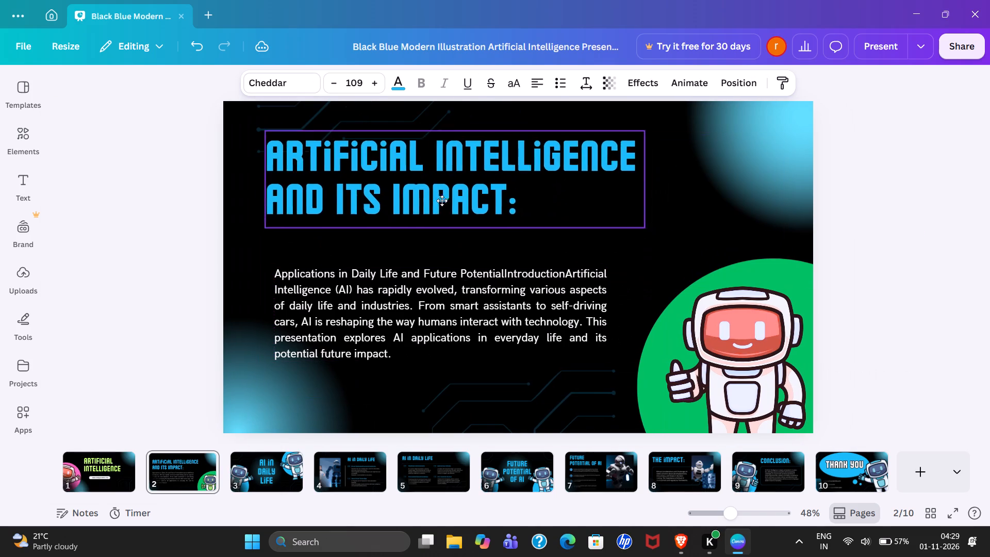
{"action": "left_click_drag", "start_coordinate": [442, 201], "coordinate": [445, 202]}
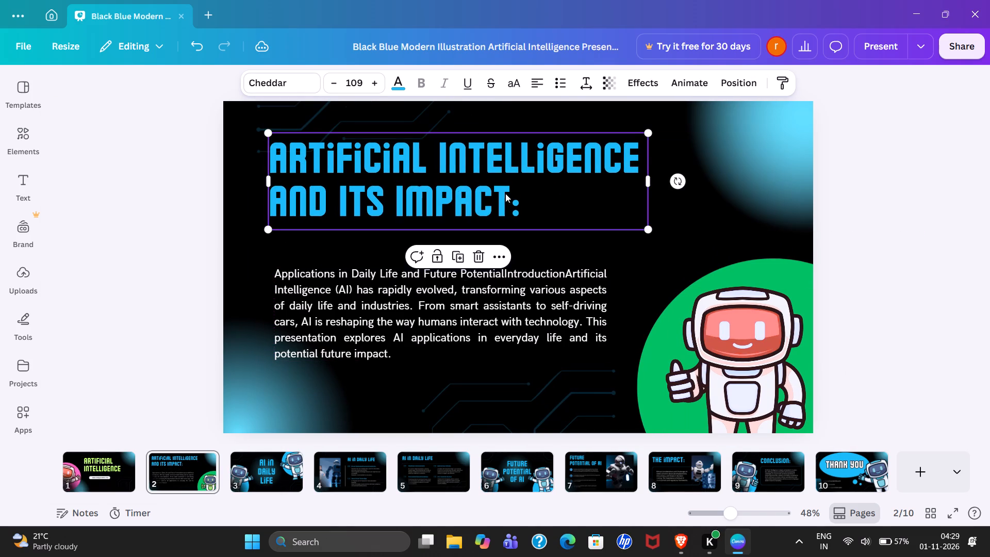
{"action": "left_click_drag", "start_coordinate": [649, 177], "coordinate": [617, 191]}
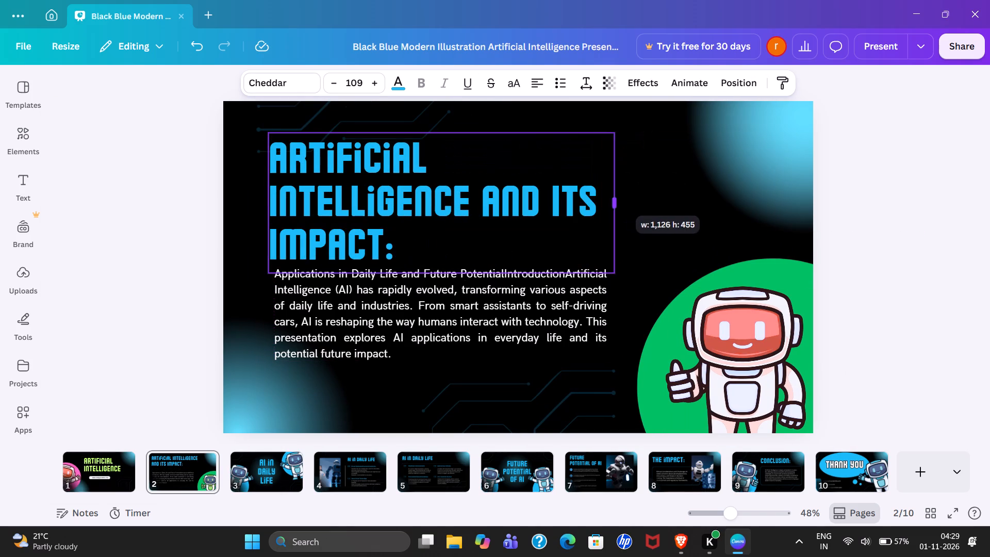
{"action": "left_click_drag", "start_coordinate": [617, 191], "coordinate": [656, 172]}
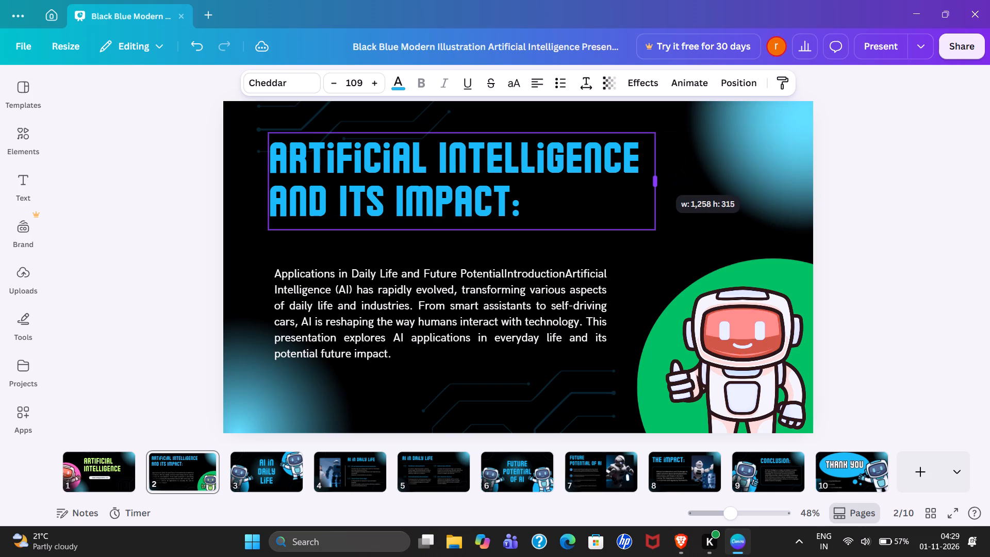
{"action": "left_click_drag", "start_coordinate": [656, 172], "coordinate": [650, 172]}
{"action": "left_click_drag", "start_coordinate": [493, 170], "coordinate": [501, 162]}
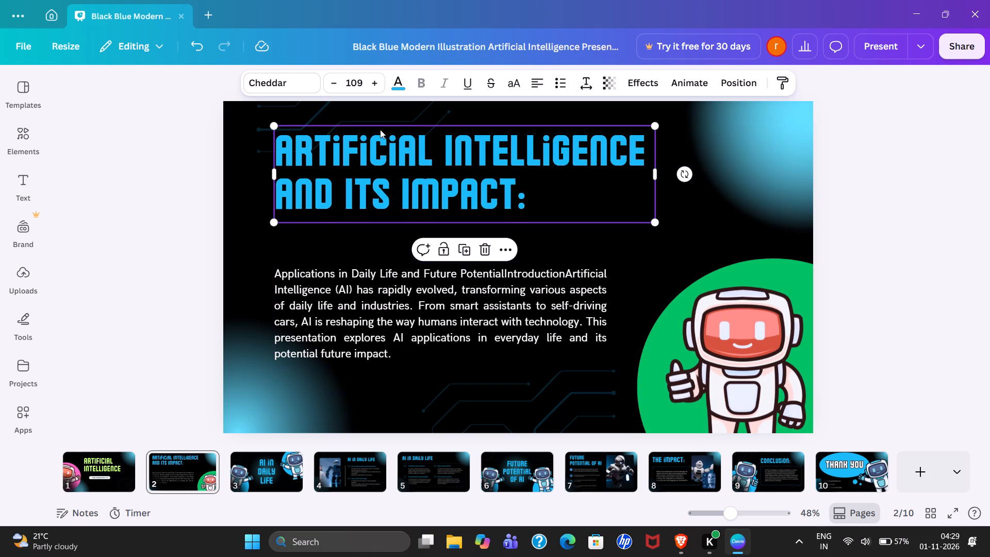
Set page 2's heading to font size 110 and change its text colour to pink.
{"action": "left_click", "coordinate": [370, 85]}
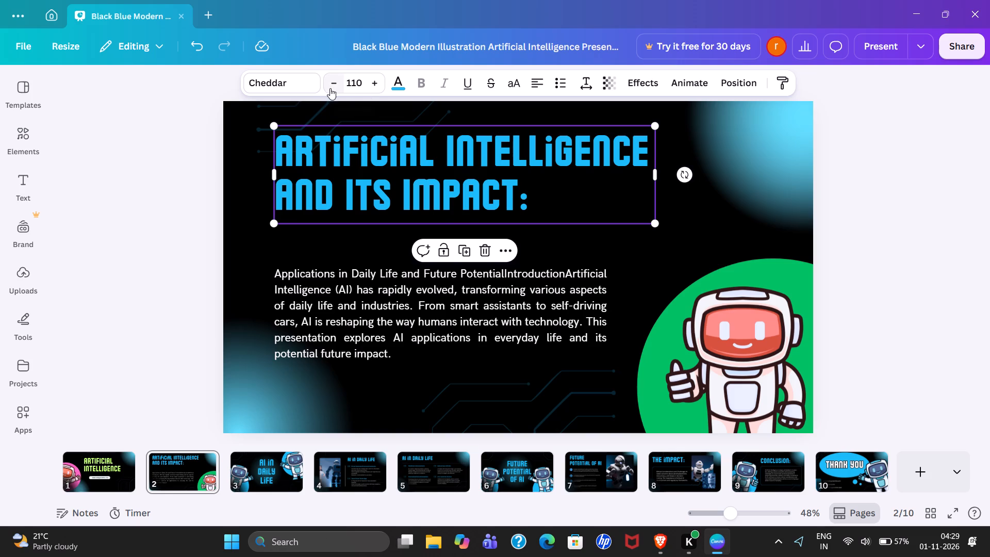
{"action": "left_click", "coordinate": [401, 86]}
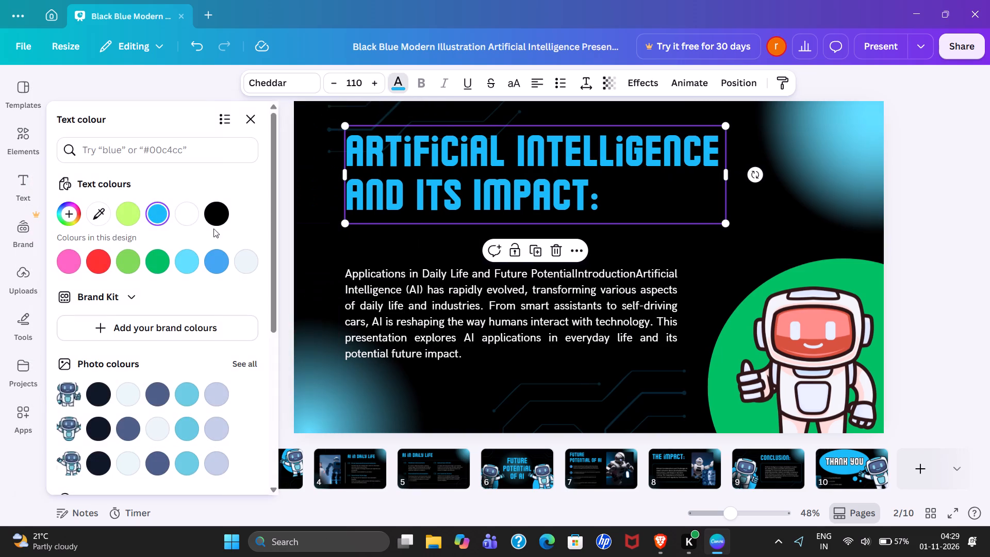
{"action": "left_click", "coordinate": [75, 263]}
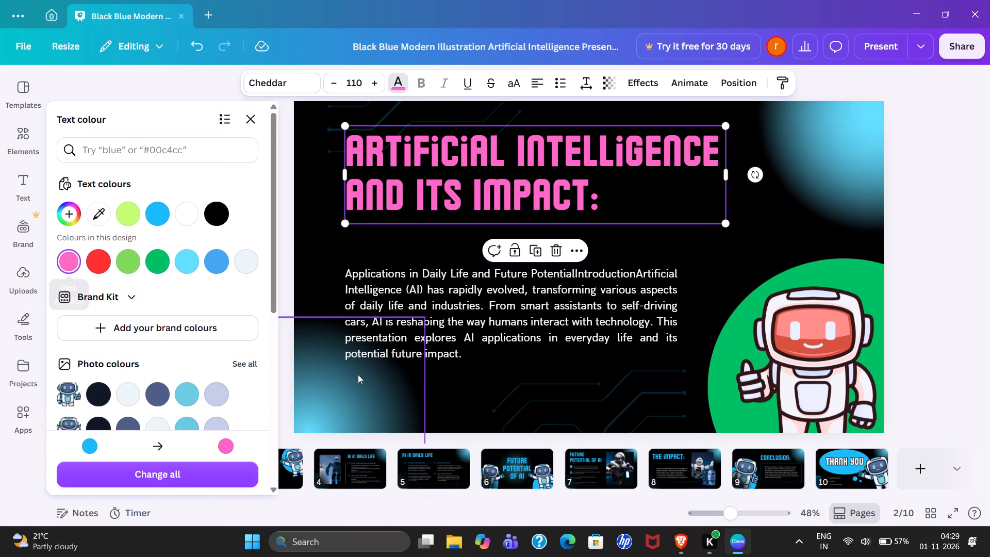
Enlarge page 2's body paragraph to font size 30.6 and position it beneath the heading, aligned with the heading's left edge.
{"action": "left_click_drag", "start_coordinate": [425, 322], "coordinate": [436, 298]}
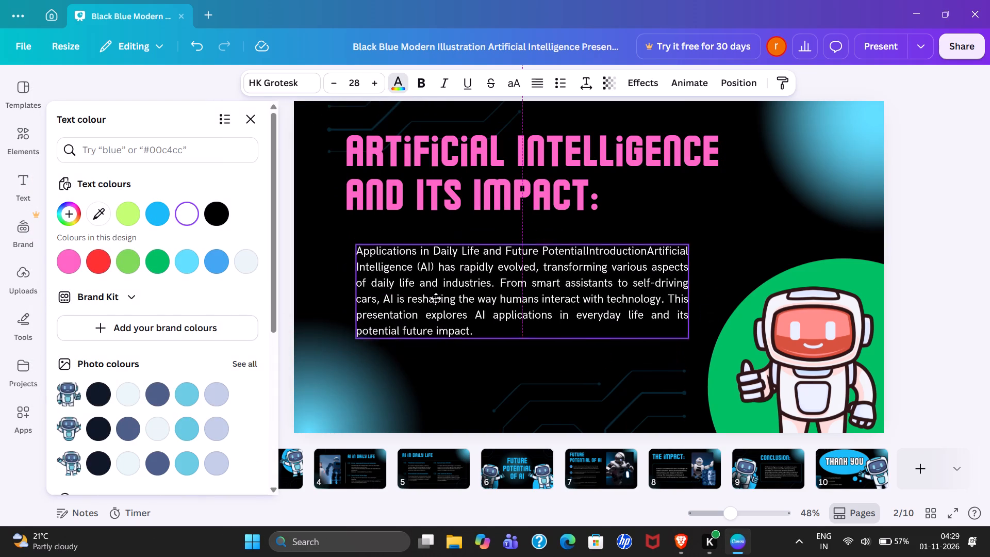
{"action": "left_click_drag", "start_coordinate": [436, 298], "coordinate": [428, 296]}
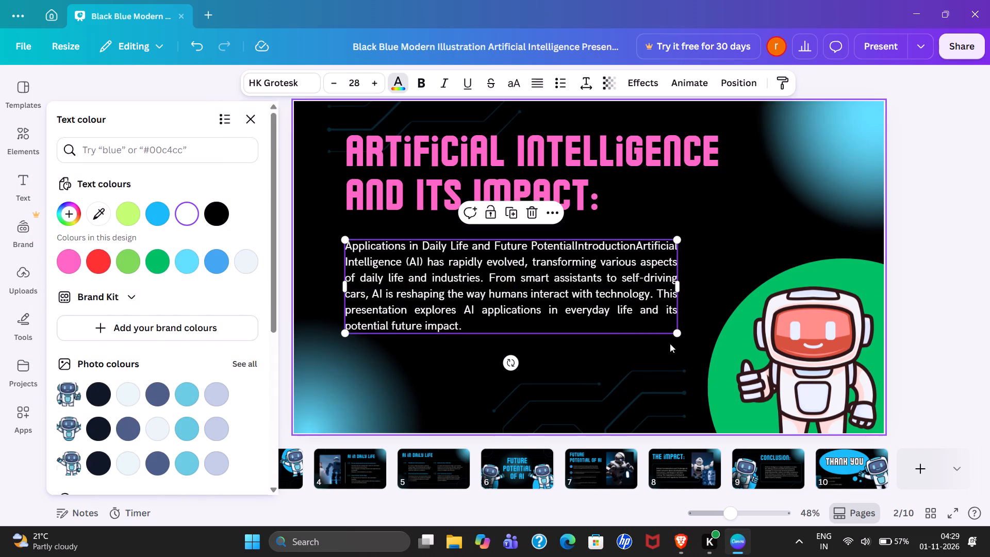
{"action": "left_click", "coordinate": [672, 333]}
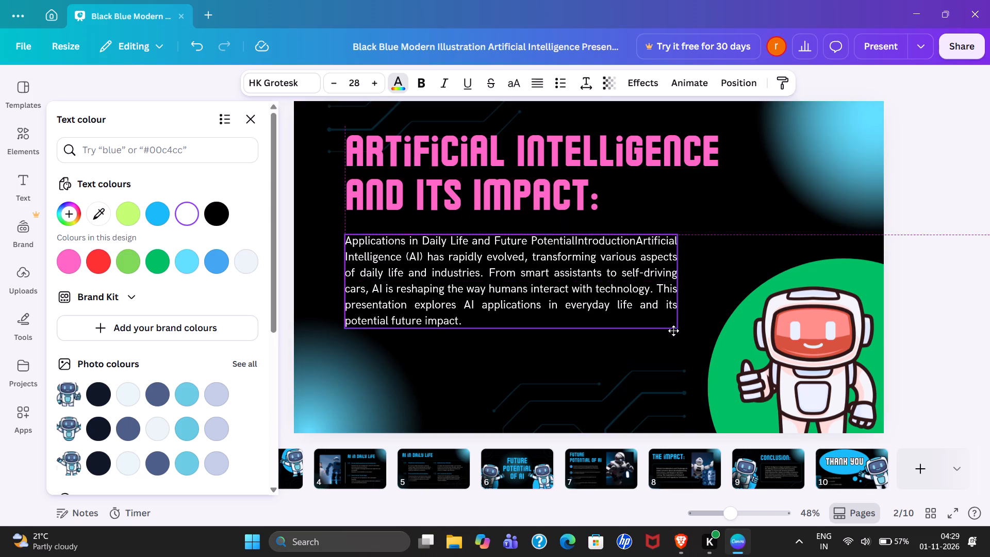
{"action": "left_click_drag", "start_coordinate": [675, 329], "coordinate": [702, 359]}
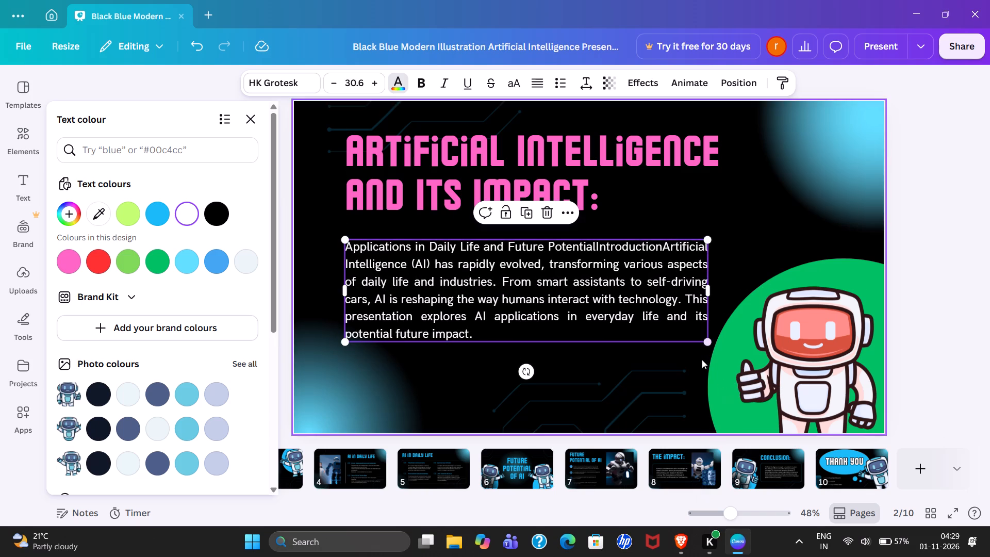
{"action": "left_click_drag", "start_coordinate": [574, 284], "coordinate": [576, 288]}
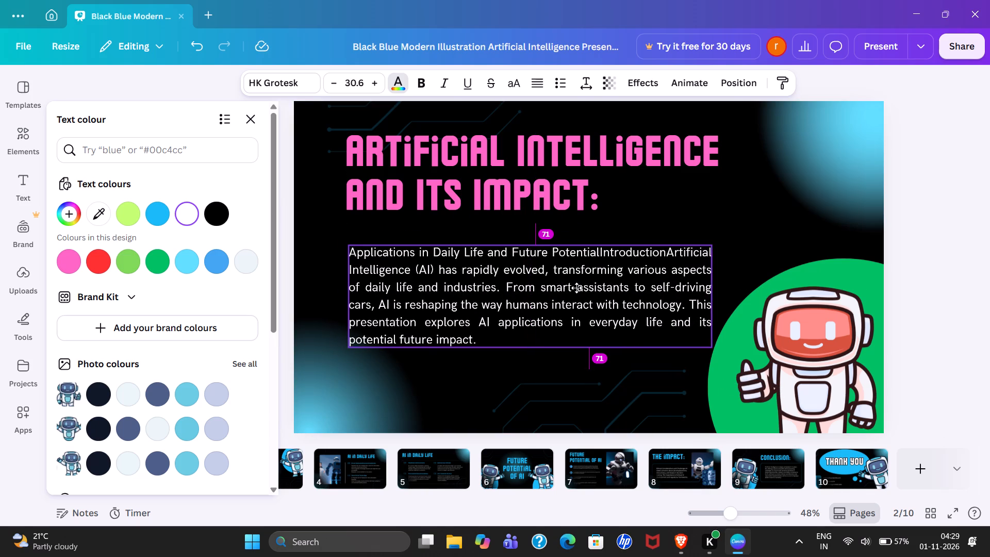
{"action": "left_click_drag", "start_coordinate": [576, 288], "coordinate": [576, 295]}
Change the text colour of page 2's body paragraph to the design's light green, after trying bright red.
{"action": "left_click", "coordinate": [573, 276]}
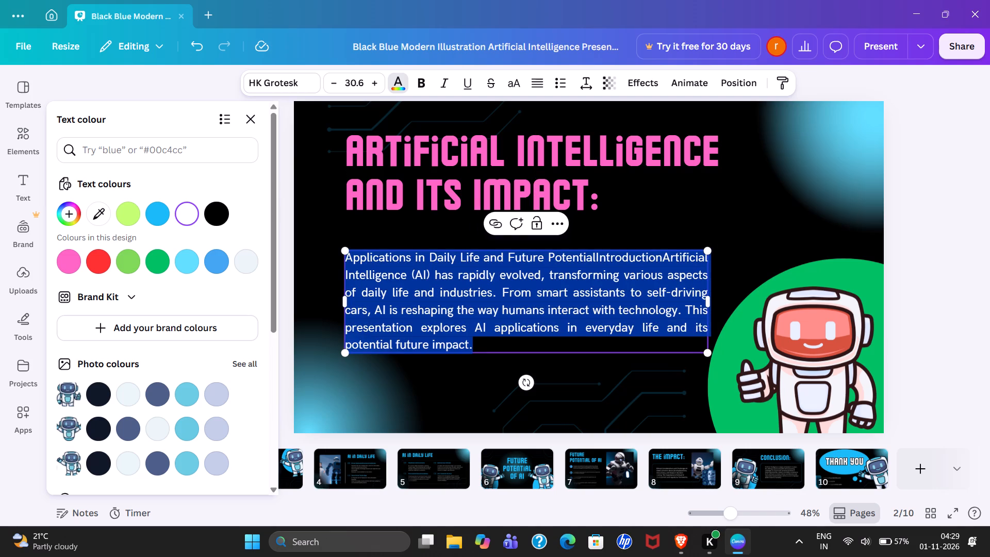
{"action": "left_click", "coordinate": [549, 293]}
{"action": "left_click", "coordinate": [638, 221]}
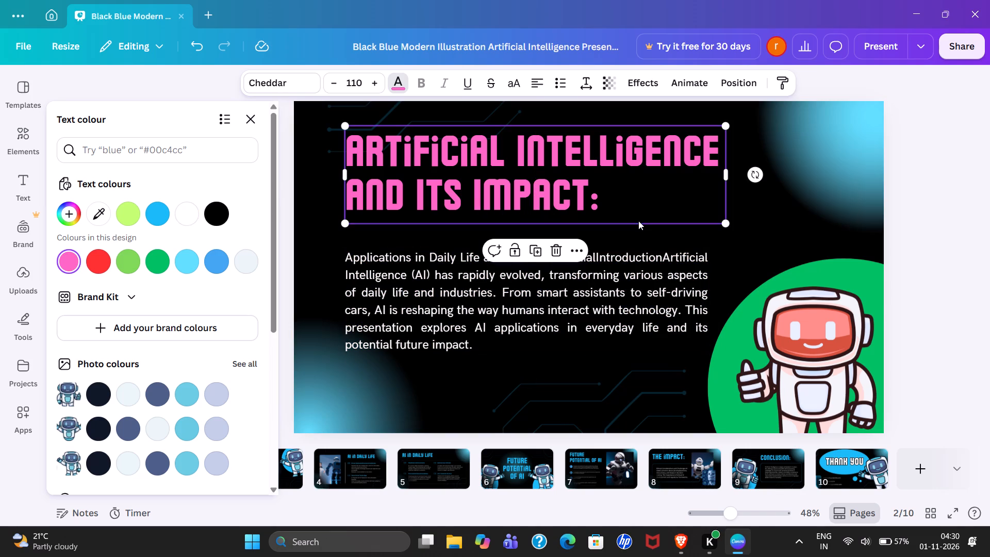
{"action": "left_click", "coordinate": [568, 298]}
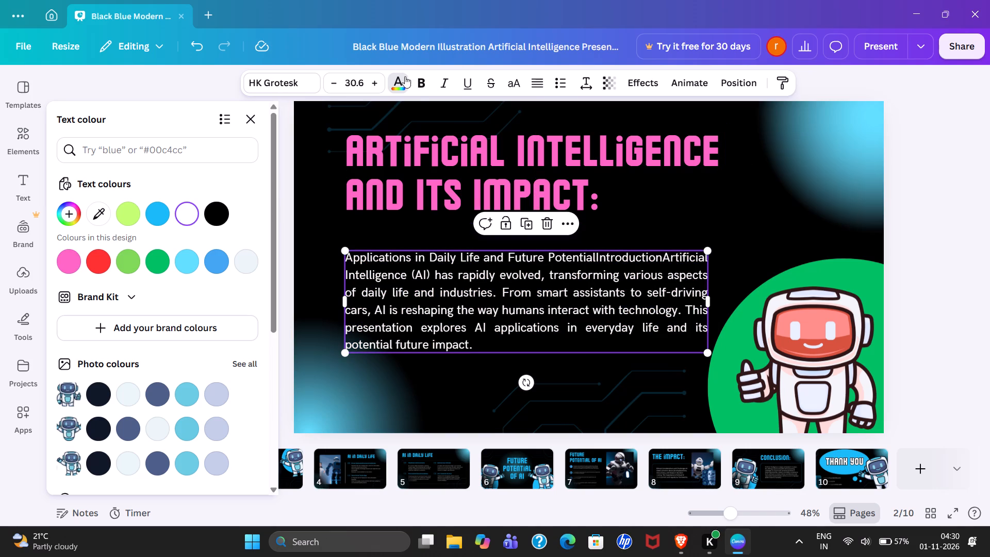
{"action": "left_click", "coordinate": [403, 79]}
{"action": "left_click", "coordinate": [403, 79]}
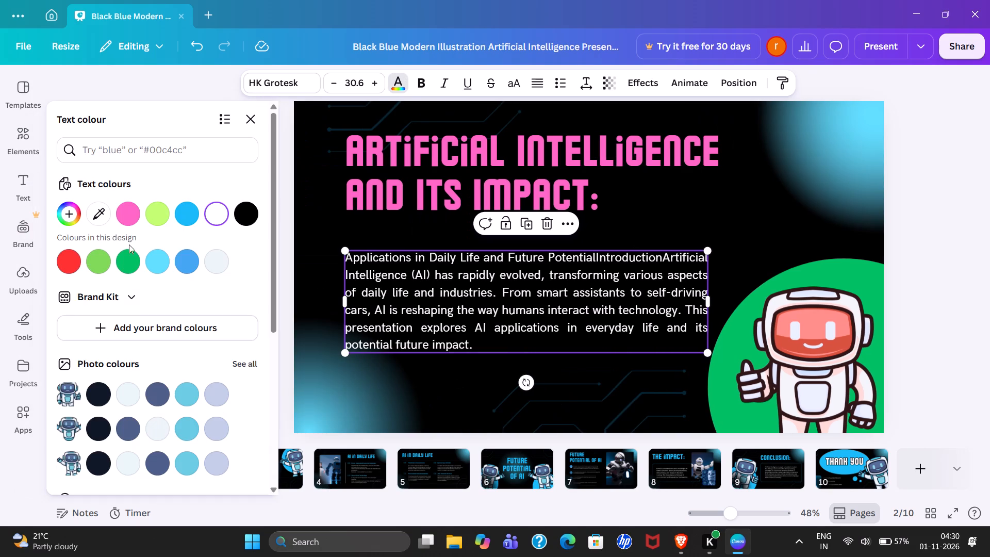
{"action": "left_click", "coordinate": [68, 263]}
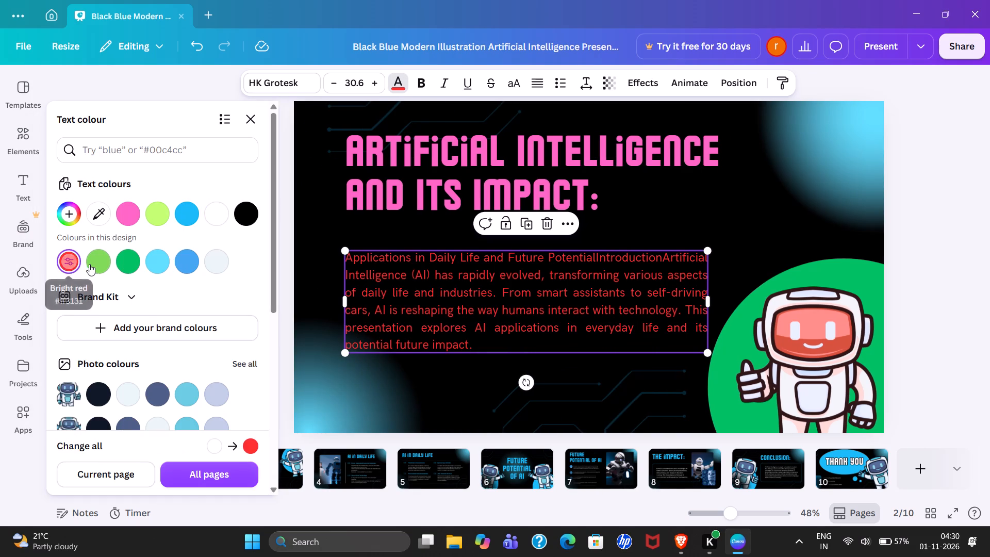
{"action": "left_click", "coordinate": [94, 264]}
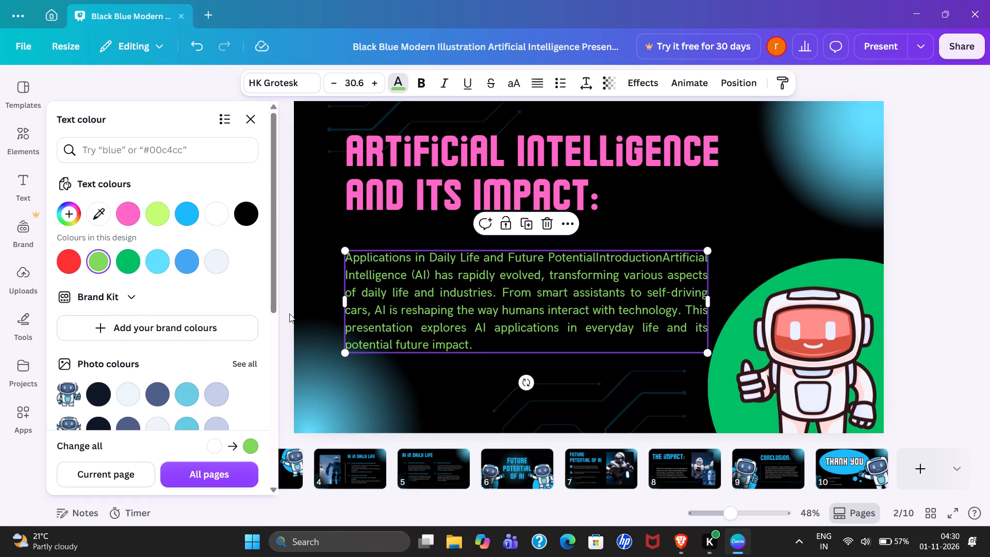
Go to page 3, scale down the waving robot at the slide's lower left and position it over its blue circle.
{"action": "scroll", "coordinate": [400, 459], "scroll_direction": "right", "scroll_amount": 2}
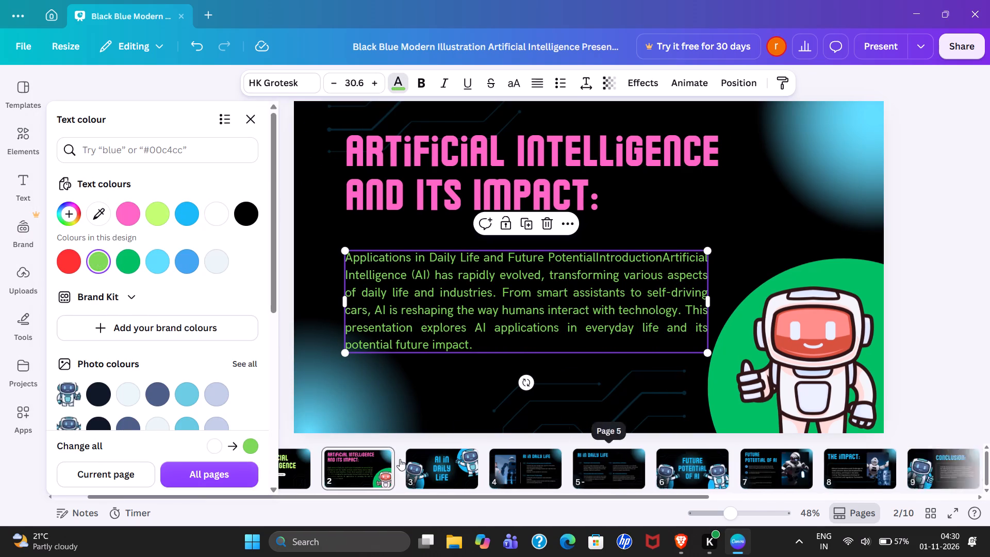
{"action": "scroll", "coordinate": [400, 459], "scroll_direction": "right", "scroll_amount": 2}
{"action": "left_click", "coordinate": [483, 456]}
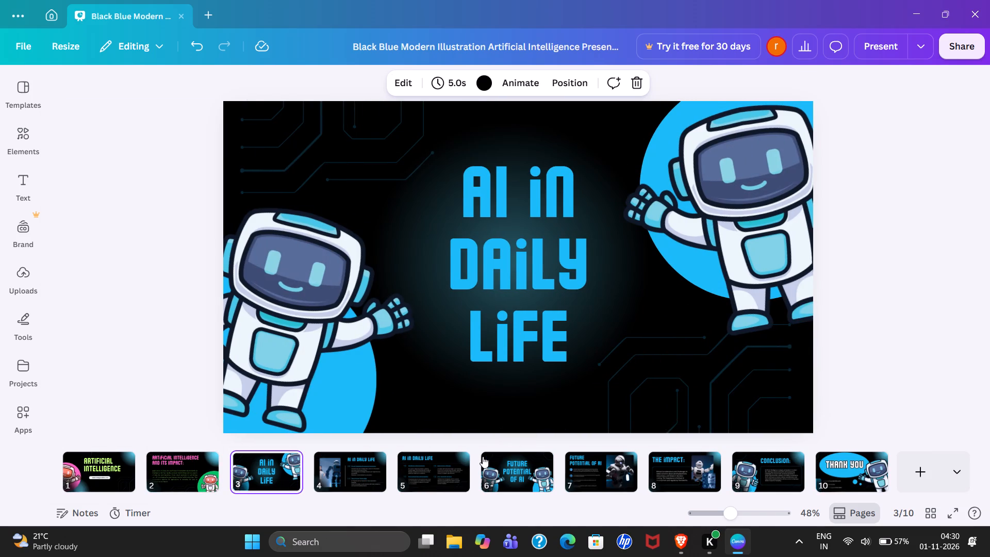
{"action": "left_click", "coordinate": [250, 313]}
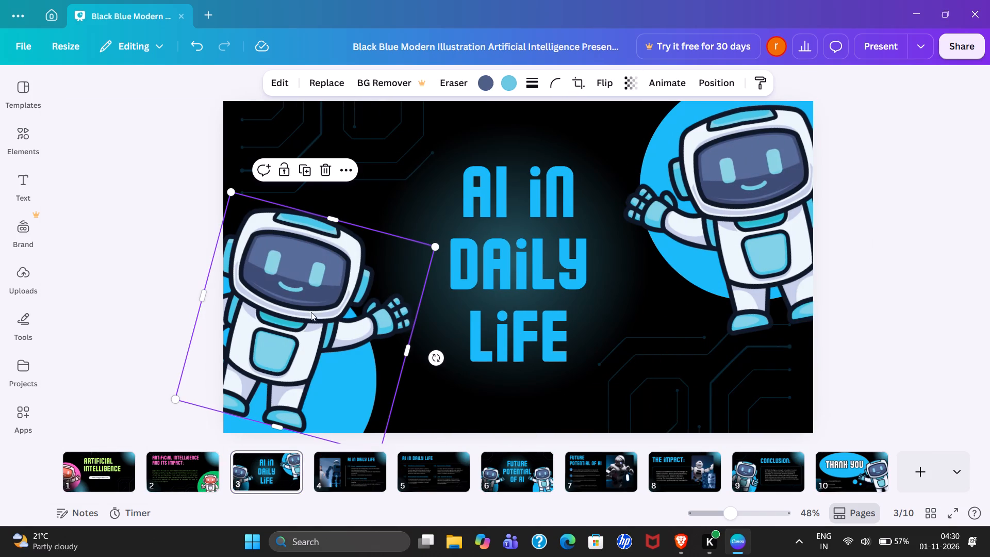
{"action": "left_click_drag", "start_coordinate": [434, 247], "coordinate": [401, 265]}
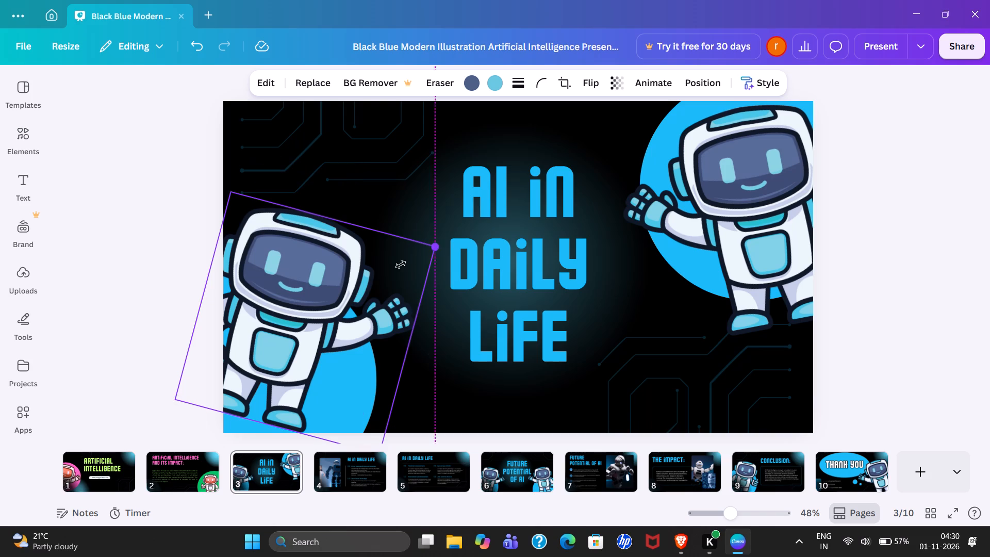
{"action": "left_click_drag", "start_coordinate": [401, 265], "coordinate": [376, 283]}
{"action": "left_click_drag", "start_coordinate": [302, 327], "coordinate": [326, 357]}
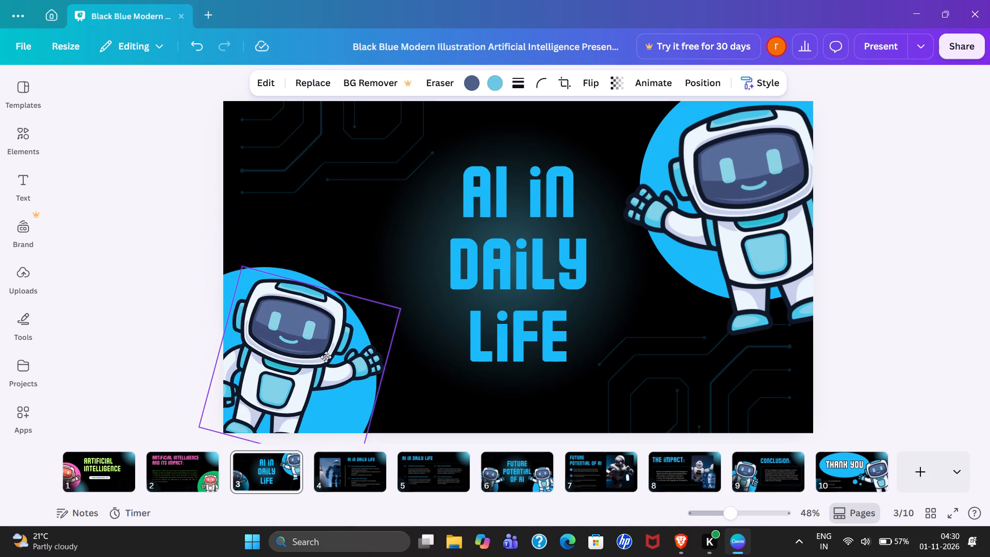
{"action": "left_click_drag", "start_coordinate": [326, 357], "coordinate": [321, 358]}
Shift page 3's lower-left blue circle slightly right so it surrounds the robot's waving hand.
{"action": "left_click_drag", "start_coordinate": [293, 270], "coordinate": [310, 271]}
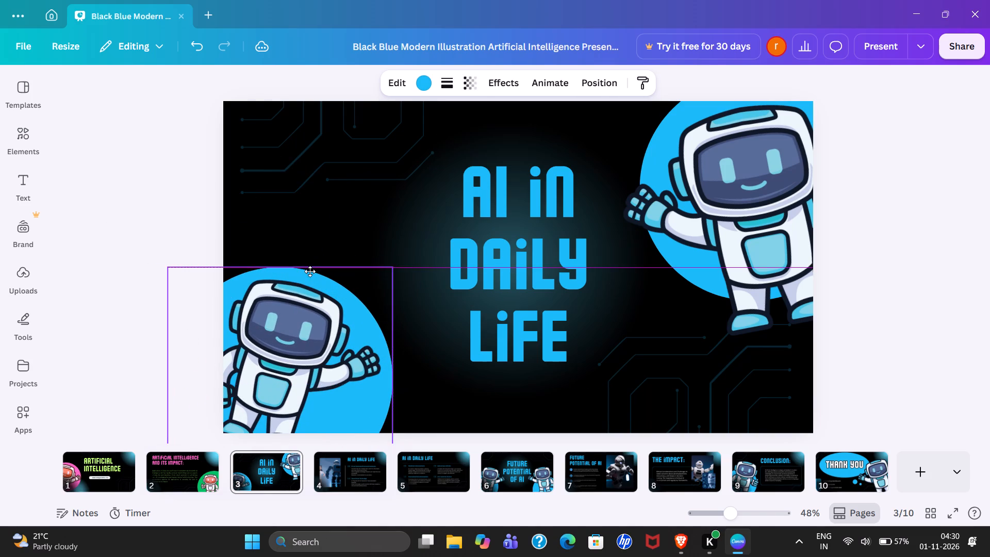
{"action": "left_click_drag", "start_coordinate": [310, 271], "coordinate": [315, 271]}
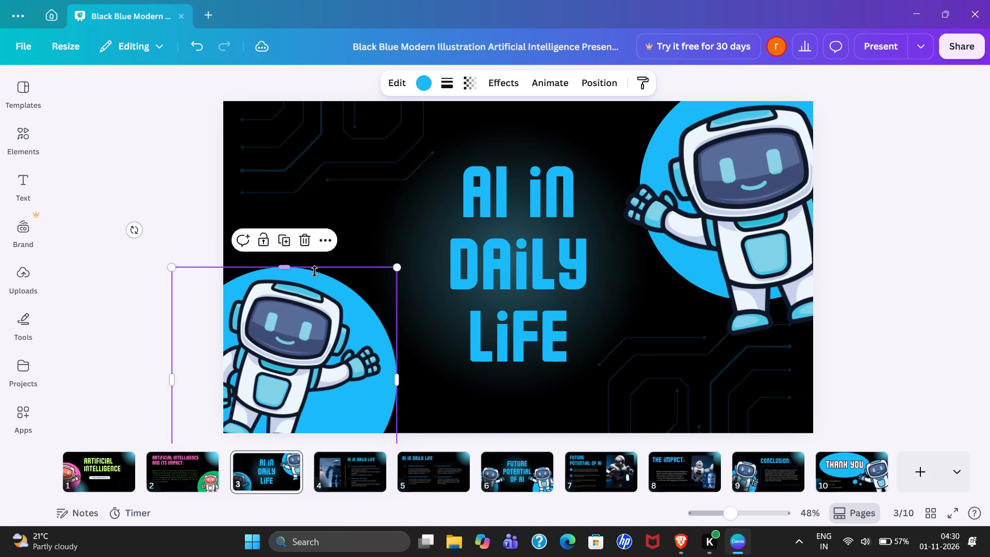
Scale down page 3's upper-right waving robot and position it over its blue circle.
{"action": "left_click_drag", "start_coordinate": [667, 233], "coordinate": [641, 237]}
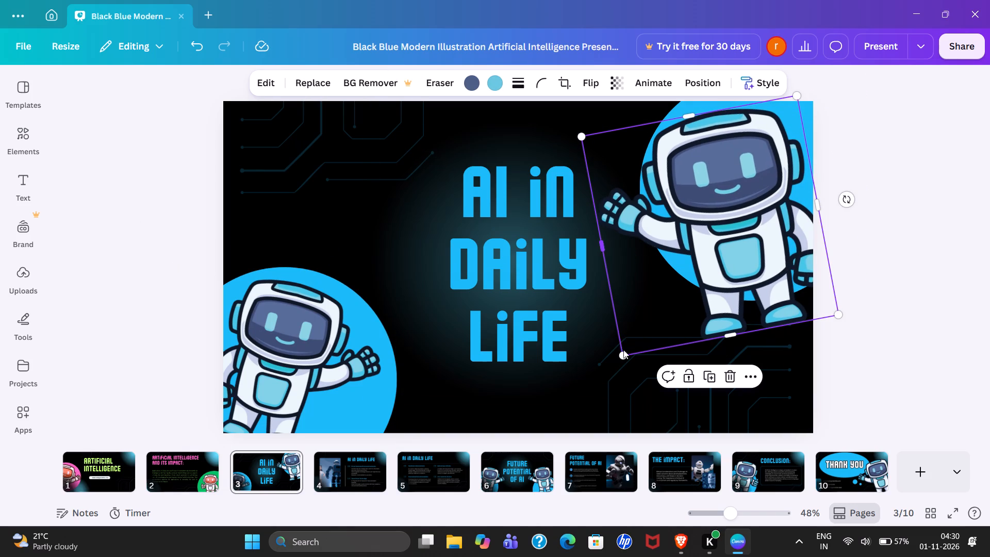
{"action": "left_click_drag", "start_coordinate": [623, 354], "coordinate": [643, 290]}
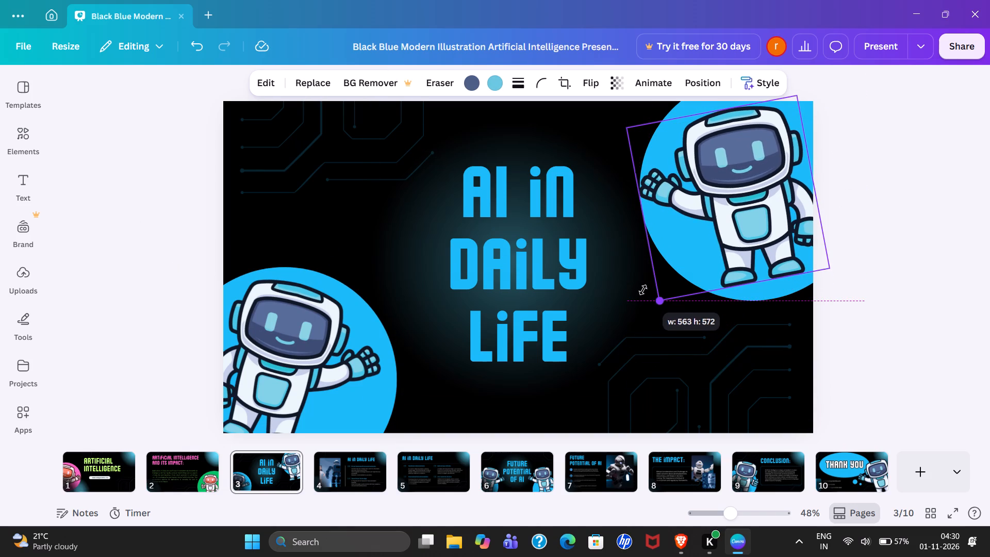
{"action": "left_click_drag", "start_coordinate": [643, 290], "coordinate": [657, 272]}
{"action": "left_click_drag", "start_coordinate": [698, 221], "coordinate": [706, 220]}
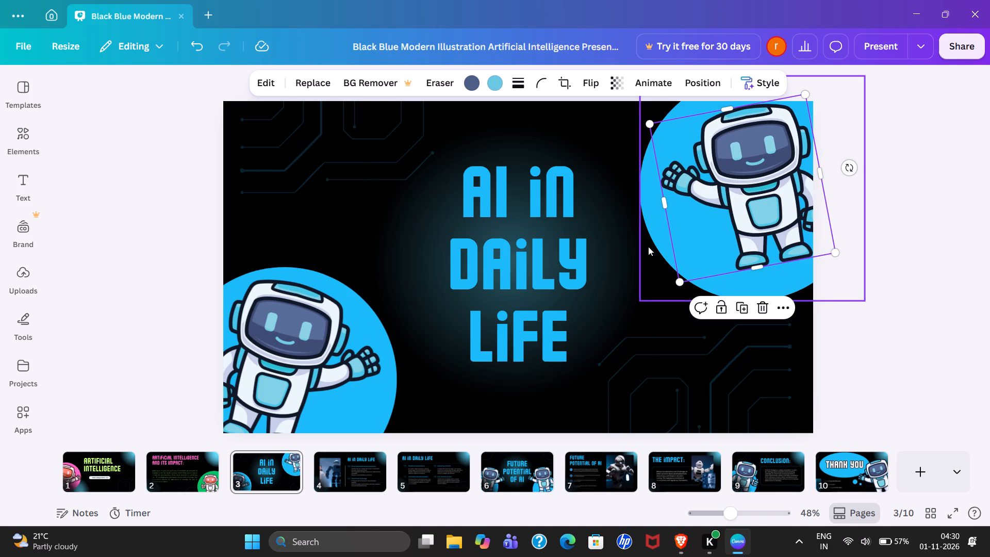
Shift page 3's upper-right blue circle slightly up and to the right so it sits closely behind the robot.
{"action": "left_click_drag", "start_coordinate": [651, 256], "coordinate": [664, 240]}
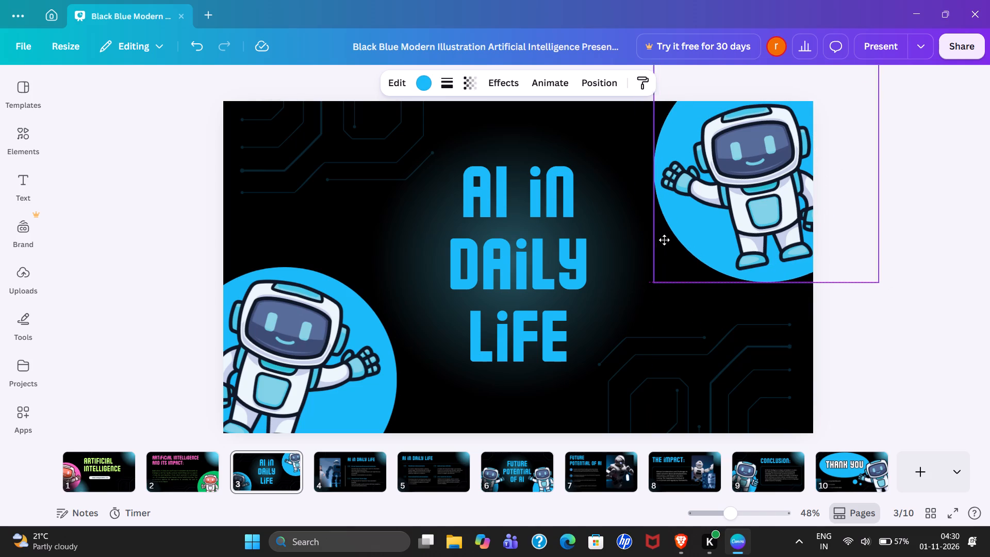
{"action": "left_click_drag", "start_coordinate": [664, 240], "coordinate": [671, 242]}
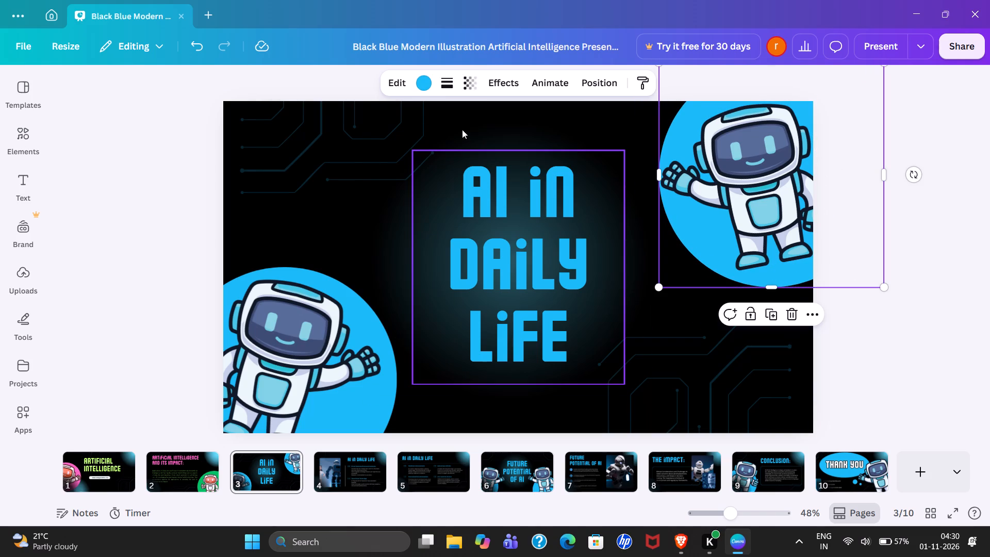
Recolour both of page 3's blue circles, upper-right and lower-left, to light purple from the default solid colours.
{"action": "left_click", "coordinate": [422, 81]}
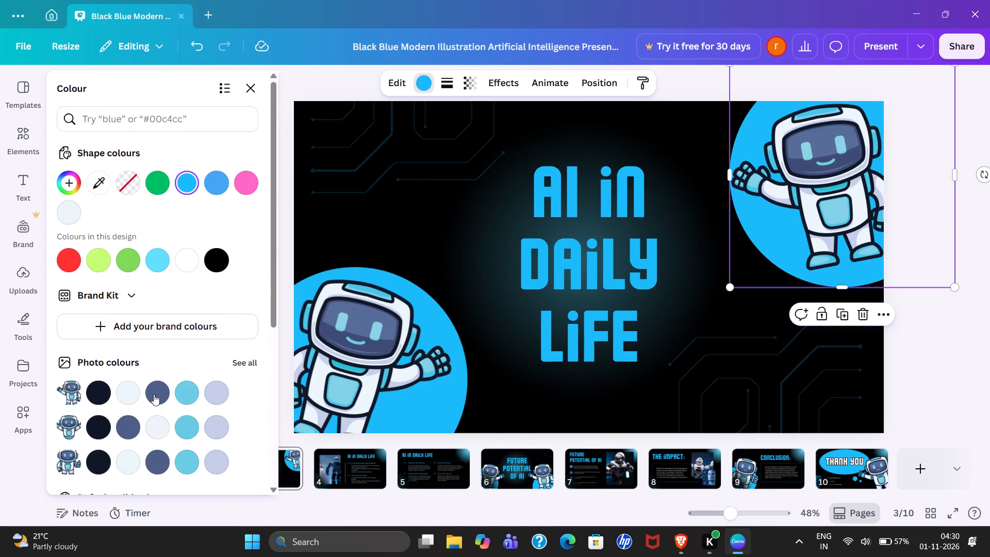
{"action": "scroll", "coordinate": [148, 413], "scroll_direction": "down", "scroll_amount": 6}
{"action": "left_click", "coordinate": [155, 282]}
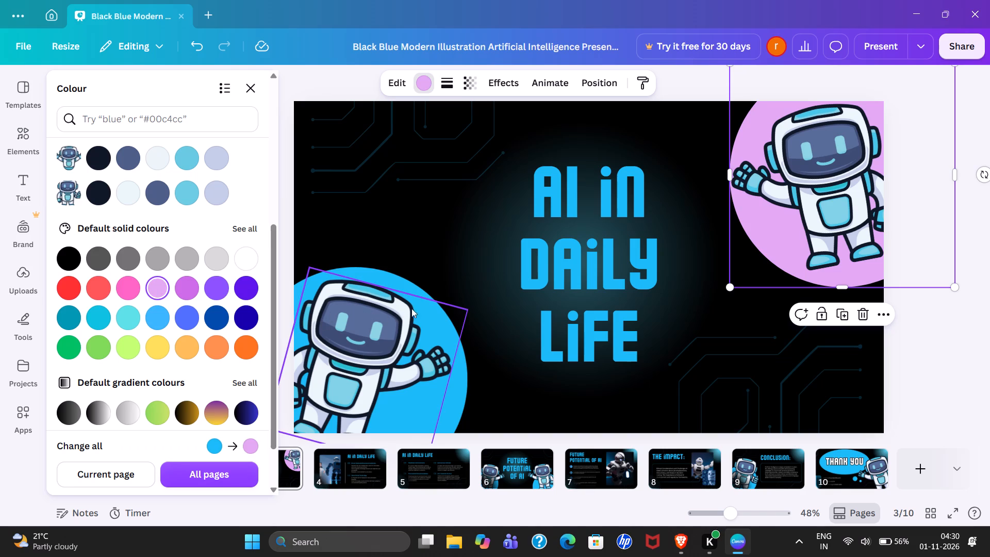
{"action": "left_click", "coordinate": [430, 270]}
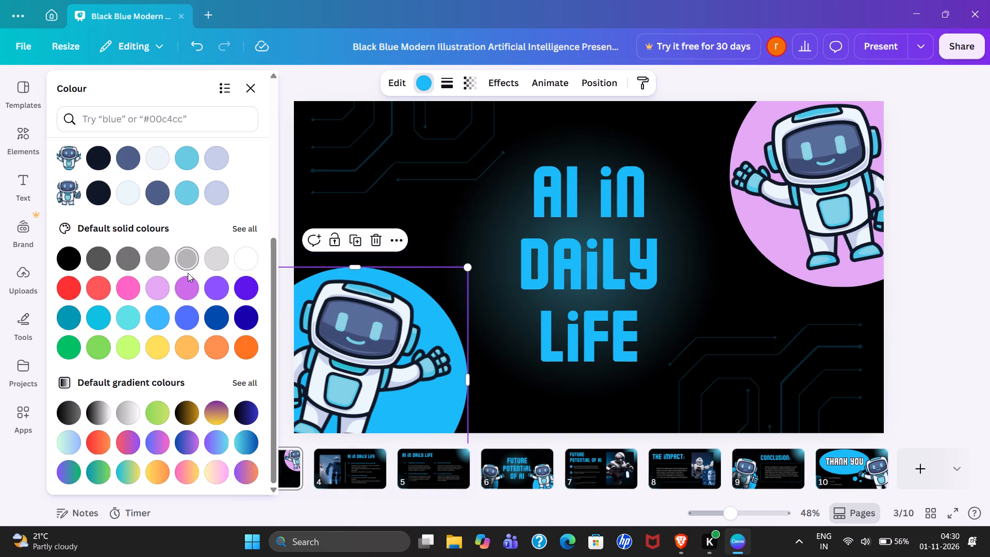
{"action": "left_click", "coordinate": [152, 278]}
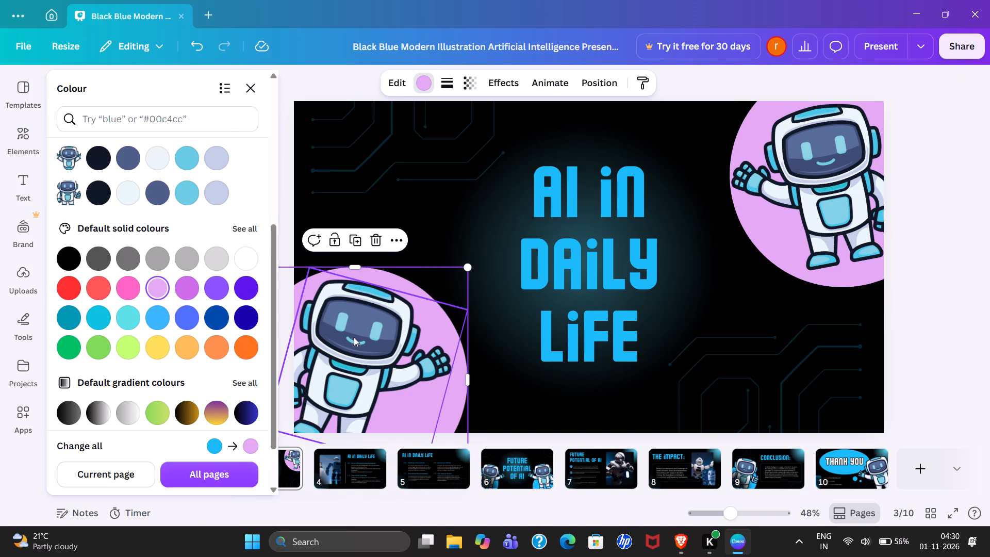
Change the light-blue parts of page 3's lower-left robot to pink.
{"action": "left_click", "coordinate": [354, 337]}
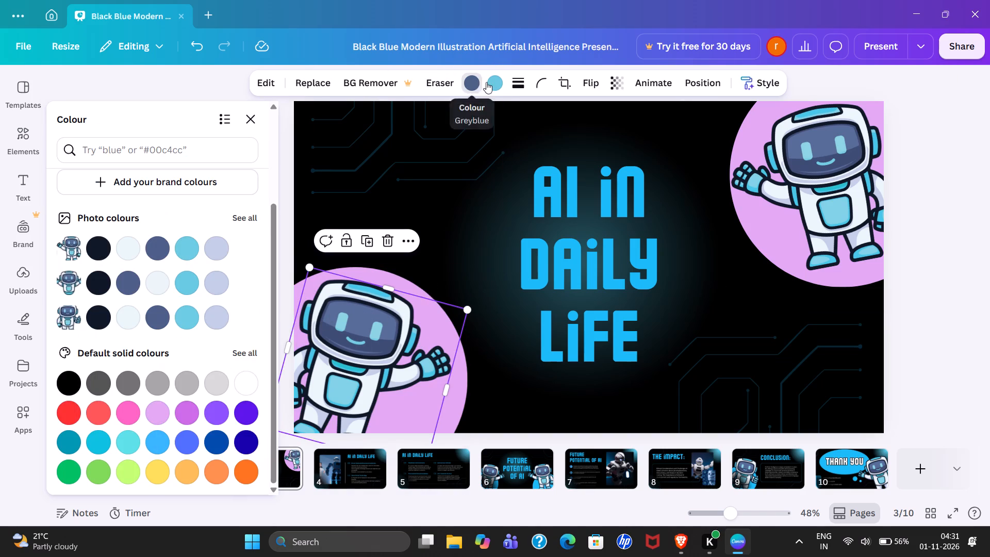
{"action": "left_click", "coordinate": [492, 82]}
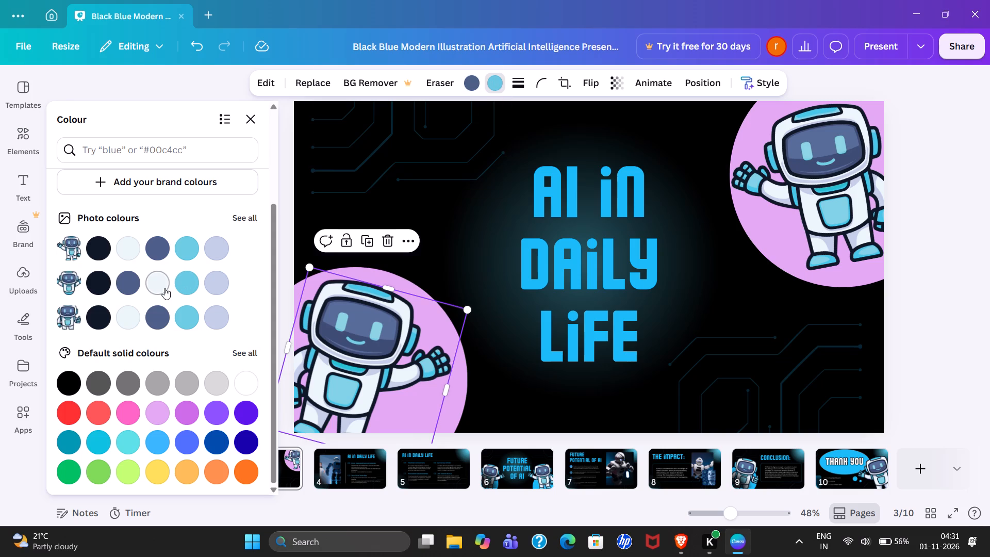
{"action": "scroll", "coordinate": [163, 356], "scroll_direction": "down", "scroll_amount": 1}
{"action": "left_click", "coordinate": [127, 418]}
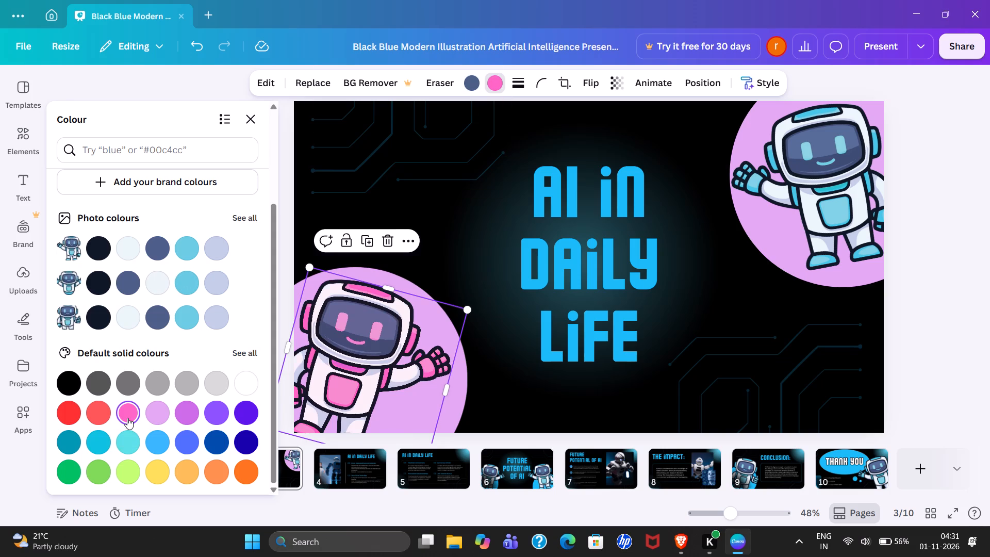
Change the light-blue parts of page 3's upper-right robot to bright red, after trying pink.
{"action": "left_click", "coordinate": [835, 164]}
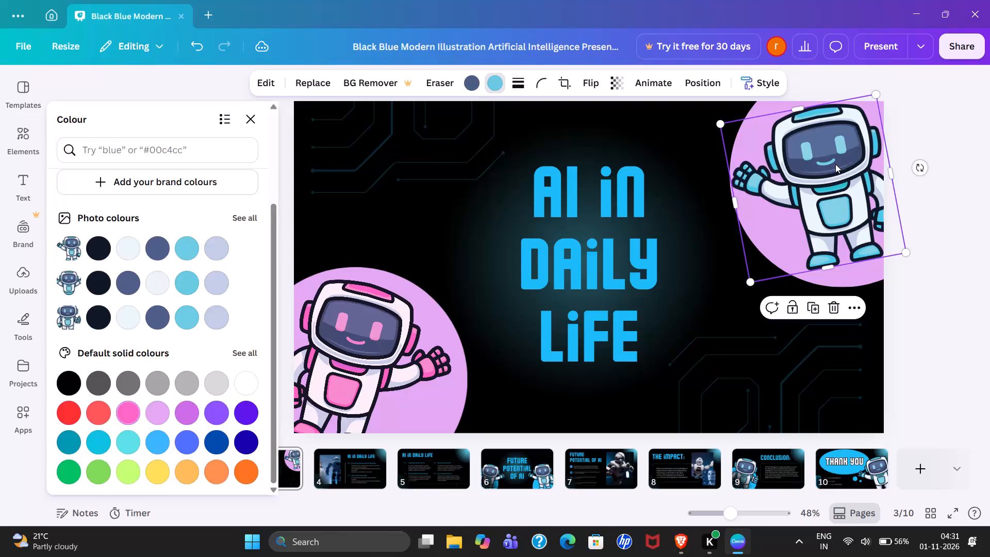
{"action": "left_click", "coordinate": [138, 415]}
{"action": "left_click", "coordinate": [86, 415]}
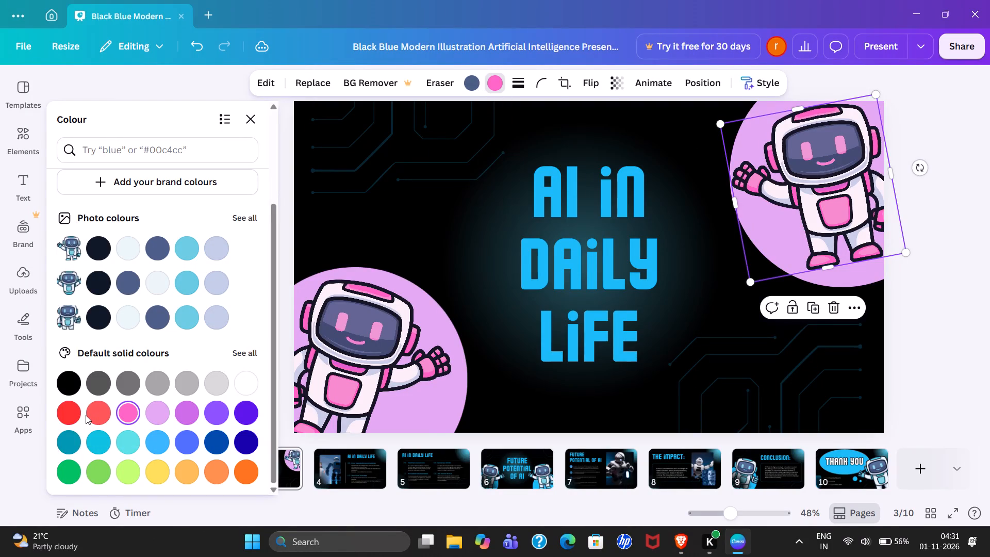
{"action": "left_click", "coordinate": [72, 417]}
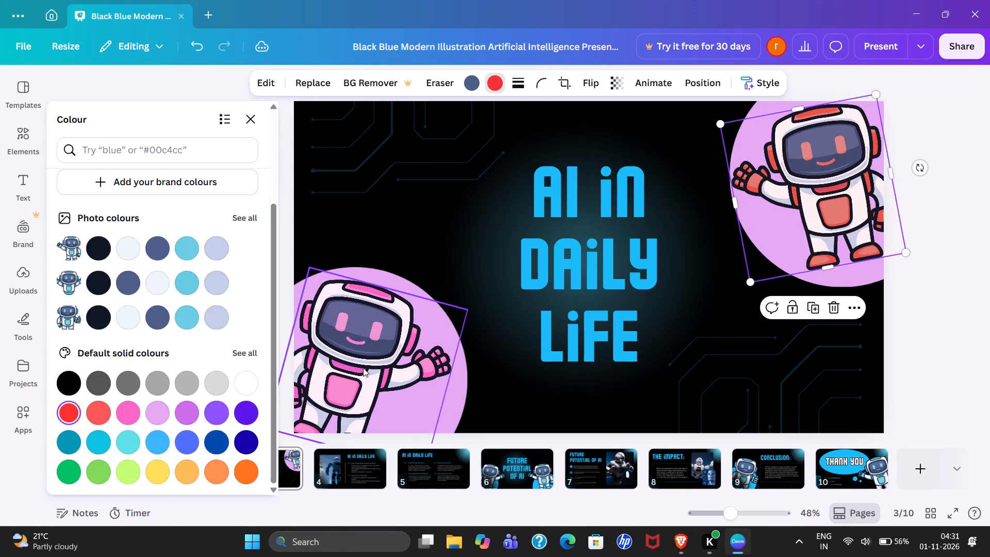
{"action": "left_click", "coordinate": [773, 239]}
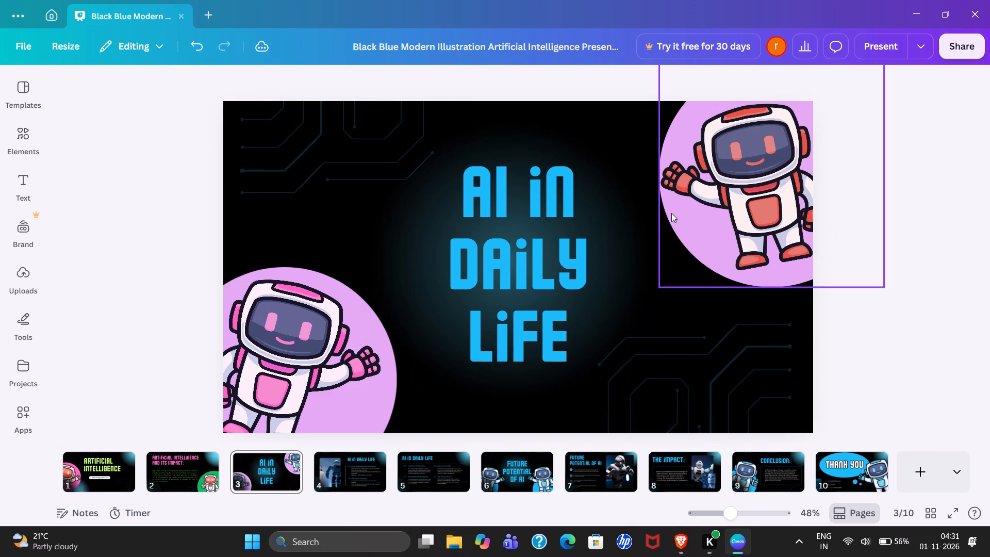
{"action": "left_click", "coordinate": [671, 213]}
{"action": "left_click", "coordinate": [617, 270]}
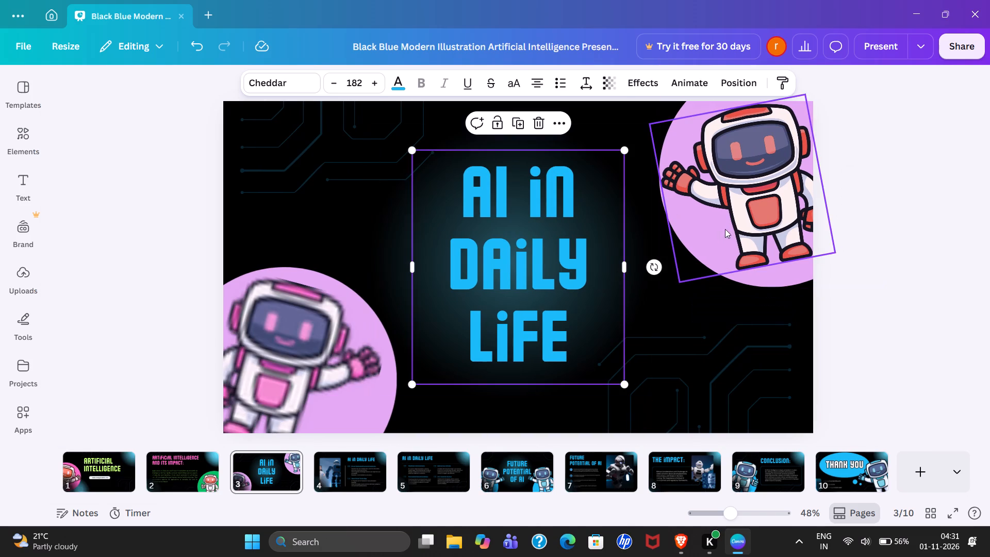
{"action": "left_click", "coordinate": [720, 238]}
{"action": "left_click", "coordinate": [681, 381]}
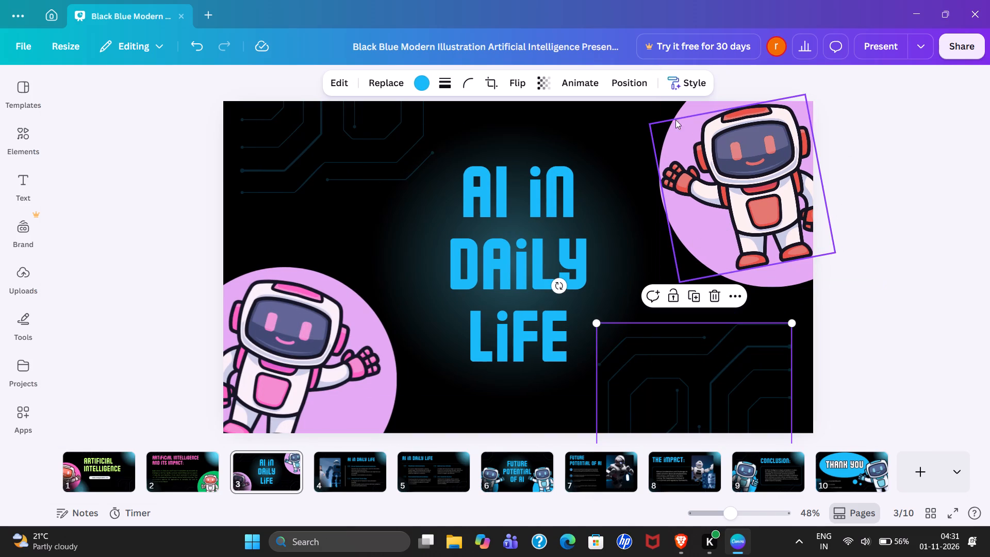
Recolour page 3's upper-right circle to the darker purple beside light purple, after trying coral red #ff5757 and pink #ff66c4.
{"action": "left_click", "coordinate": [688, 105]}
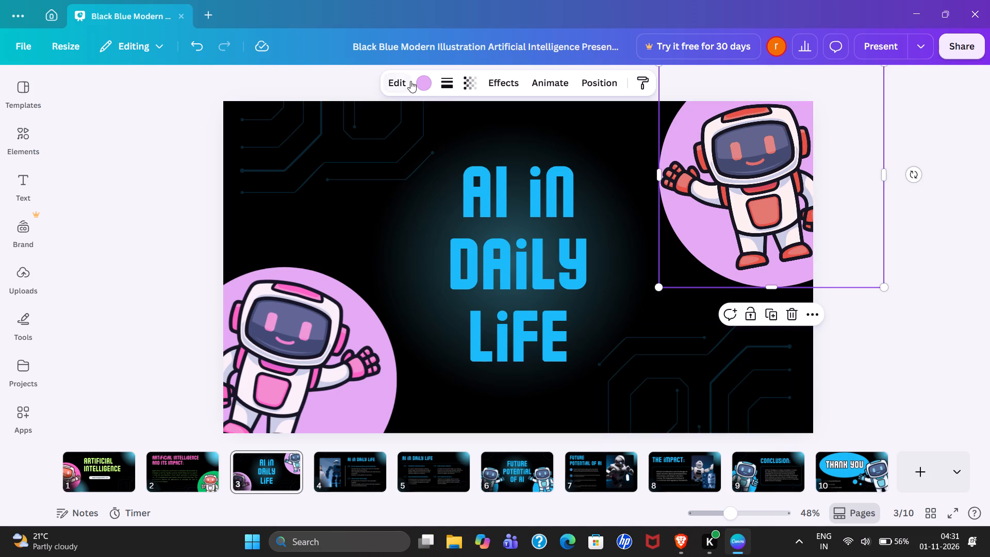
{"action": "left_click", "coordinate": [424, 85]}
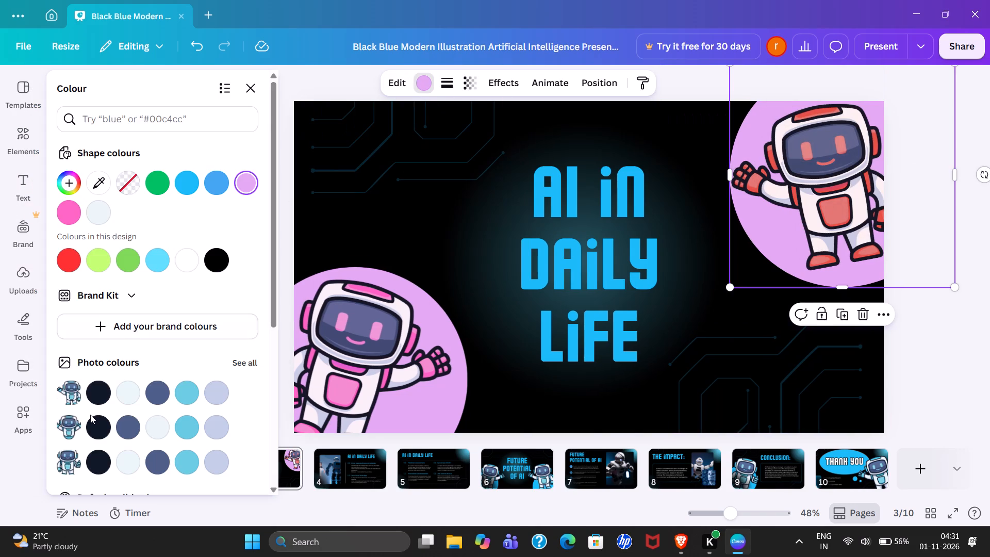
{"action": "scroll", "coordinate": [90, 415], "scroll_direction": "down", "scroll_amount": 5}
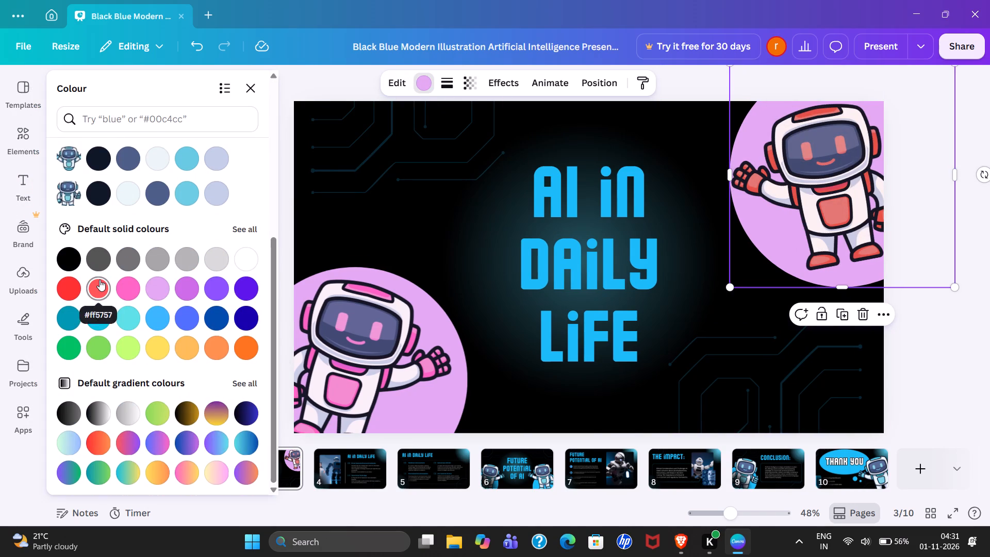
{"action": "left_click", "coordinate": [100, 280]}
{"action": "left_click", "coordinate": [70, 290]}
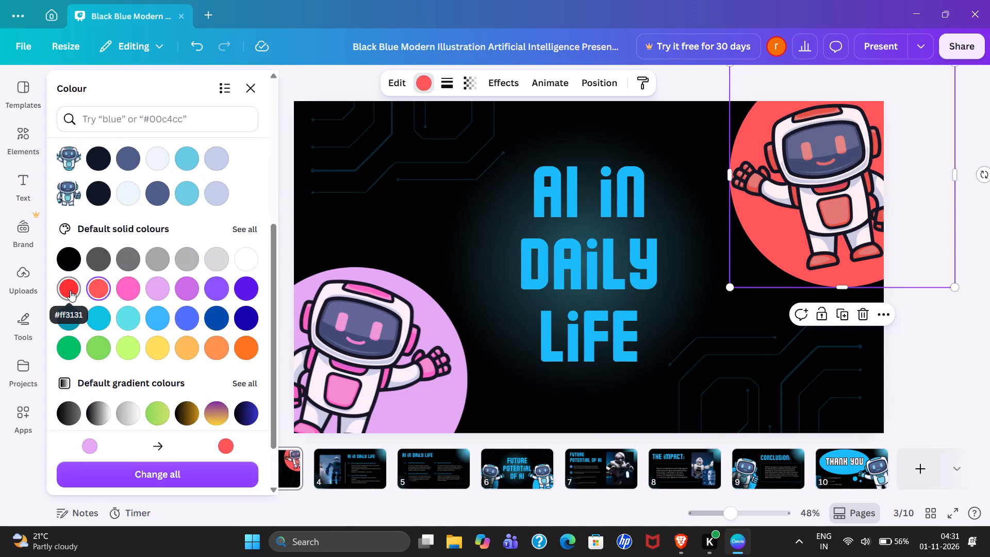
{"action": "left_click", "coordinate": [95, 283]}
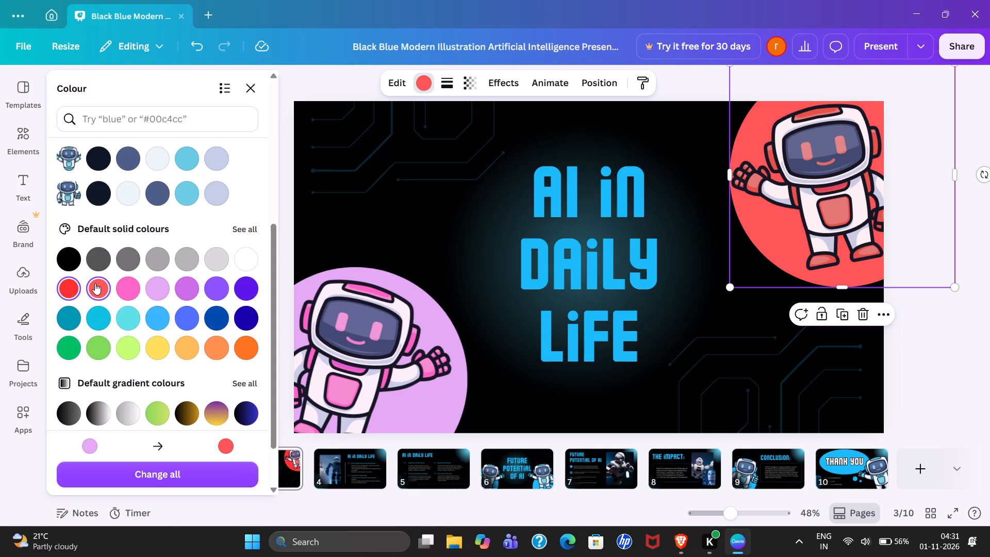
{"action": "left_click", "coordinate": [137, 291]}
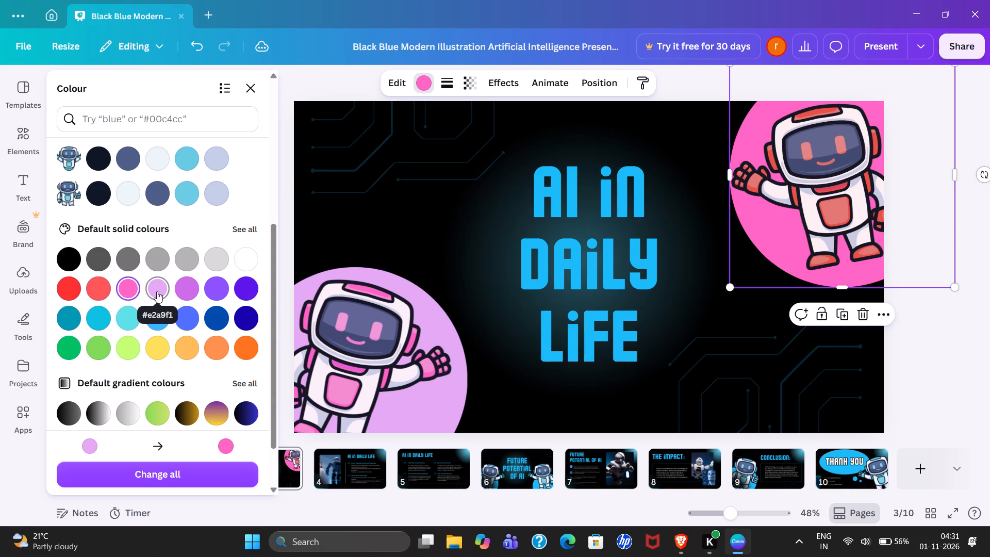
{"action": "left_click", "coordinate": [186, 287]}
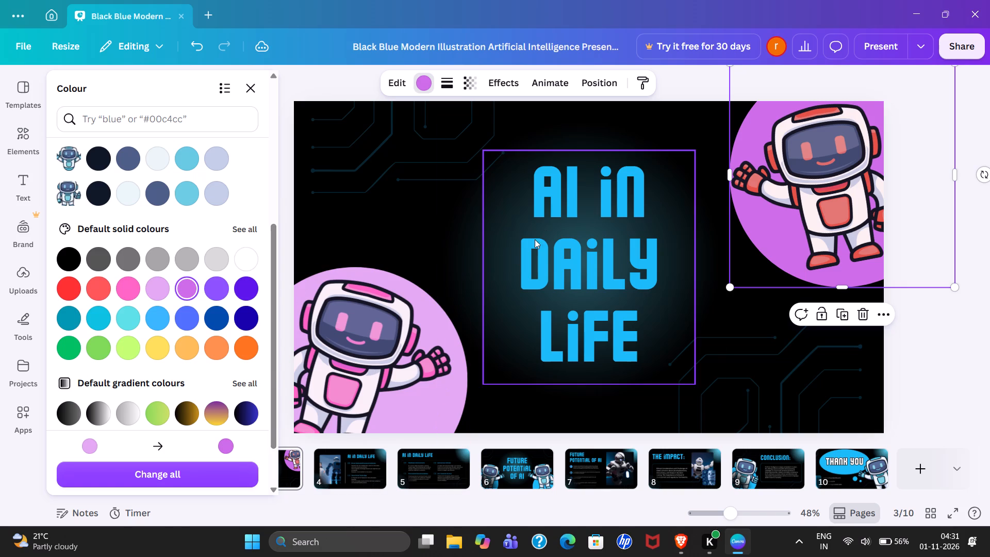
Change the text colour of page 3's "AI in Daily Life" heading to the bright red used in the design.
{"action": "left_click", "coordinate": [556, 212]}
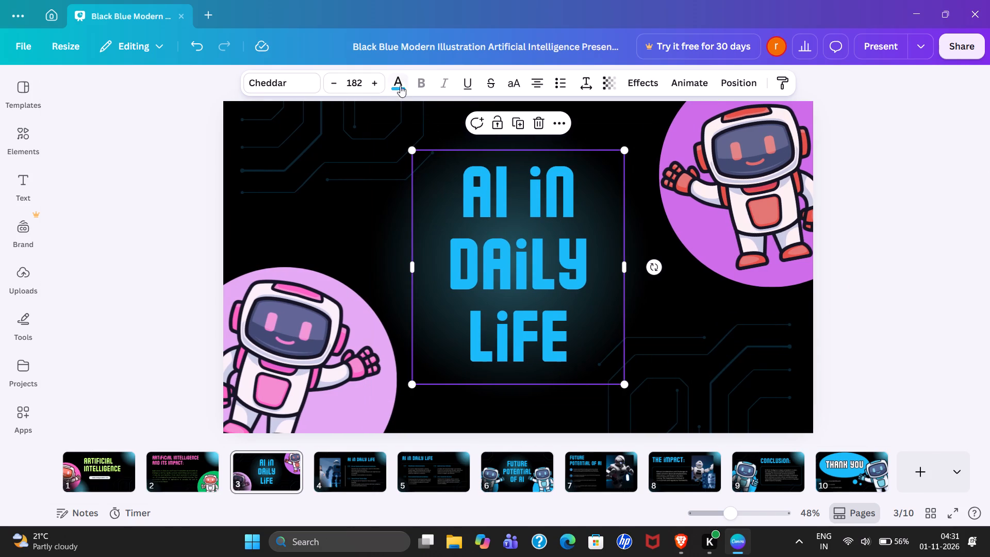
{"action": "left_click", "coordinate": [401, 81]}
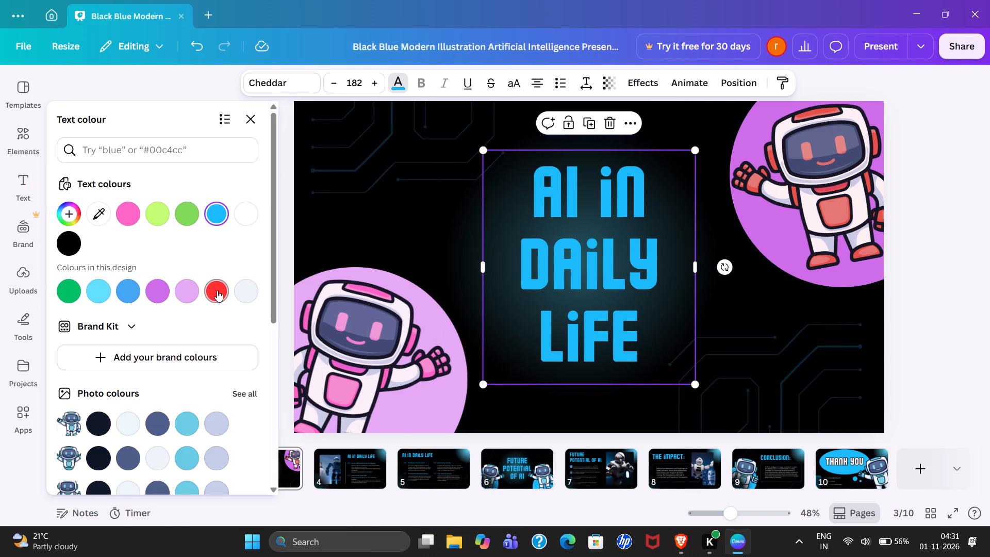
{"action": "left_click", "coordinate": [217, 290]}
{"action": "scroll", "coordinate": [217, 290], "scroll_direction": "down", "scroll_amount": 2}
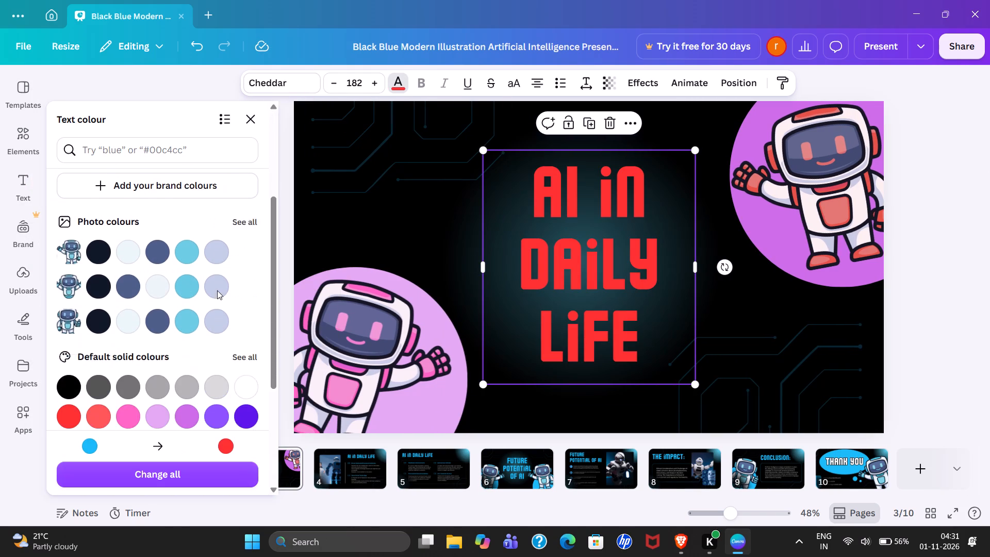
{"action": "scroll", "coordinate": [217, 290], "scroll_direction": "down", "scroll_amount": 2}
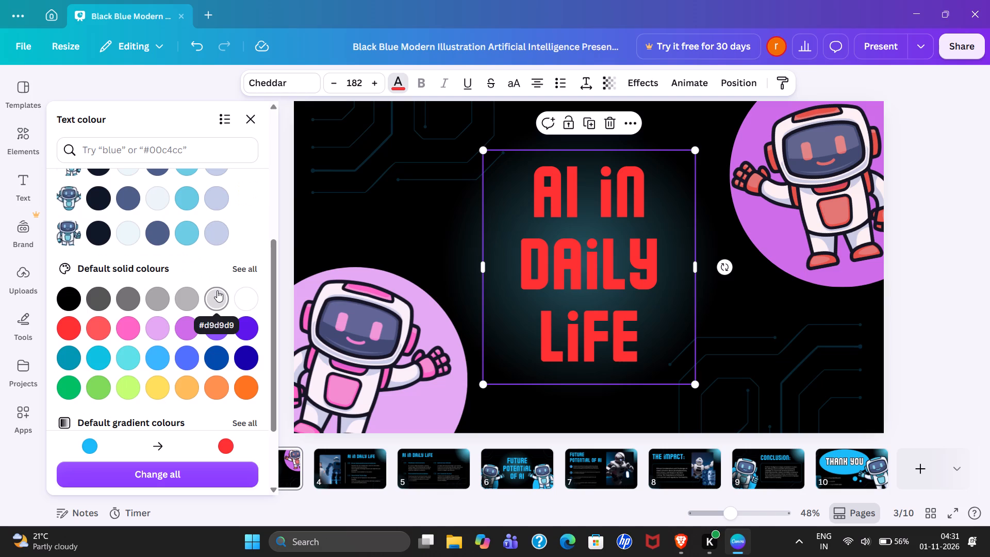
{"action": "scroll", "coordinate": [217, 290], "scroll_direction": "down", "scroll_amount": 1}
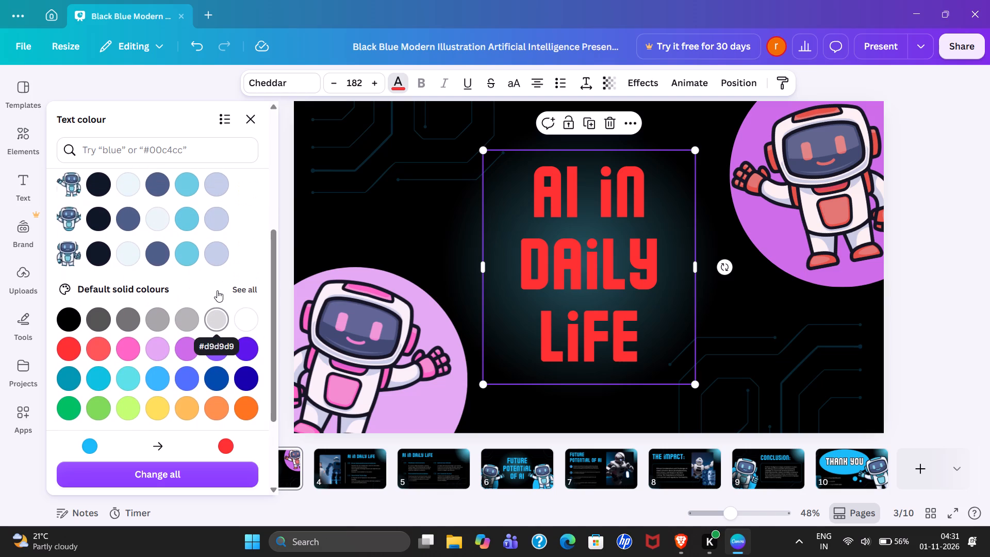
{"action": "scroll", "coordinate": [217, 290], "scroll_direction": "down", "scroll_amount": 1}
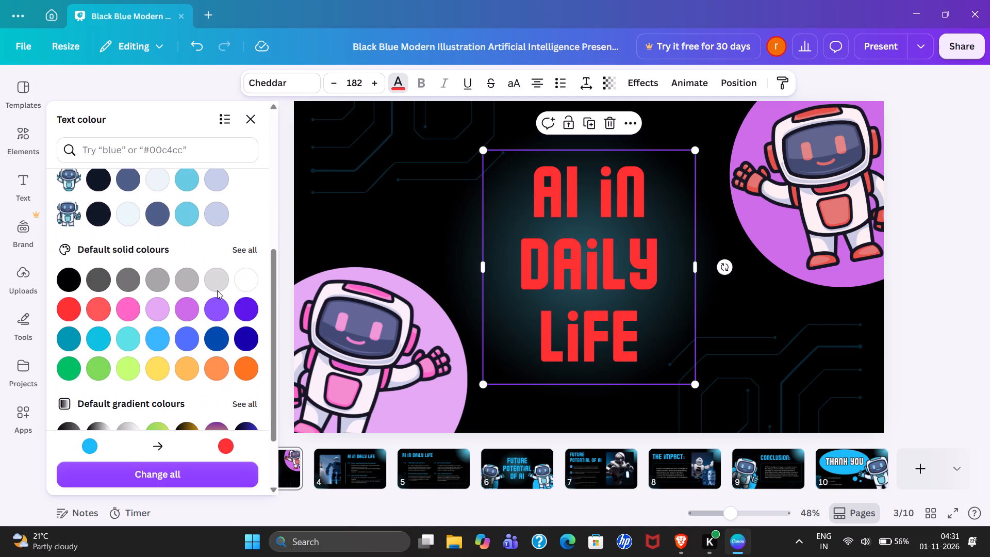
{"action": "scroll", "coordinate": [217, 290], "scroll_direction": "down", "scroll_amount": 1}
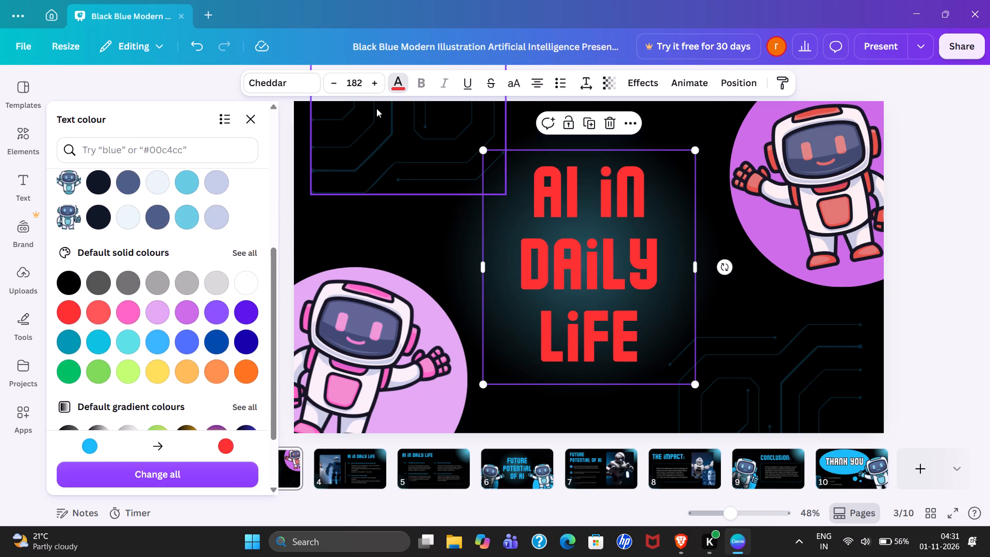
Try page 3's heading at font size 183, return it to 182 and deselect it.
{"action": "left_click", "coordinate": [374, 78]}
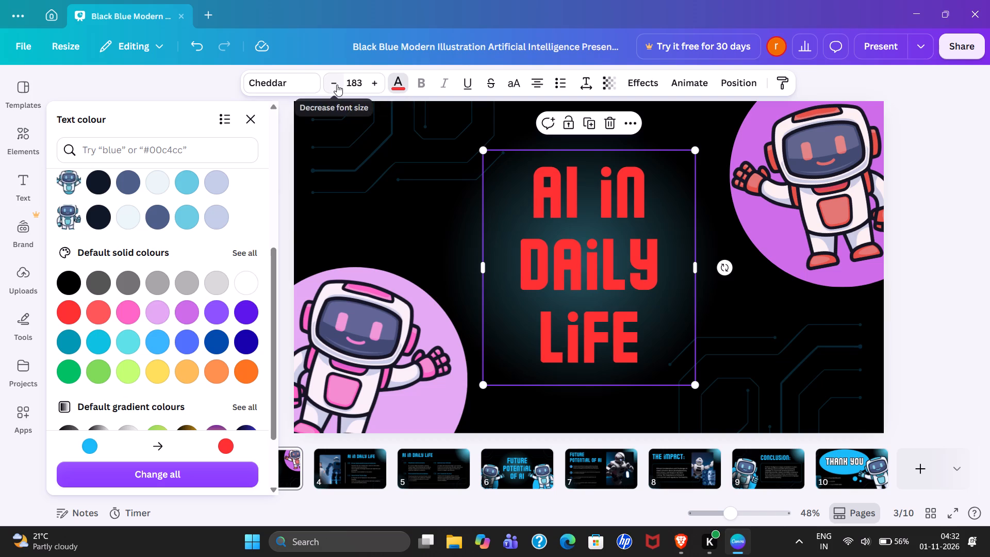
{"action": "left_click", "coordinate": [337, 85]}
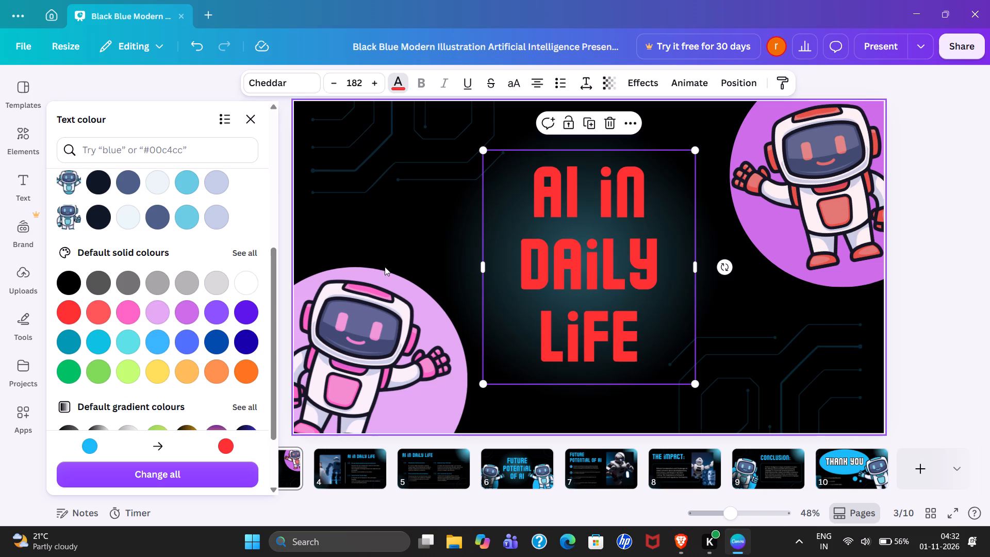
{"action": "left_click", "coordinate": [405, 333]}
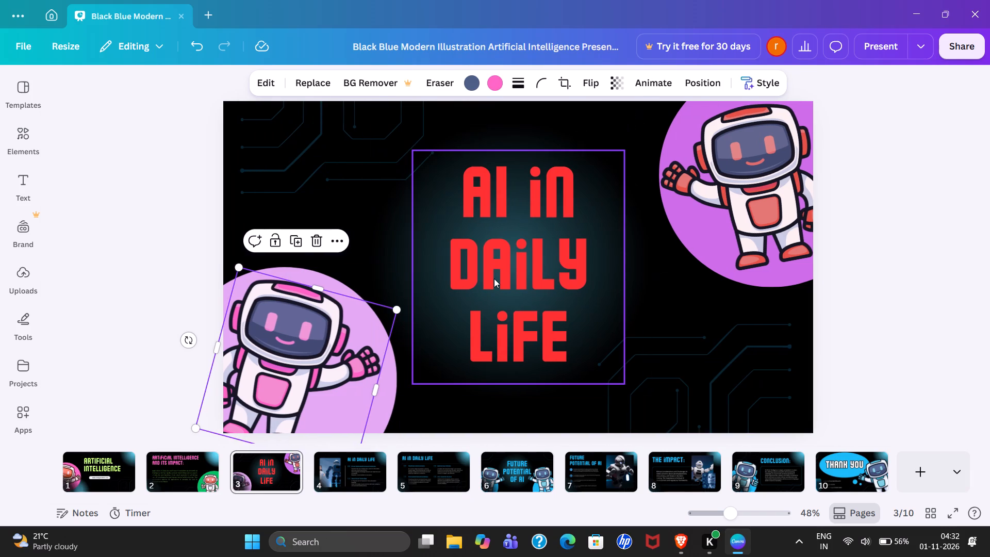
Move page 3's "AI in Daily Life" heading slightly up and to the left, between the two robots.
{"action": "left_click", "coordinate": [494, 278]}
{"action": "left_click_drag", "start_coordinate": [494, 278], "coordinate": [486, 253]}
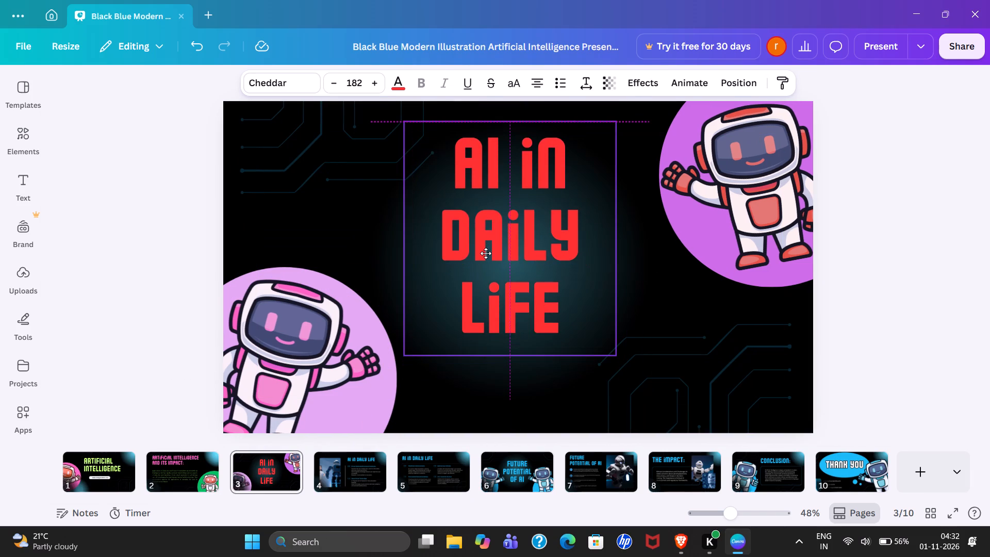
{"action": "left_click_drag", "start_coordinate": [486, 253], "coordinate": [485, 257]}
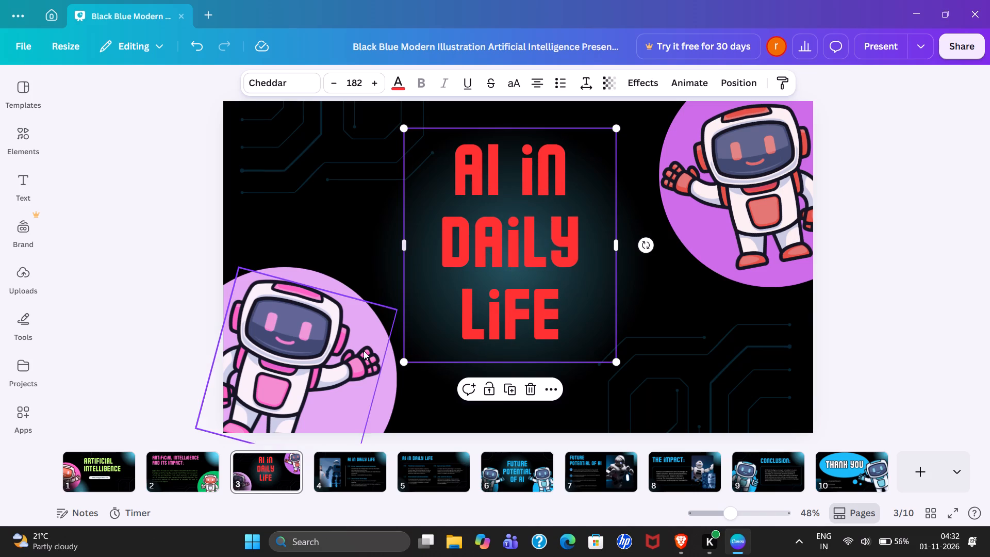
On page 4, shrink the robot photo proportionally and shift it slightly up and to the left.
{"action": "left_click", "coordinate": [343, 464]}
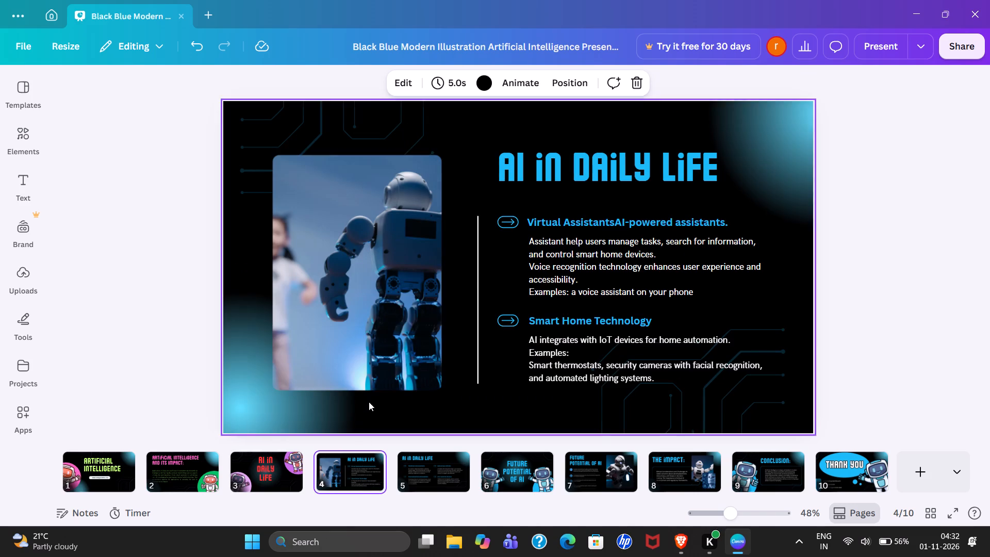
{"action": "left_click_drag", "start_coordinate": [416, 298], "coordinate": [415, 289]}
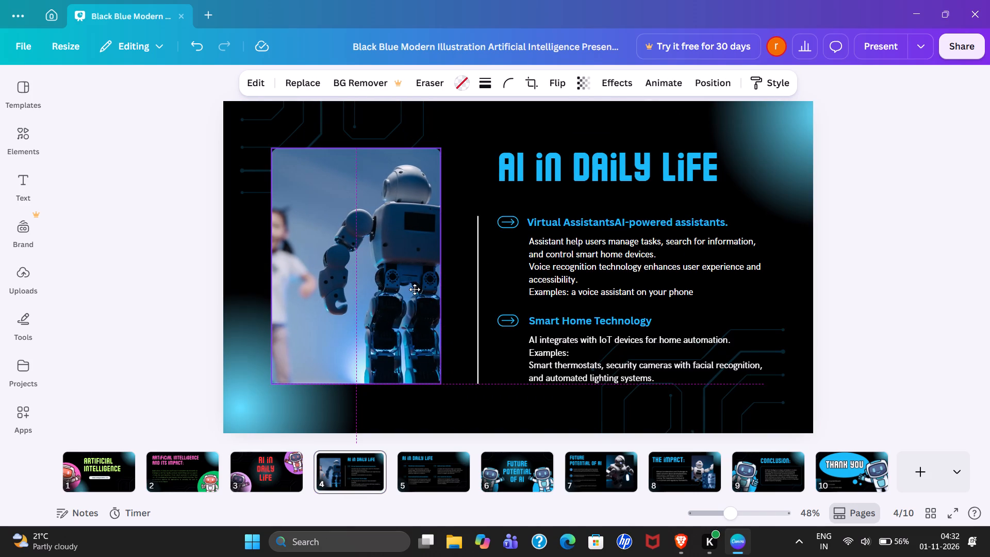
{"action": "left_click_drag", "start_coordinate": [415, 289], "coordinate": [408, 286]}
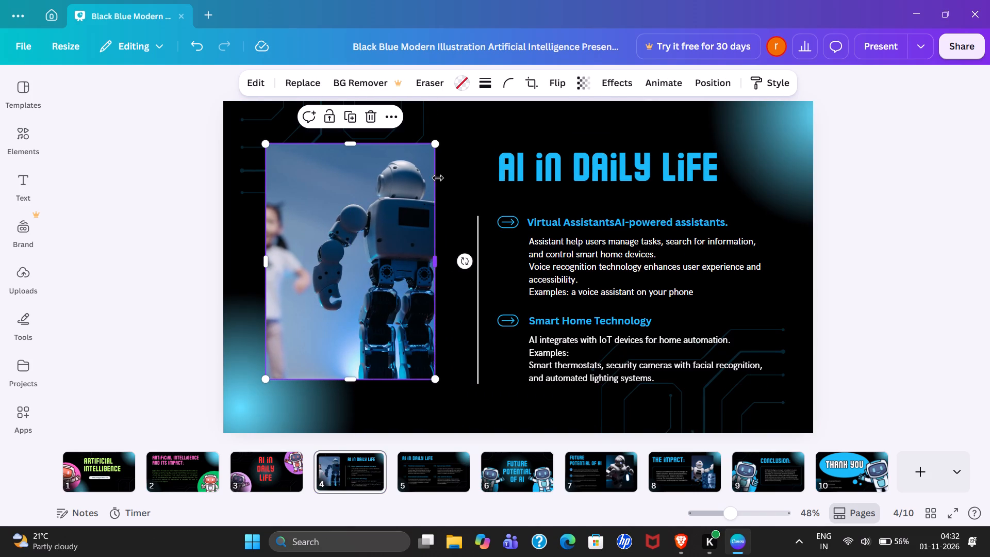
{"action": "left_click_drag", "start_coordinate": [435, 145], "coordinate": [409, 174]}
{"action": "left_click_drag", "start_coordinate": [355, 260], "coordinate": [354, 231]}
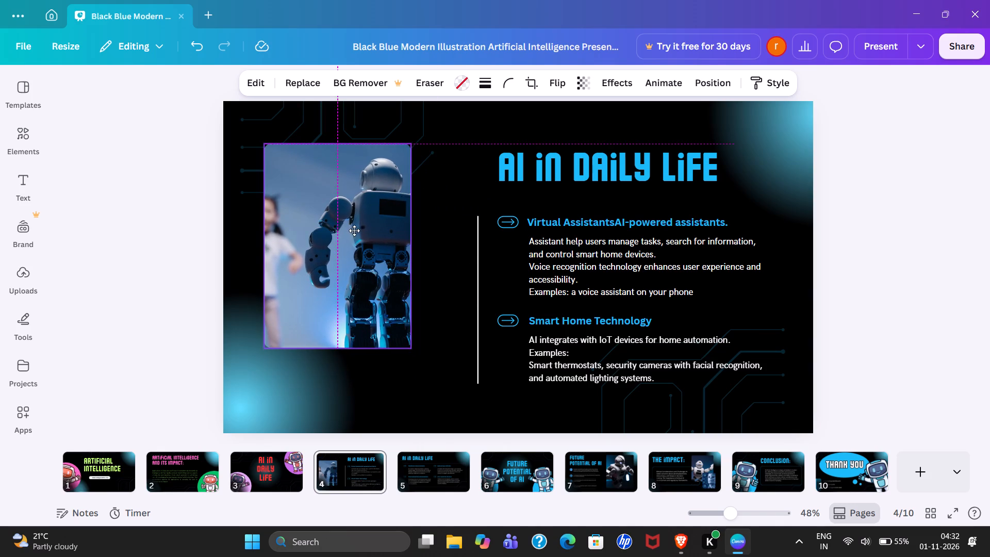
{"action": "left_click_drag", "start_coordinate": [354, 231], "coordinate": [355, 231]}
Move page 4's "AI in Daily Life" heading up and slightly to the right.
{"action": "left_click_drag", "start_coordinate": [551, 159], "coordinate": [541, 145]}
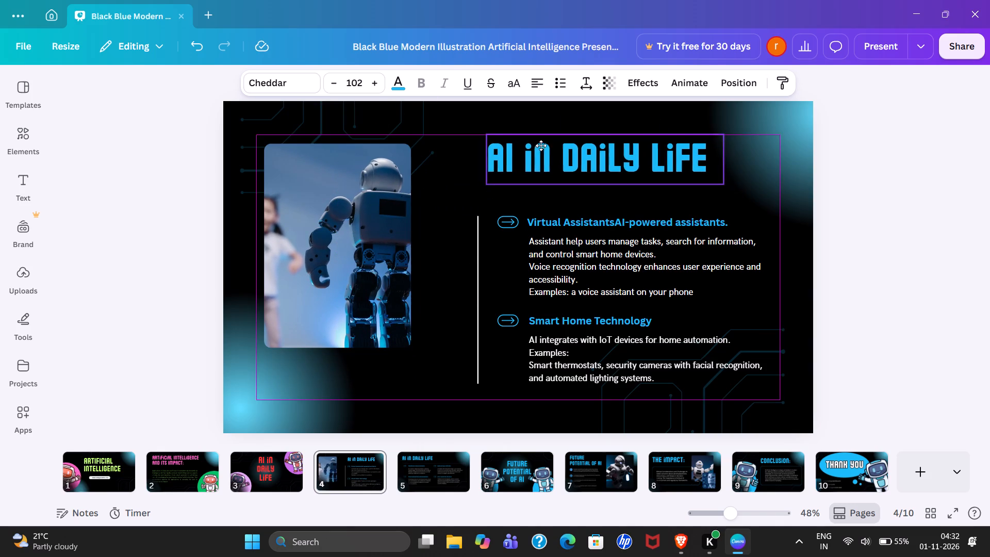
{"action": "left_click_drag", "start_coordinate": [541, 145], "coordinate": [557, 142]}
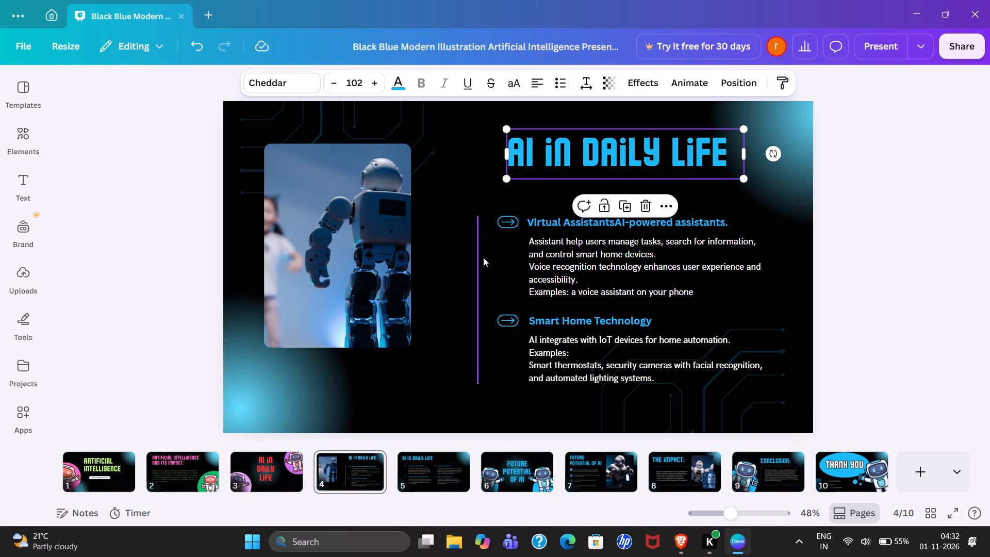
Shift page 4's white vertical divider line up and towards the photo, and extend its upper end.
{"action": "left_click_drag", "start_coordinate": [483, 257], "coordinate": [474, 230]}
{"action": "left_click_drag", "start_coordinate": [466, 191], "coordinate": [466, 169]}
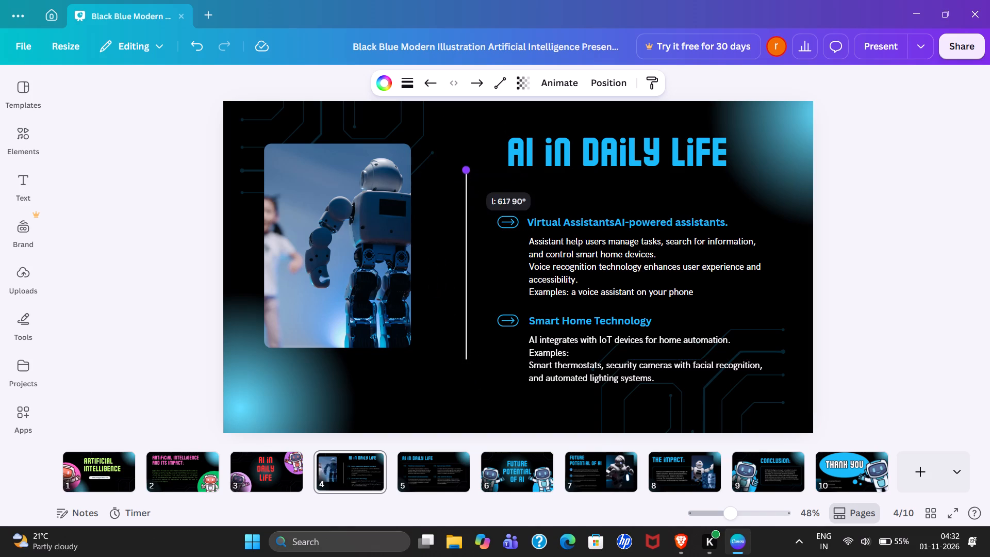
{"action": "left_click_drag", "start_coordinate": [466, 169], "coordinate": [466, 162]}
Lower page 4's robot photo and the white divider line, bringing the line slightly closer to the photo.
{"action": "left_click_drag", "start_coordinate": [352, 208], "coordinate": [350, 218]}
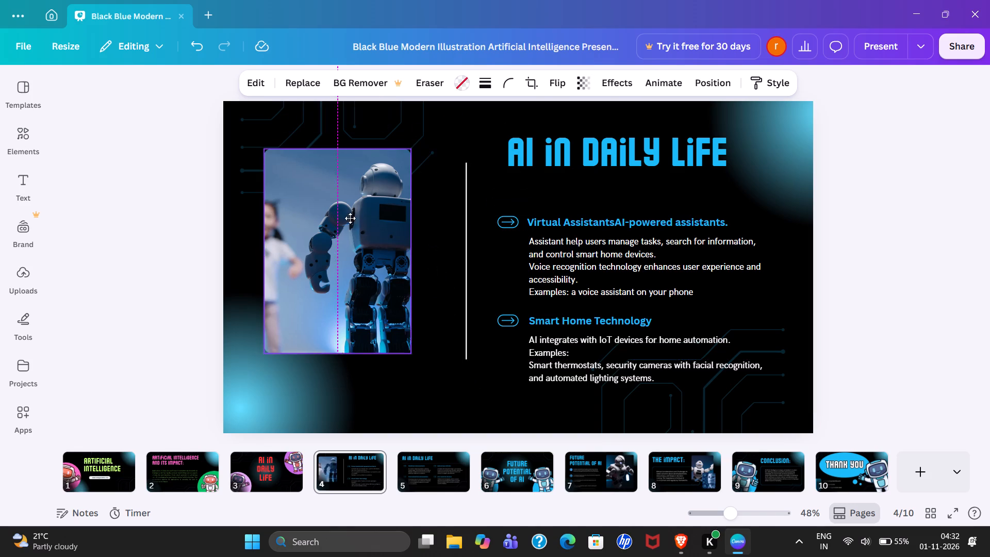
{"action": "left_click_drag", "start_coordinate": [350, 218], "coordinate": [351, 239]}
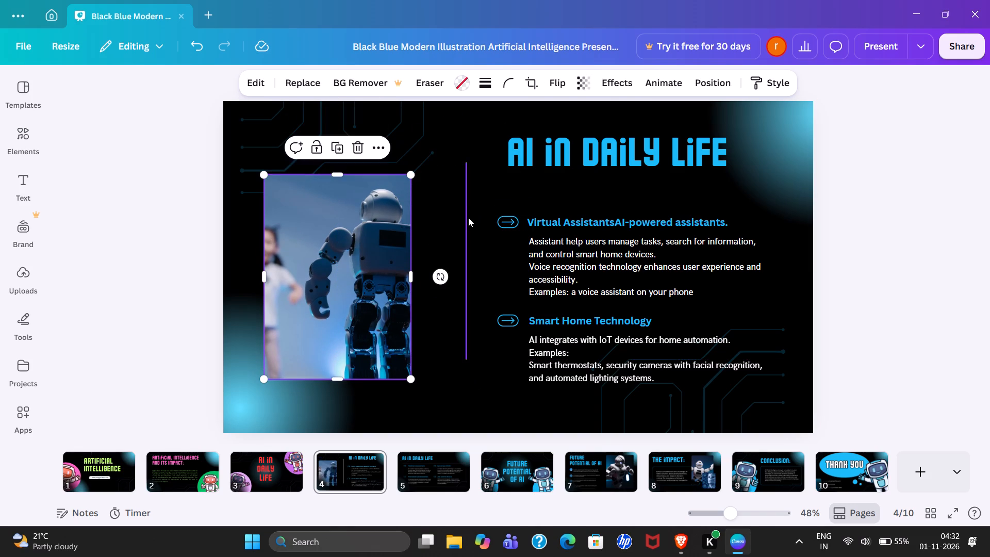
{"action": "left_click_drag", "start_coordinate": [468, 218], "coordinate": [460, 235]}
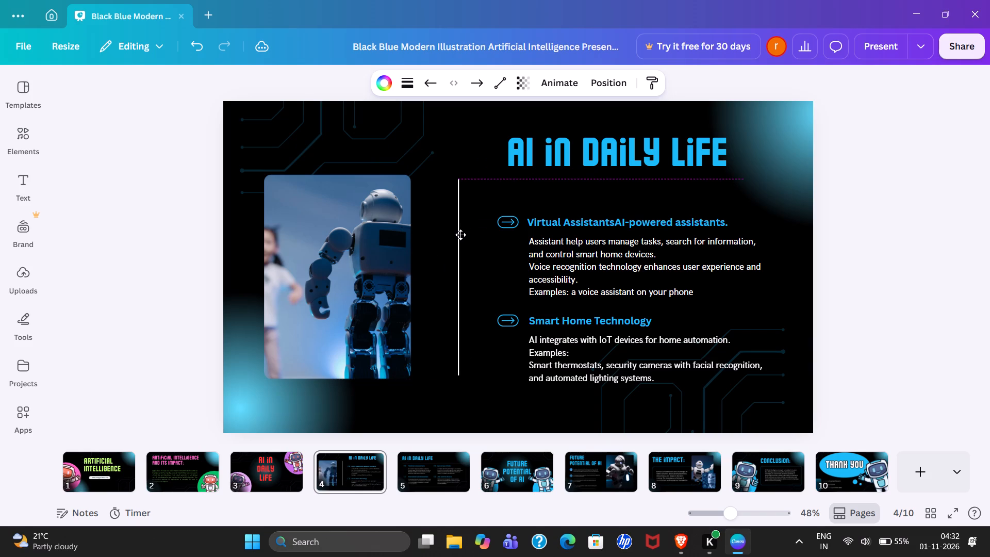
{"action": "left_click_drag", "start_coordinate": [460, 235], "coordinate": [460, 234]}
Delete the two blue arrow icons beside page 4's "Virtual Assistants" and "Smart Home Technology" subheadings.
{"action": "left_click", "coordinate": [508, 219]}
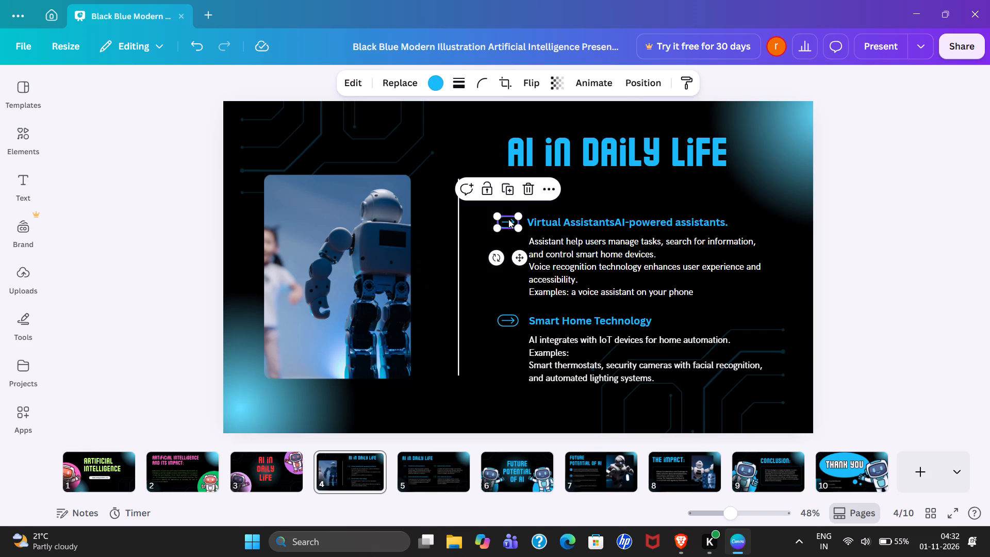
{"action": "left_click", "coordinate": [527, 189]}
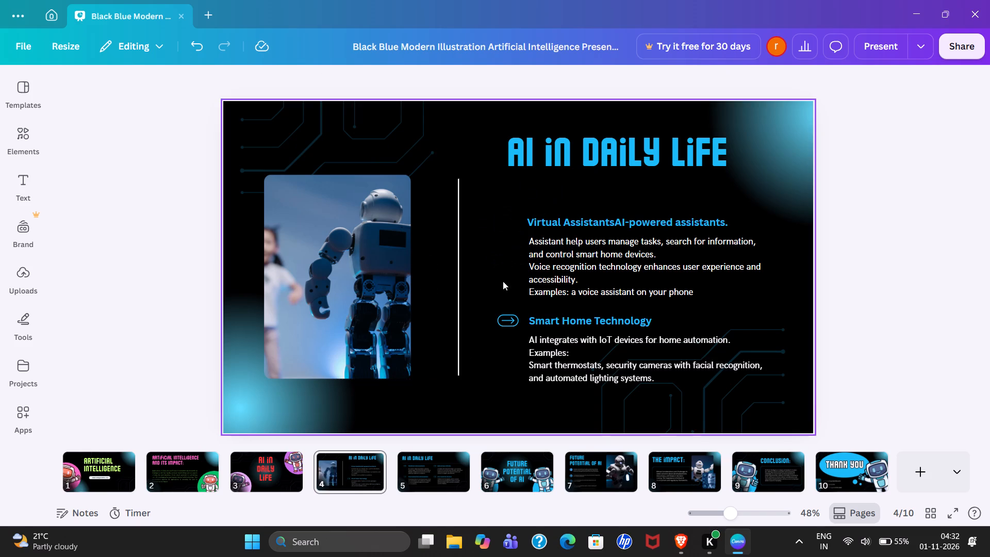
{"action": "left_click", "coordinate": [510, 316]}
{"action": "left_click", "coordinate": [526, 286]}
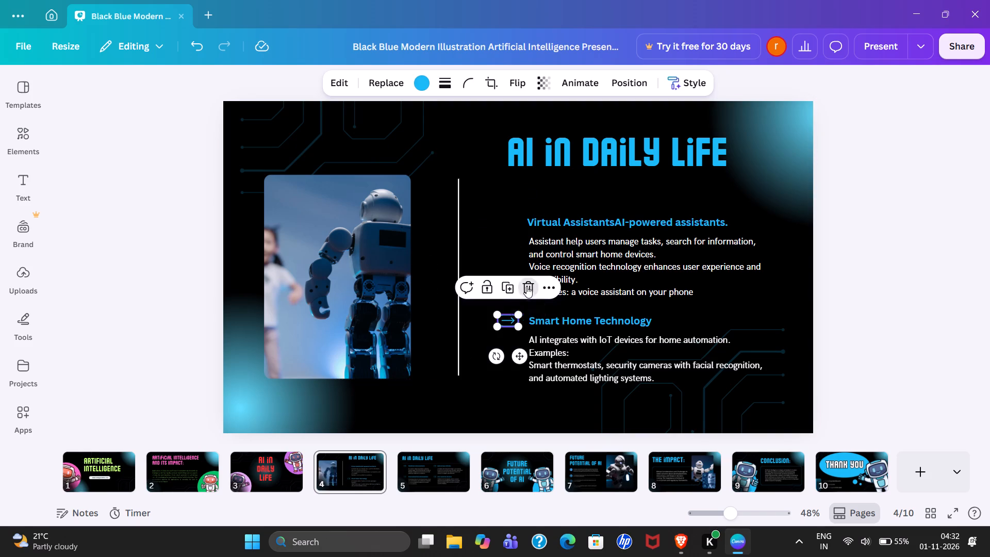
Shorten page 4's white divider line slightly from its upper end, keeping it vertical.
{"action": "left_click", "coordinate": [462, 182]}
{"action": "left_click_drag", "start_coordinate": [459, 176], "coordinate": [459, 178]}
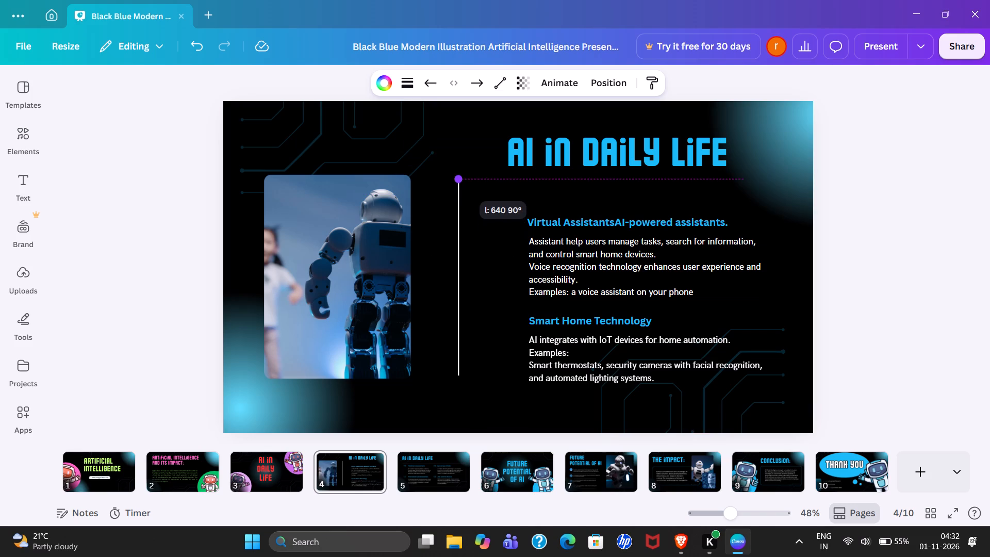
{"action": "left_click_drag", "start_coordinate": [459, 178], "coordinate": [459, 182]}
Move page 4's "Virtual AssistantsAI-powered assistants." subheading up and left, closer to the heading and divider line.
{"action": "left_click_drag", "start_coordinate": [575, 221], "coordinate": [546, 199]}
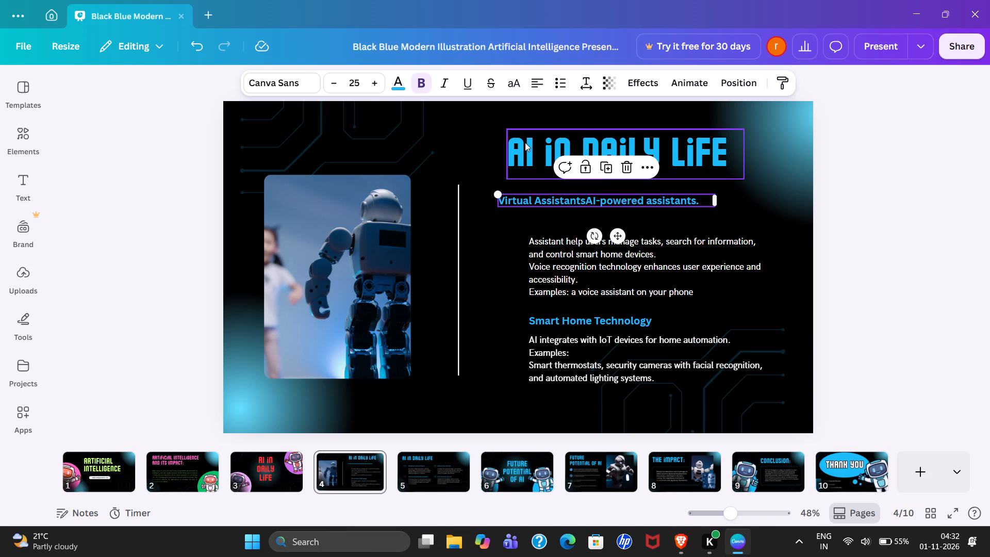
Move page 4's heading up and left to line up with the first subheading, and set its font size to 104.
{"action": "left_click_drag", "start_coordinate": [525, 142], "coordinate": [513, 131]}
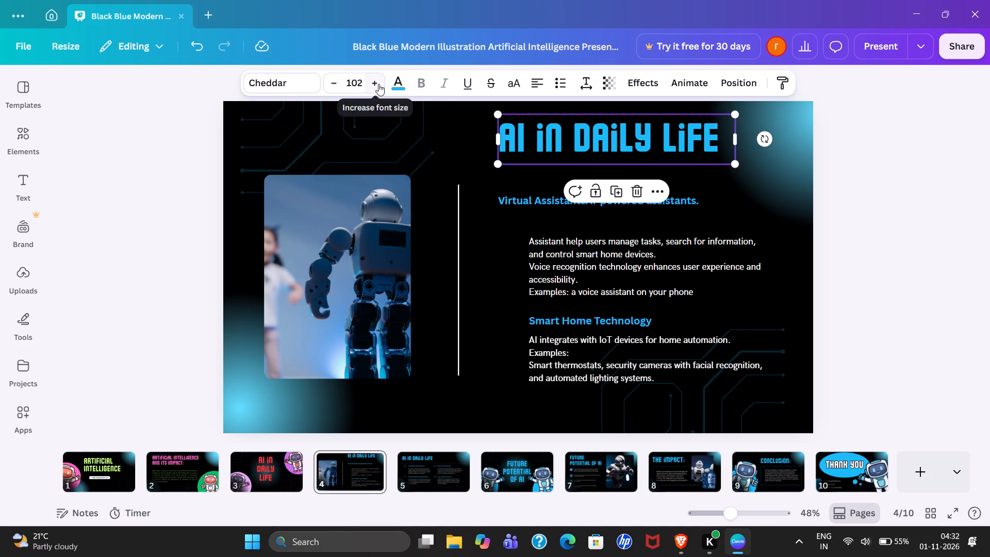
{"action": "left_click", "coordinate": [378, 84]}
{"action": "left_click", "coordinate": [378, 84]}
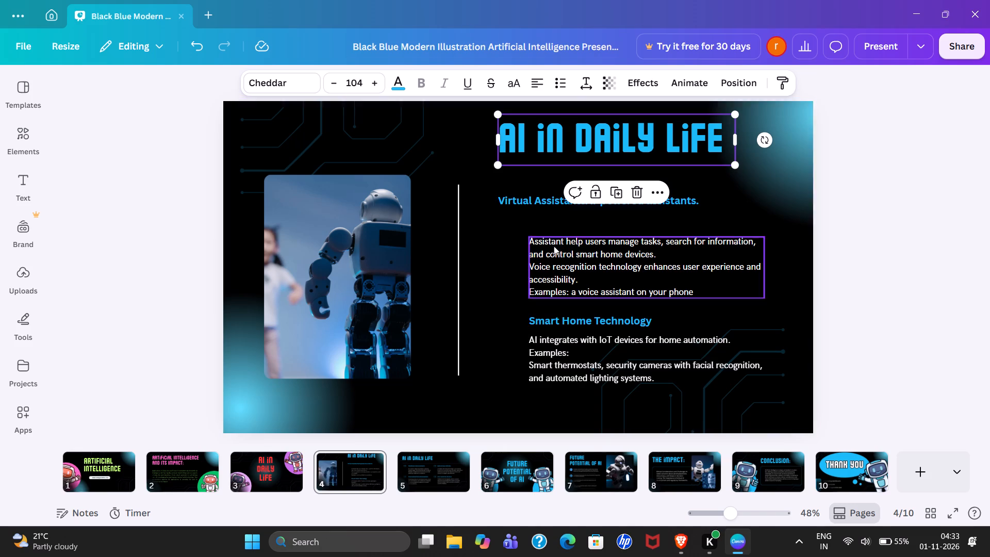
Raise page 4's Virtual Assistants subheading closer to the heading and move its paragraph up and left beneath it.
{"action": "left_click_drag", "start_coordinate": [553, 205], "coordinate": [558, 189]}
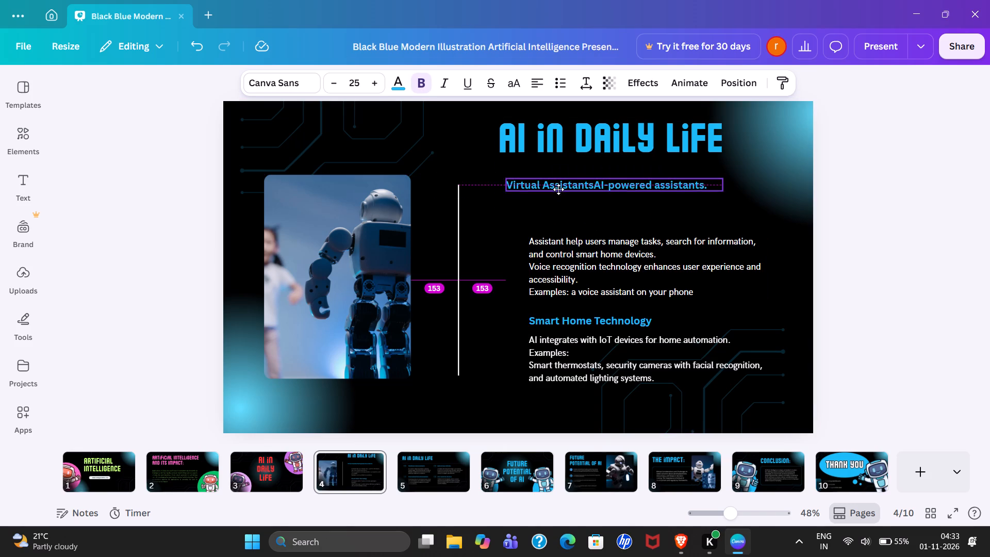
{"action": "left_click_drag", "start_coordinate": [558, 189], "coordinate": [554, 193]}
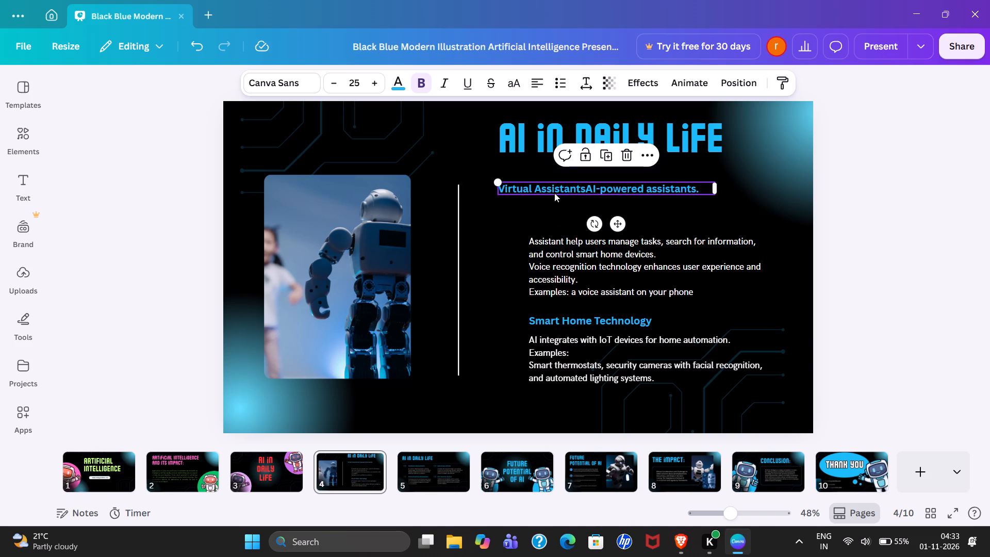
{"action": "left_click_drag", "start_coordinate": [546, 253], "coordinate": [519, 228]}
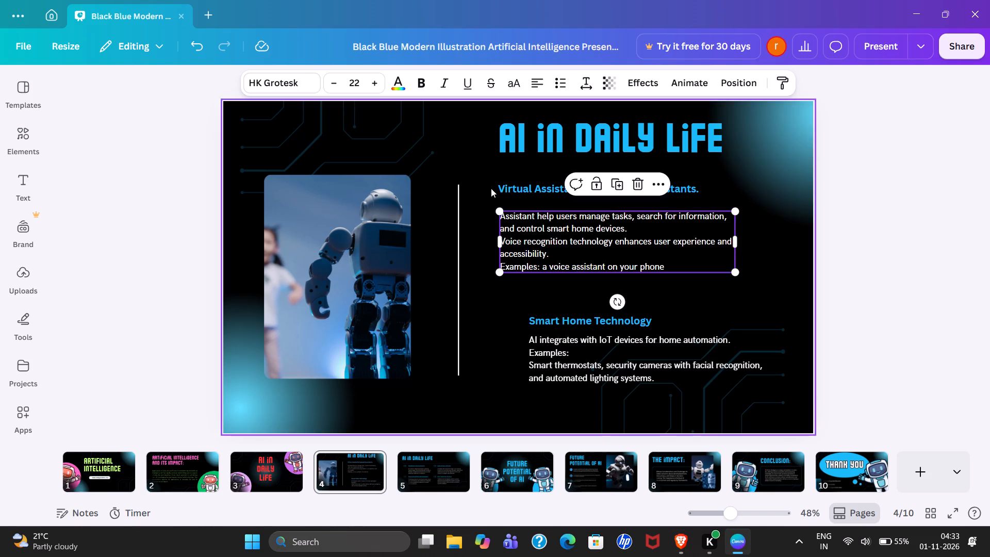
Change the text colour of page 4's Virtual Assistants subheading to bright red.
{"action": "left_click", "coordinate": [509, 191]}
{"action": "left_click", "coordinate": [400, 83]}
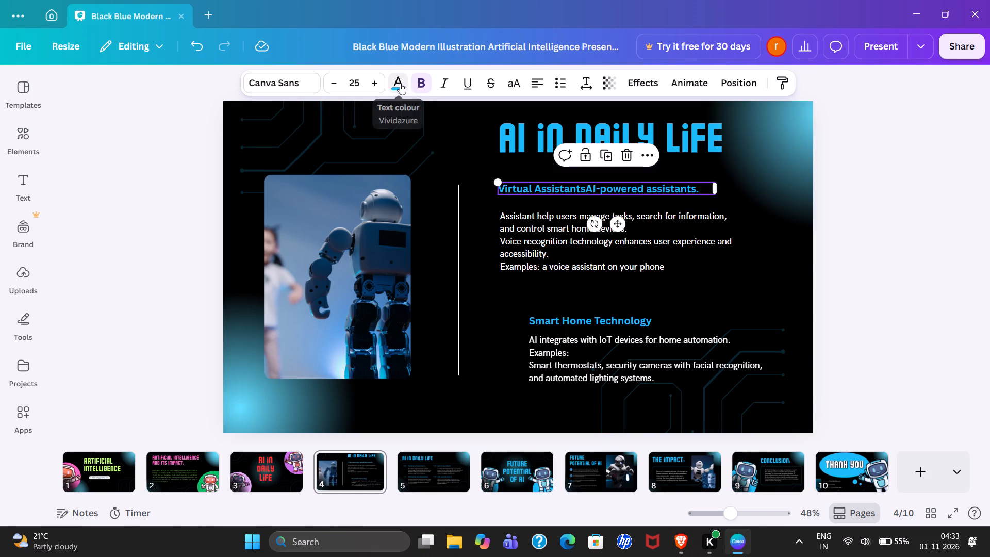
{"action": "left_click", "coordinate": [160, 216]}
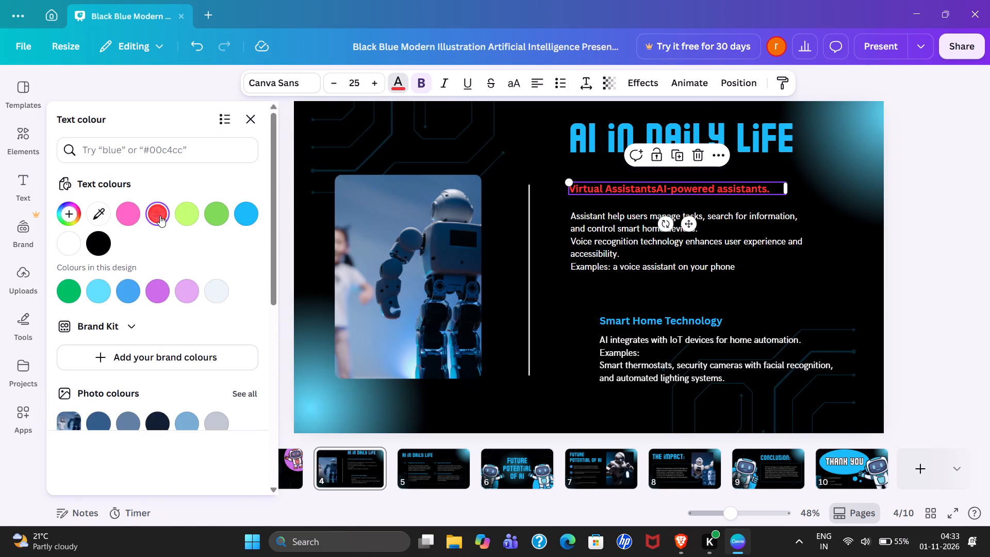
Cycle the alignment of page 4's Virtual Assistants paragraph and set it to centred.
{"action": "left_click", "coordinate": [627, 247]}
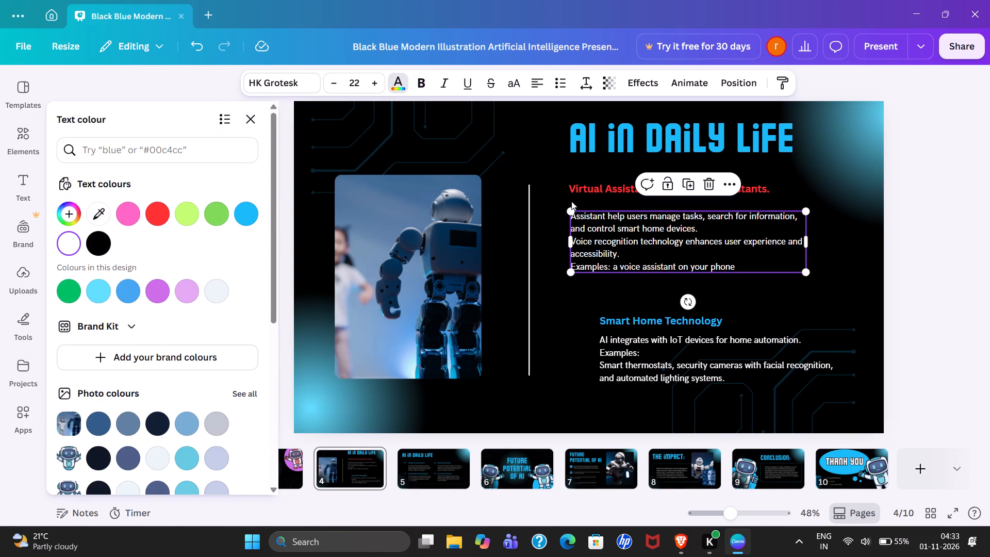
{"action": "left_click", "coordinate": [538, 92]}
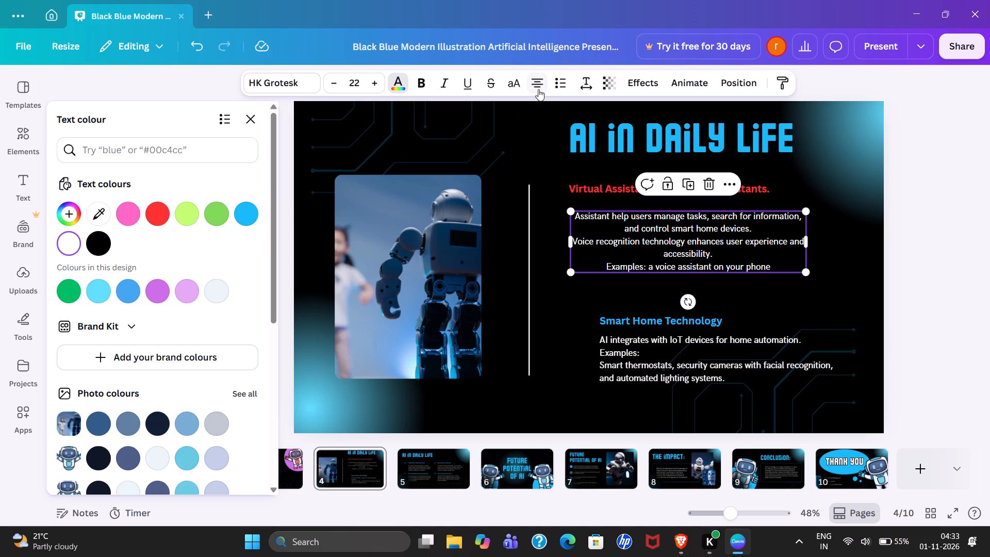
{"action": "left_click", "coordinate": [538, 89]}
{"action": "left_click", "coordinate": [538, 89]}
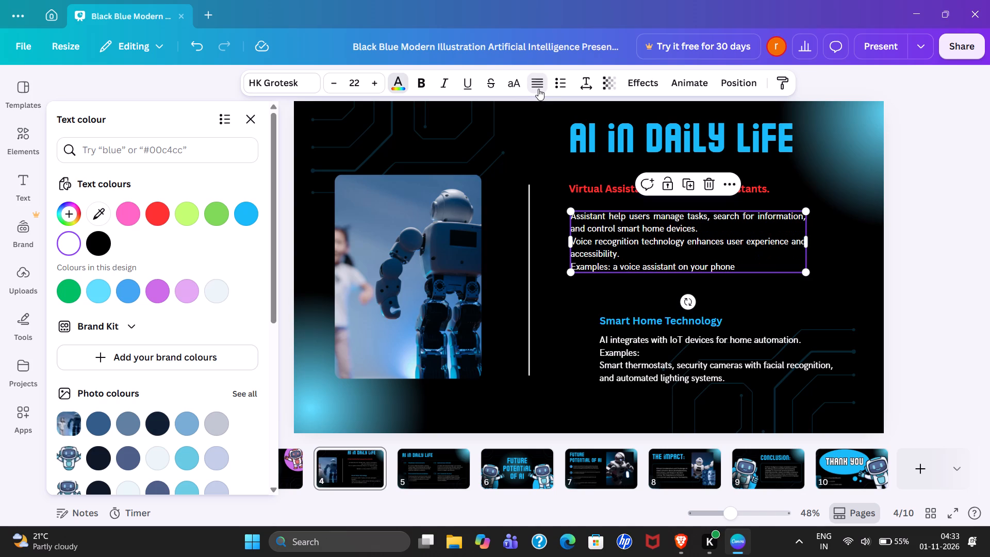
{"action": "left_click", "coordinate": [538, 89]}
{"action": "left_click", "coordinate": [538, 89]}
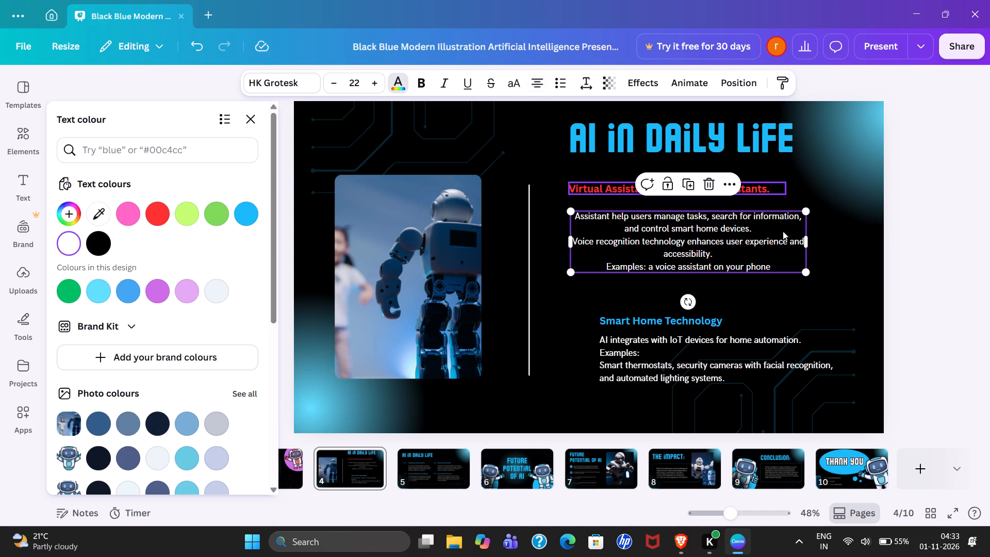
Narrow page 4's Virtual Assistants paragraph box and move it up and left, directly under the red subheading.
{"action": "left_click_drag", "start_coordinate": [812, 242], "coordinate": [785, 243]}
{"action": "left_click_drag", "start_coordinate": [678, 244], "coordinate": [676, 242]}
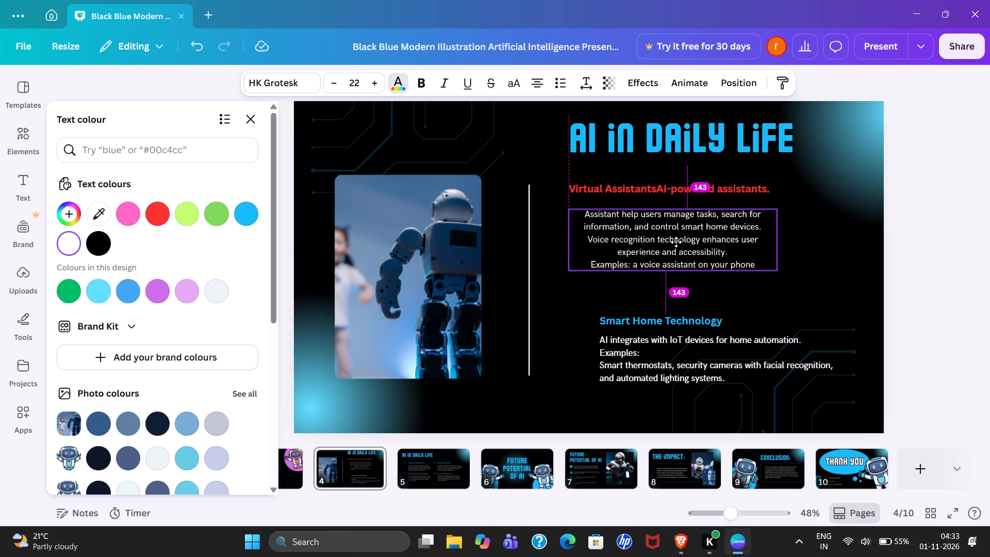
{"action": "left_click_drag", "start_coordinate": [676, 242], "coordinate": [667, 234]}
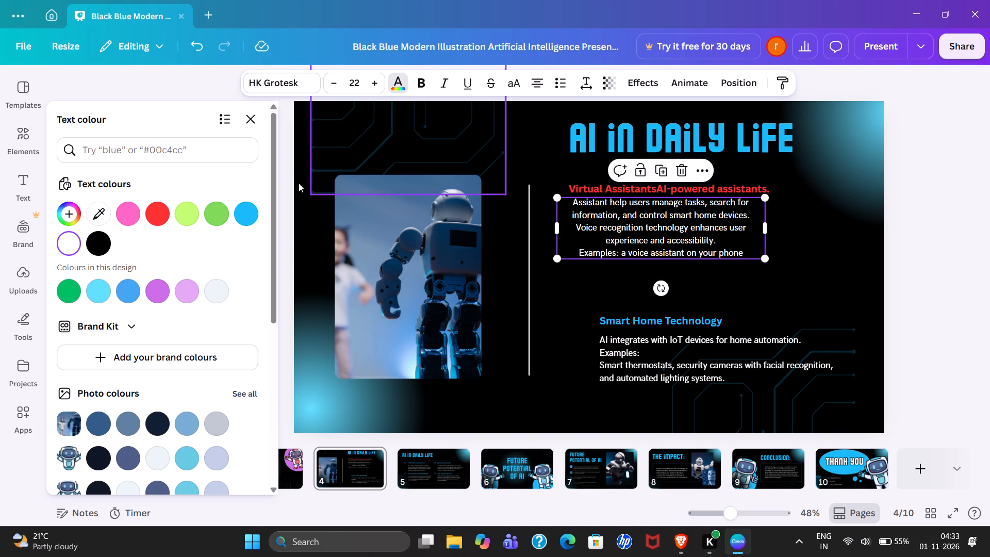
Change the text colour of page 4's Virtual Assistants paragraph to light green.
{"action": "left_click", "coordinate": [191, 209]}
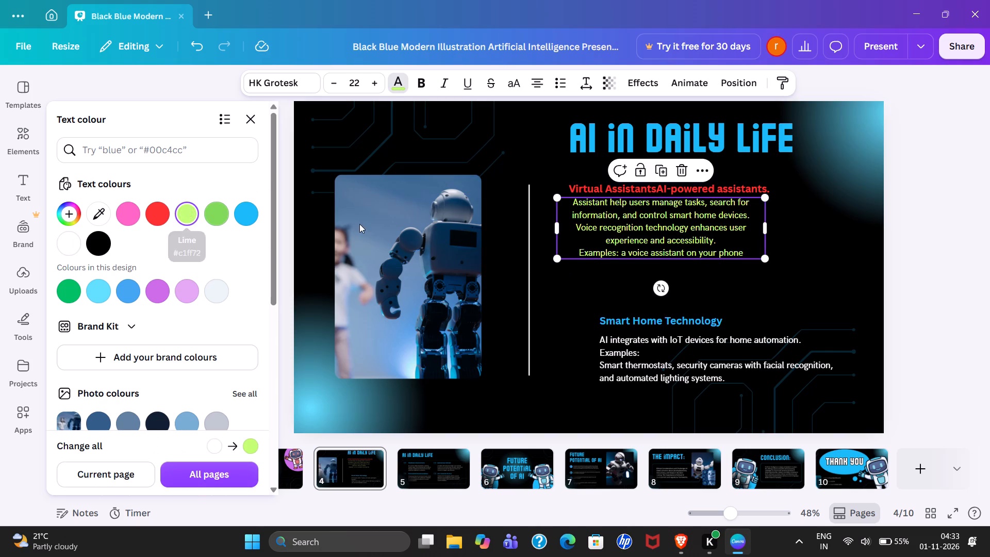
Set the alignment of page 4's Virtual Assistants paragraph to justified.
{"action": "left_click", "coordinate": [532, 79]}
{"action": "left_click", "coordinate": [536, 81]}
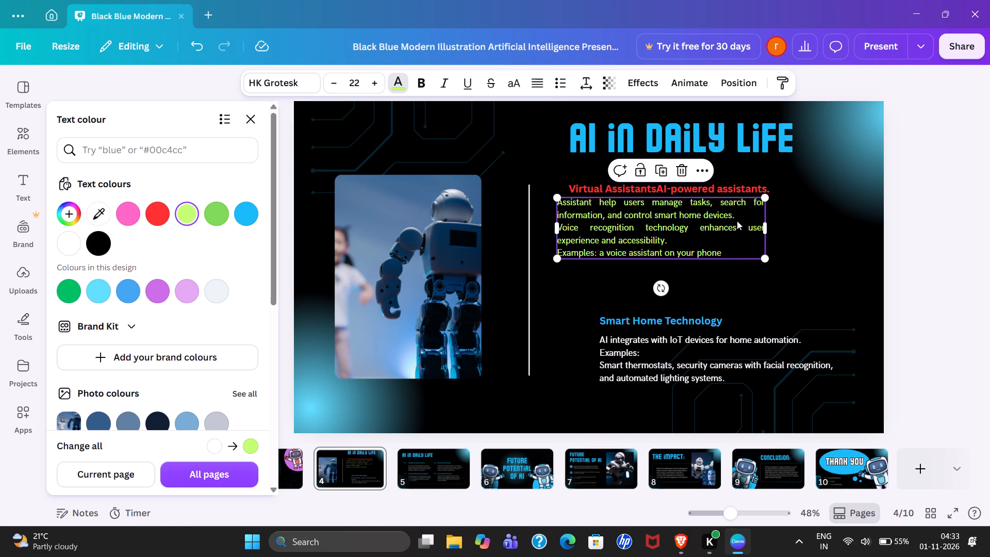
Narrow page 4's Virtual Assistants paragraph box to about 585 wide, keeping the text on five lines.
{"action": "left_click_drag", "start_coordinate": [767, 224], "coordinate": [724, 226]}
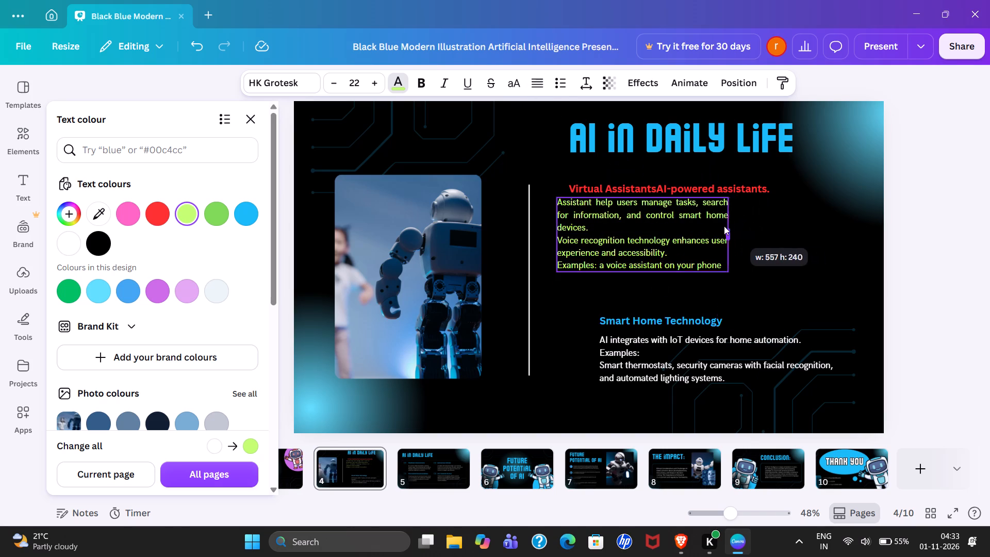
{"action": "left_click_drag", "start_coordinate": [724, 226], "coordinate": [742, 225]}
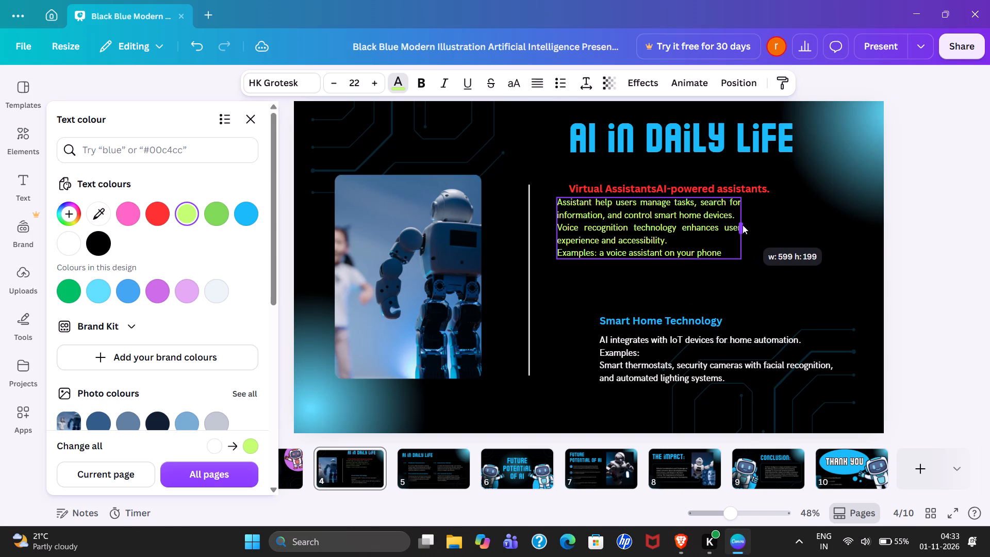
{"action": "left_click_drag", "start_coordinate": [742, 225], "coordinate": [738, 225]}
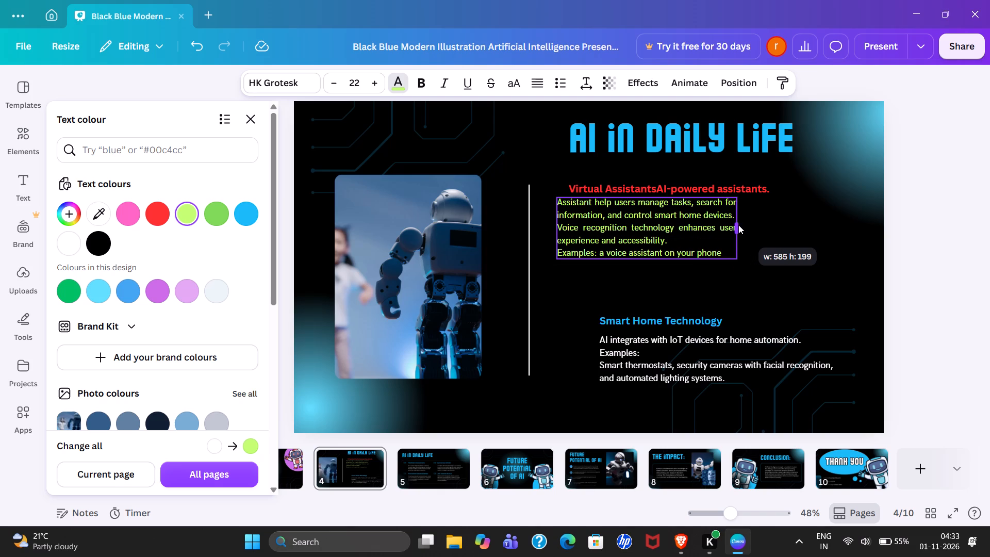
Widen page 4's Virtual Assistants paragraph box slightly and align its left edge with the red subheading above.
{"action": "left_click_drag", "start_coordinate": [738, 225], "coordinate": [744, 225]}
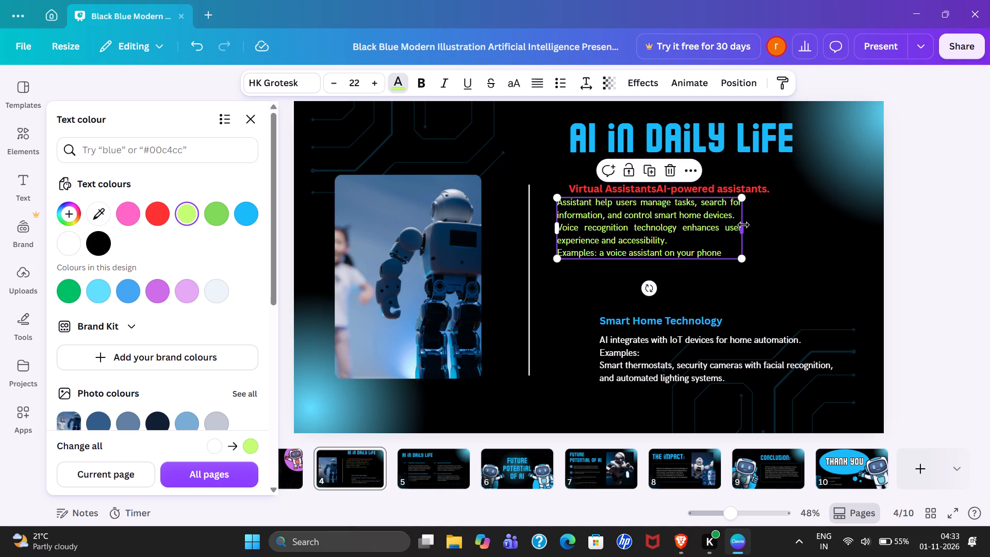
{"action": "left_click_drag", "start_coordinate": [673, 227], "coordinate": [692, 232]}
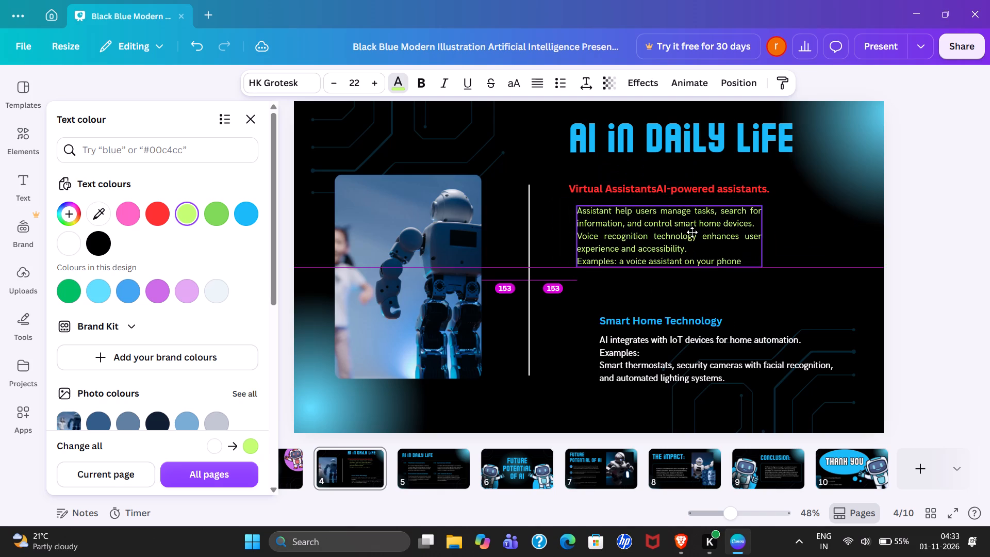
{"action": "left_click_drag", "start_coordinate": [692, 232], "coordinate": [686, 232]}
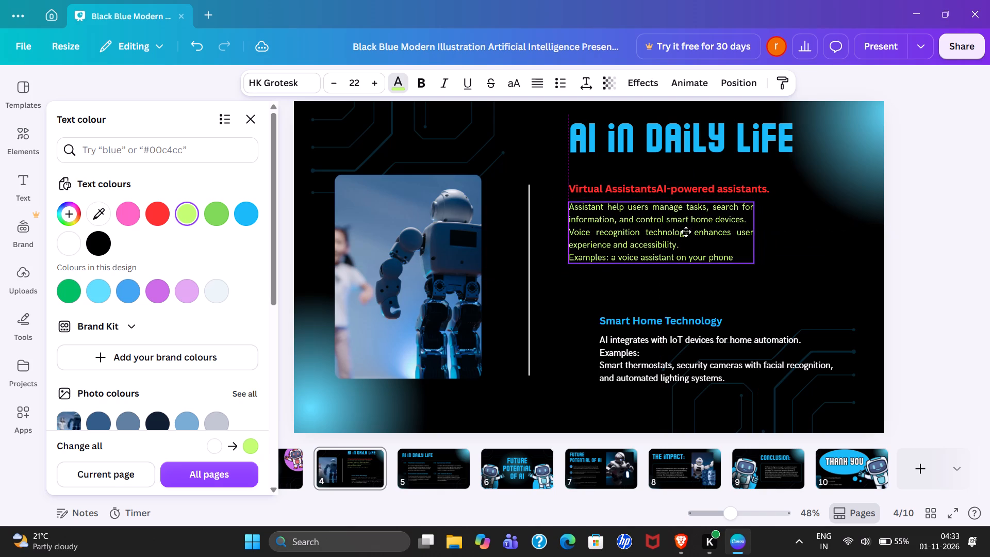
{"action": "left_click_drag", "start_coordinate": [686, 232], "coordinate": [687, 232]}
Move page 4's Smart Home Technology heading and its paragraph left, aligning both with the left edge of the Virtual Assistants text.
{"action": "left_click_drag", "start_coordinate": [675, 320], "coordinate": [668, 318]}
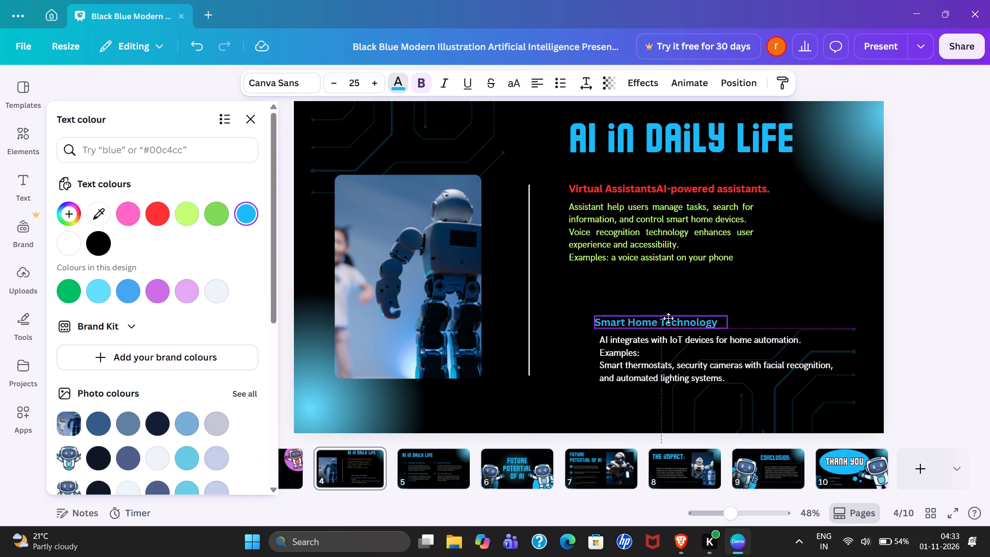
{"action": "left_click_drag", "start_coordinate": [668, 318], "coordinate": [646, 314]}
{"action": "left_click_drag", "start_coordinate": [696, 360], "coordinate": [671, 357]}
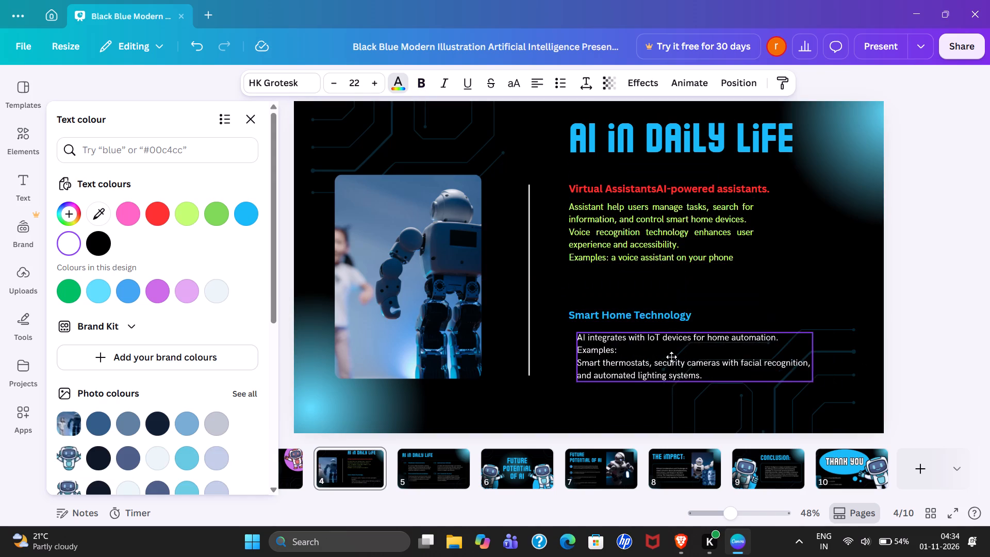
{"action": "left_click_drag", "start_coordinate": [671, 357], "coordinate": [669, 356]}
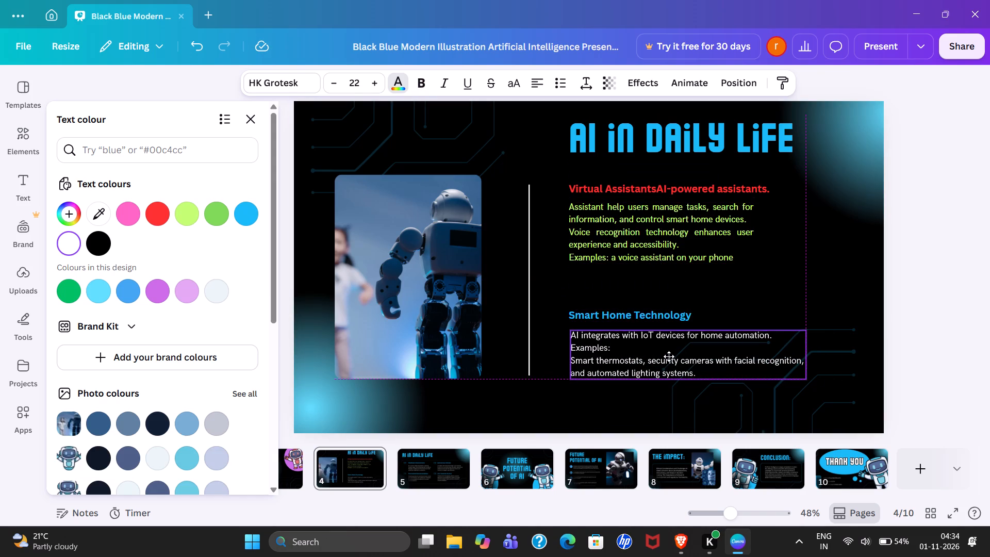
{"action": "left_click_drag", "start_coordinate": [669, 356], "coordinate": [675, 358]}
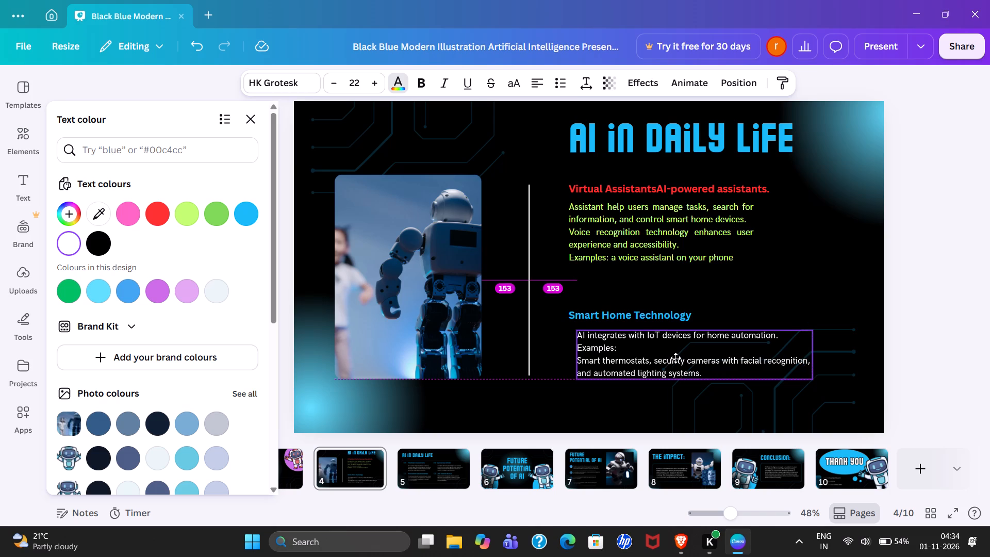
{"action": "left_click_drag", "start_coordinate": [675, 358], "coordinate": [666, 358]}
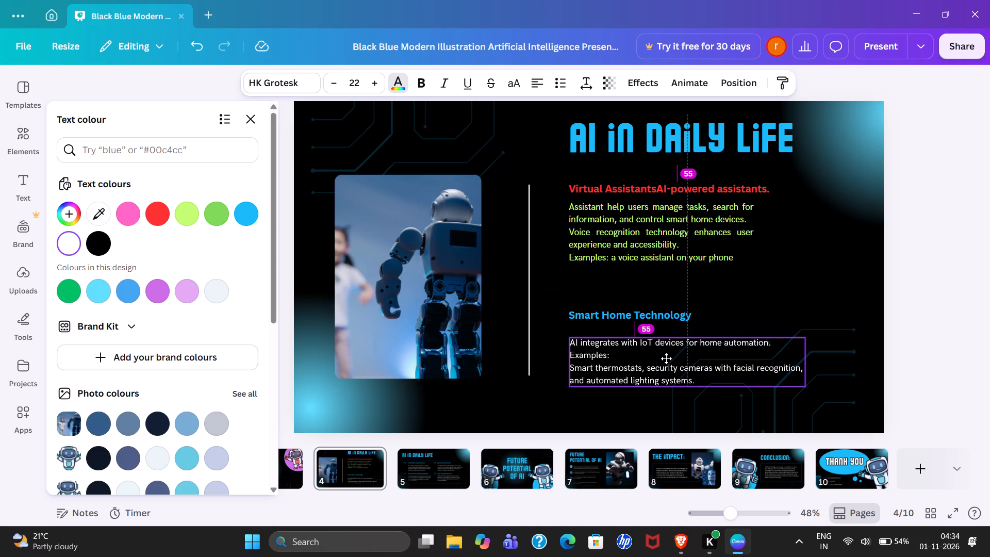
{"action": "left_click_drag", "start_coordinate": [666, 358], "coordinate": [666, 356]}
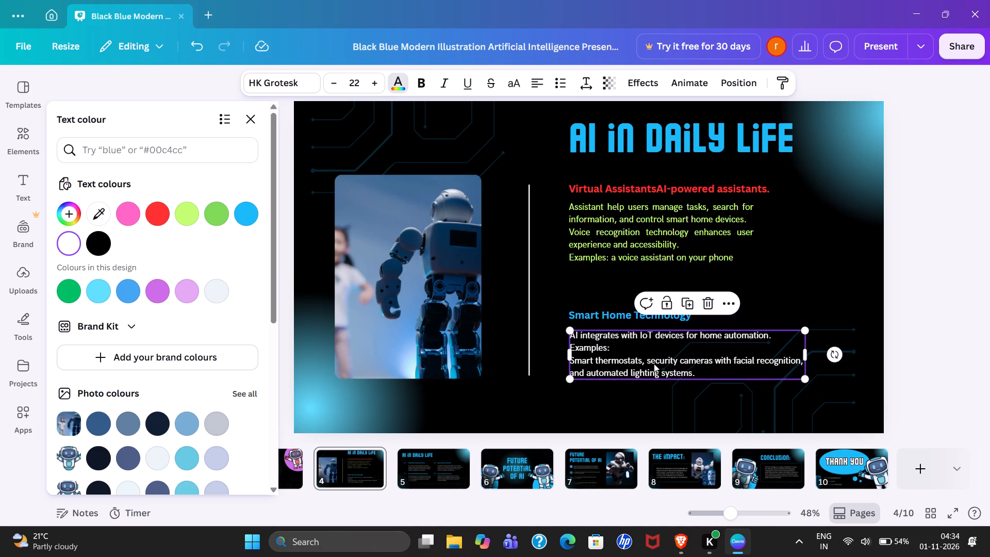
{"action": "left_click", "coordinate": [654, 364]}
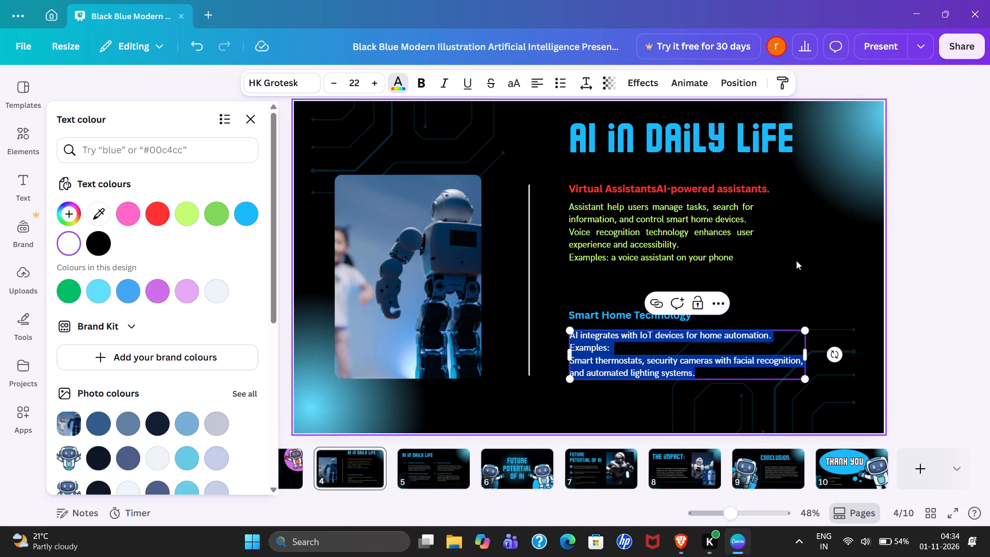
{"action": "left_click", "coordinate": [796, 260]}
Change the text colour of page 4's Smart Home Technology paragraph to red.
{"action": "left_click", "coordinate": [617, 361]}
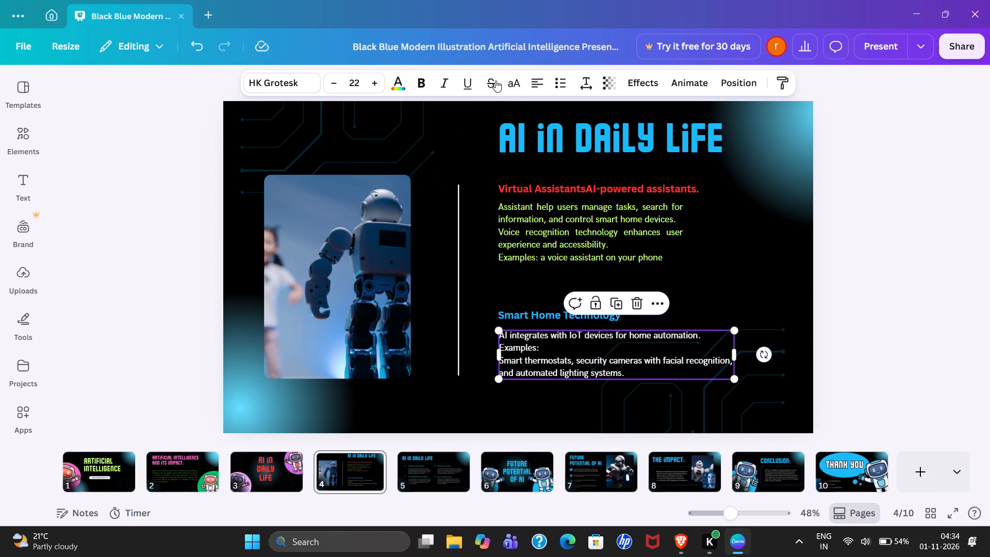
{"action": "left_click", "coordinate": [399, 85]}
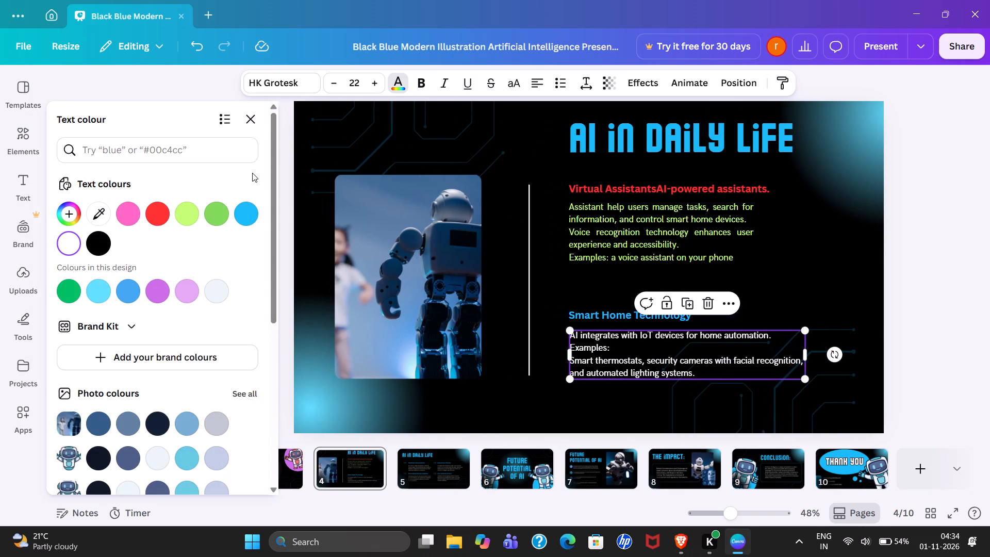
{"action": "left_click", "coordinate": [120, 218]}
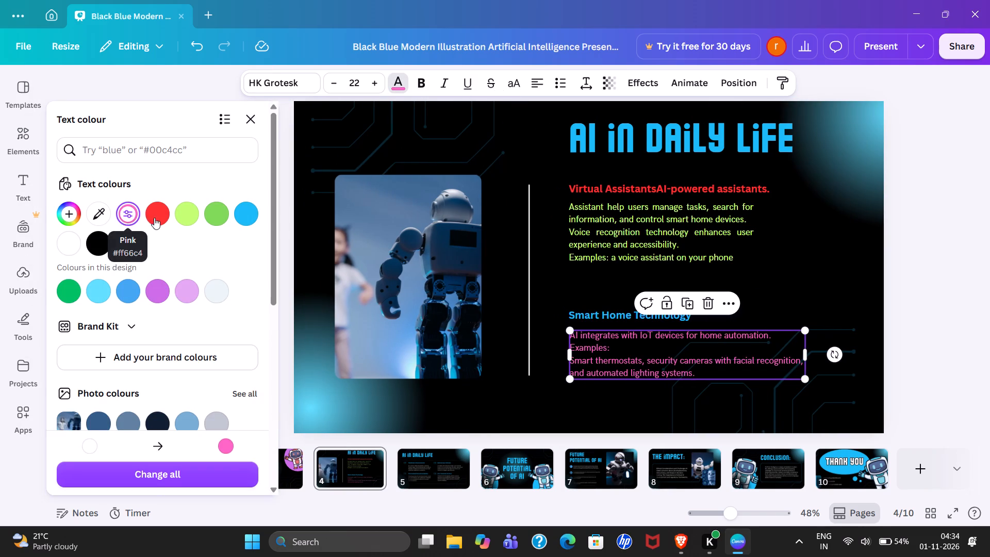
{"action": "left_click", "coordinate": [162, 217]}
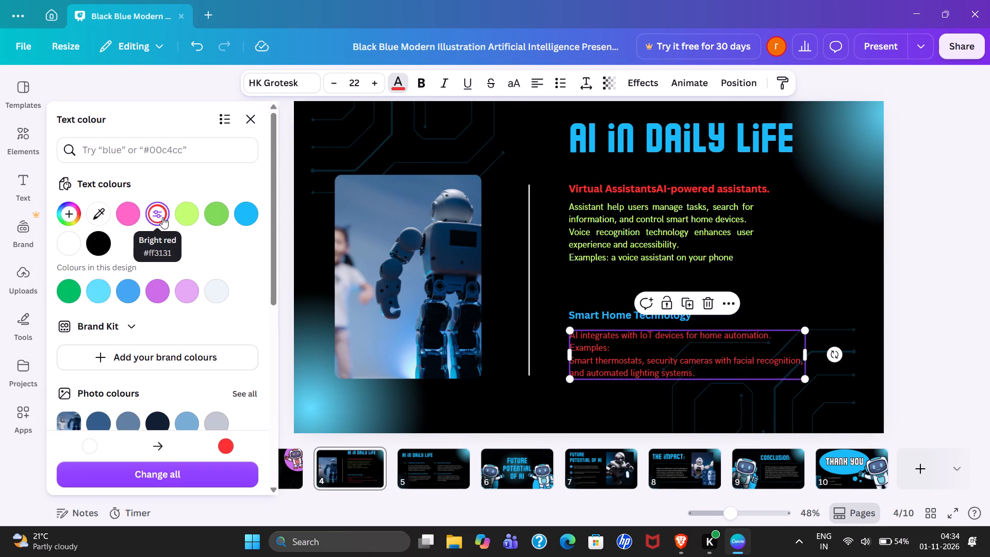
Change the text colour of page 4's Smart Home Technology heading to pink #ff66c4.
{"action": "left_click", "coordinate": [581, 309]}
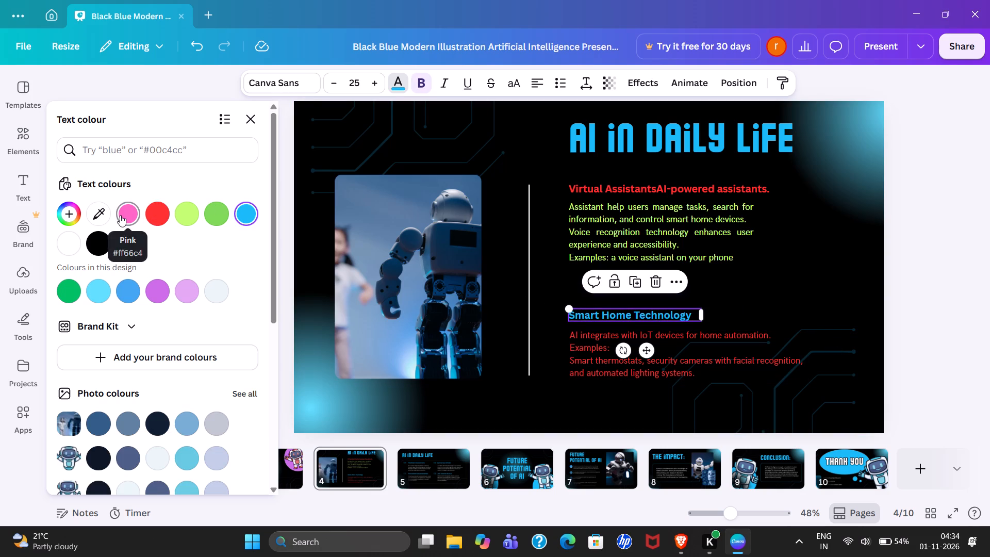
{"action": "left_click", "coordinate": [120, 215]}
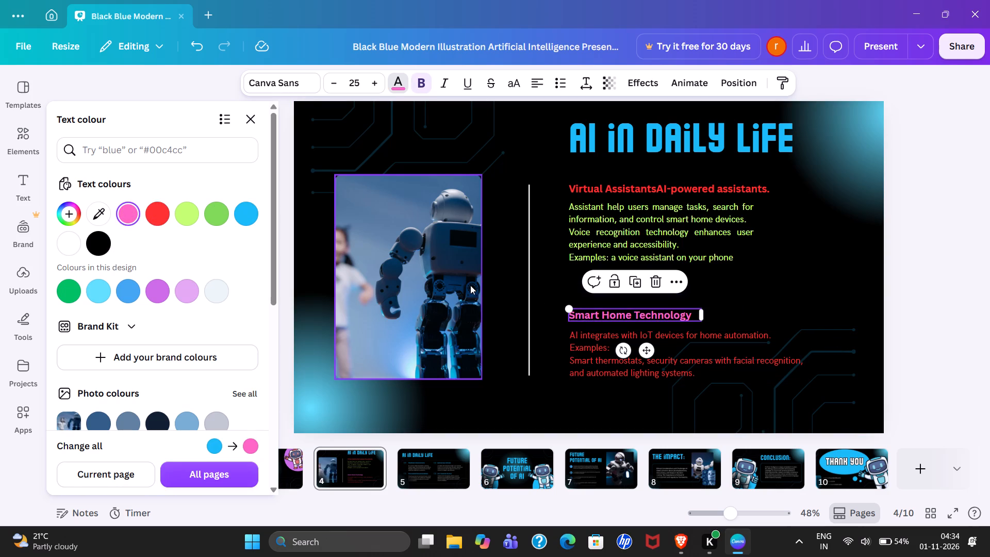
Move page 4's Virtual Assistants paragraph up slightly, directly beneath its red subheading.
{"action": "left_click", "coordinate": [596, 346]}
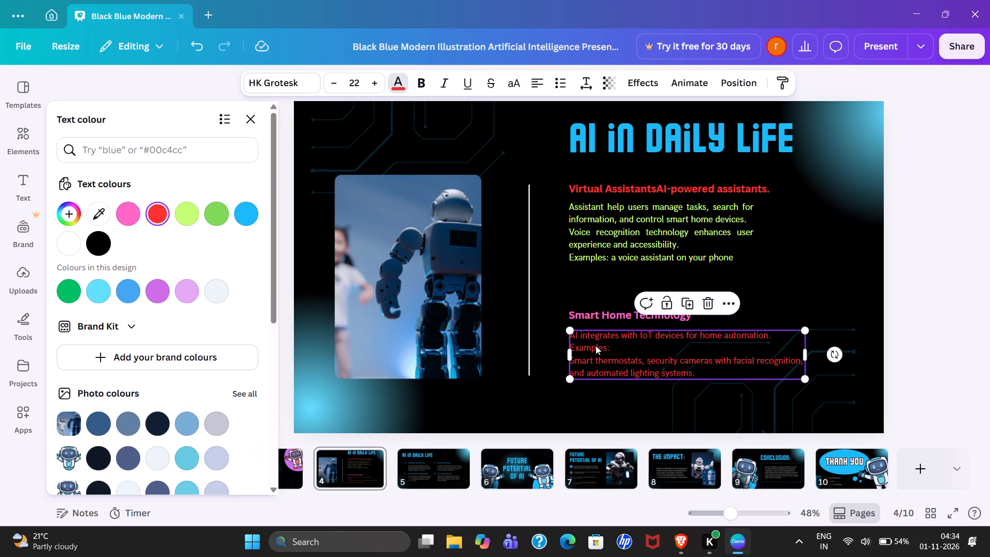
{"action": "left_click", "coordinate": [589, 216]}
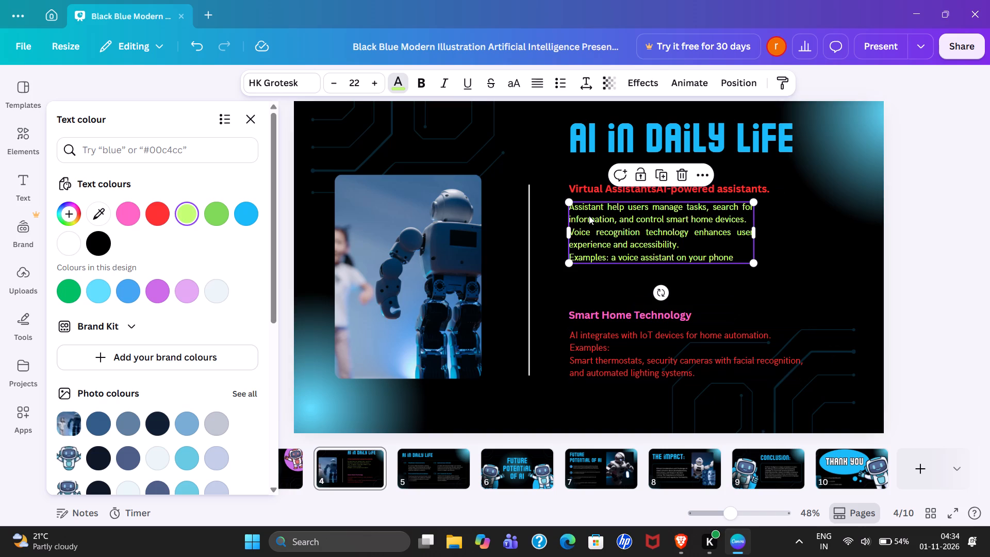
{"action": "left_click", "coordinate": [631, 366]}
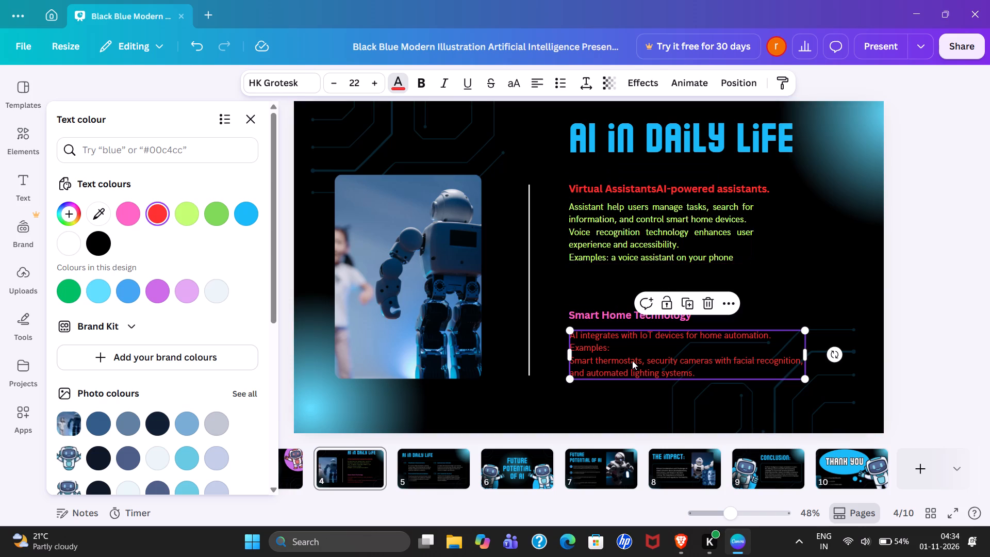
{"action": "left_click", "coordinate": [611, 318]}
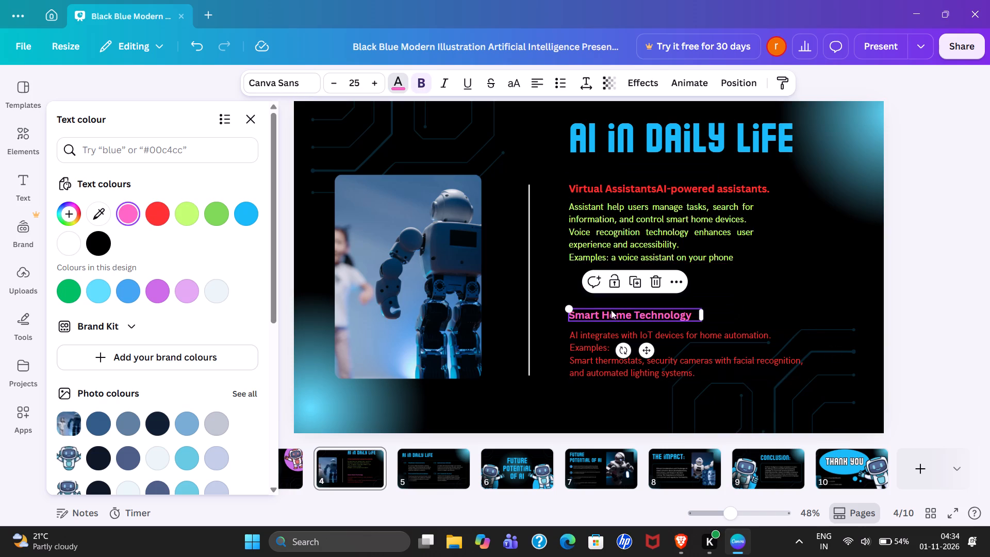
{"action": "left_click", "coordinate": [630, 182]}
{"action": "left_click", "coordinate": [610, 222]}
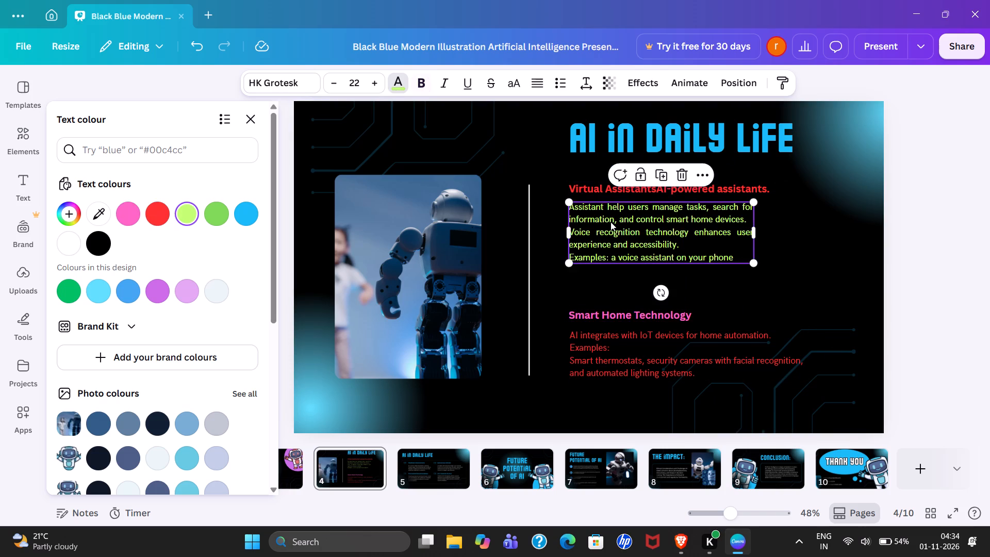
Move page 4's Smart Home Technology heading and its red paragraph up slightly, keeping them left-aligned with each other.
{"action": "left_click", "coordinate": [598, 314]}
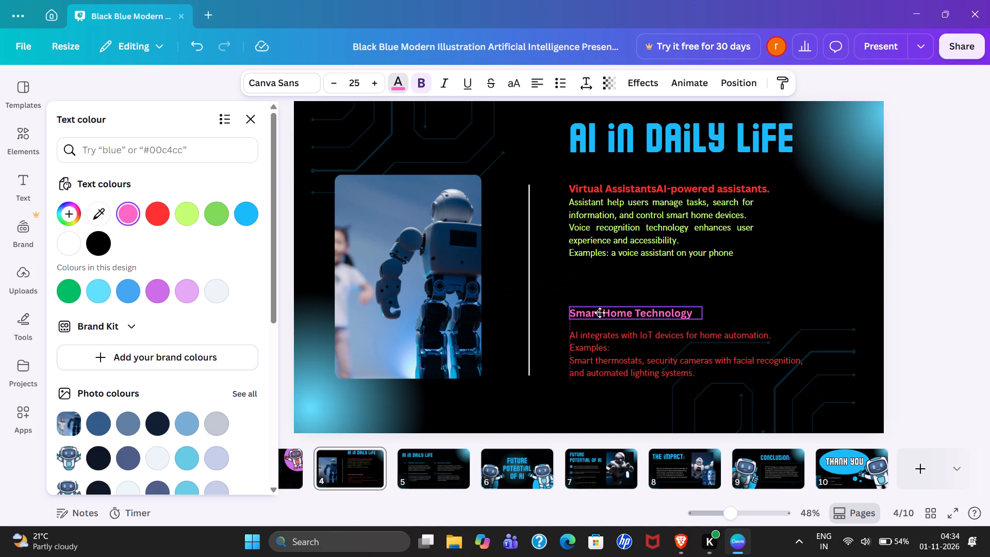
{"action": "left_click_drag", "start_coordinate": [587, 346], "coordinate": [587, 341]}
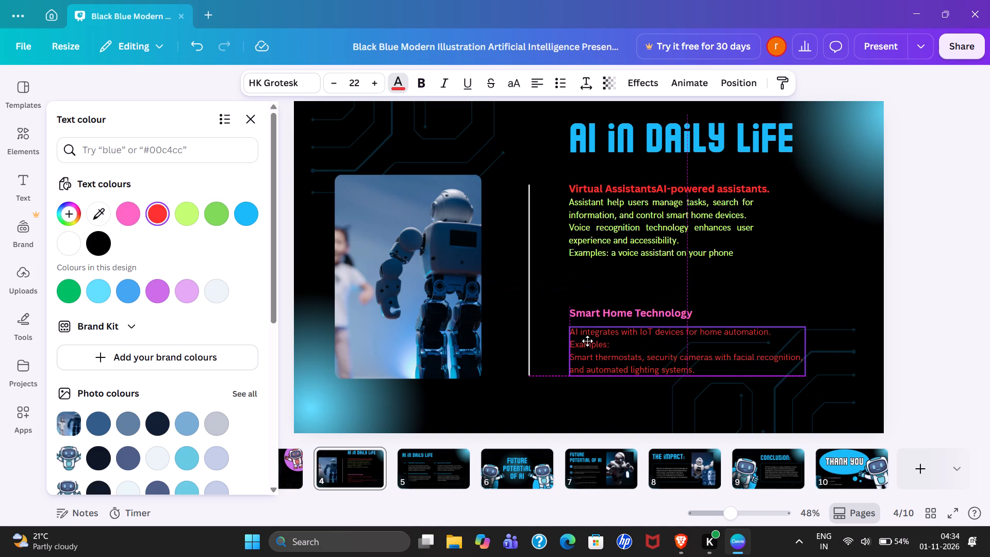
{"action": "left_click_drag", "start_coordinate": [587, 341], "coordinate": [590, 341]}
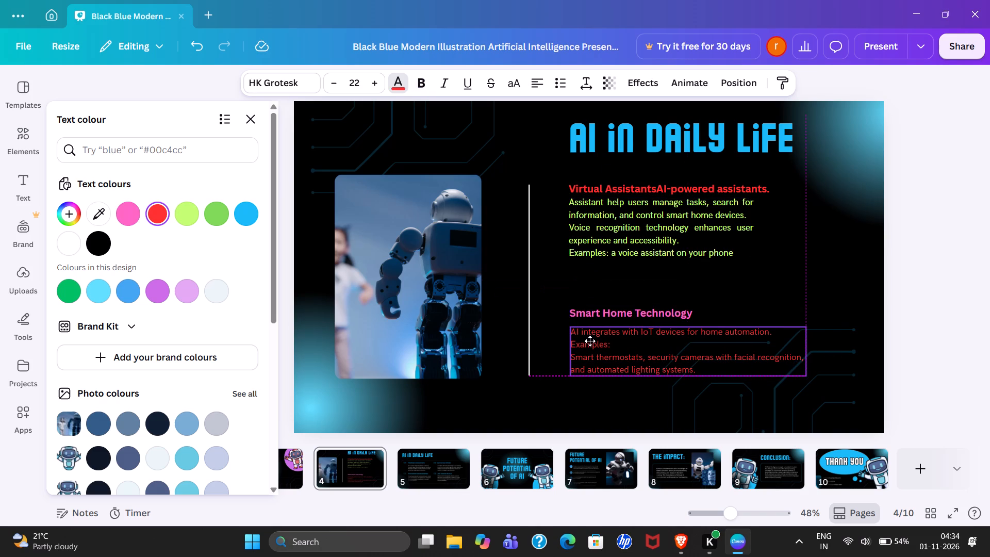
{"action": "left_click_drag", "start_coordinate": [590, 341], "coordinate": [590, 339]}
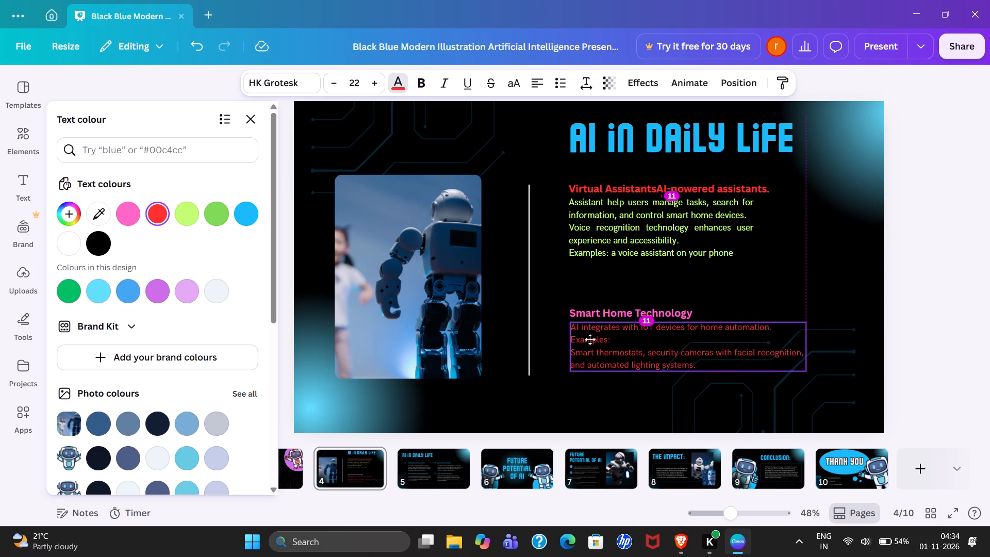
{"action": "left_click_drag", "start_coordinate": [590, 339], "coordinate": [590, 341]}
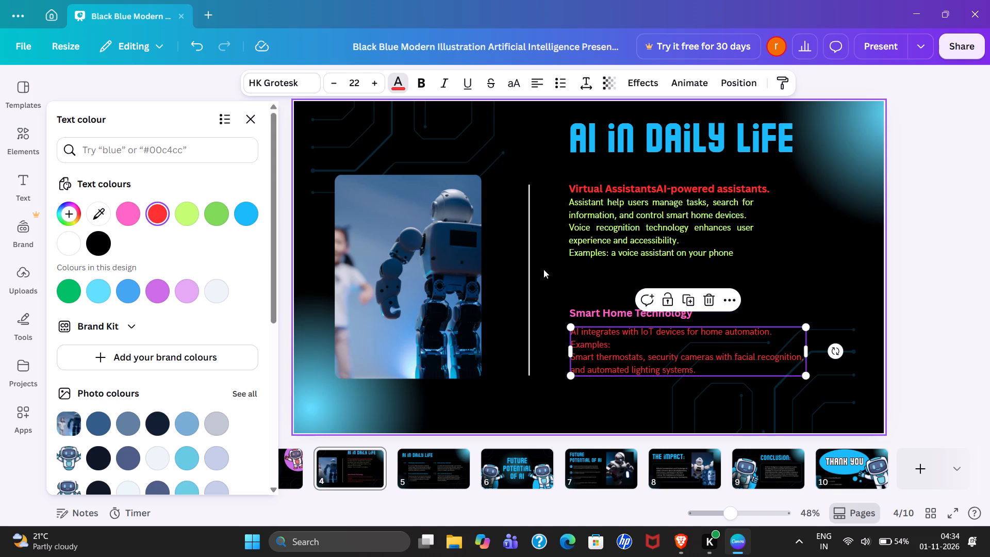
{"action": "left_click", "coordinate": [557, 284]}
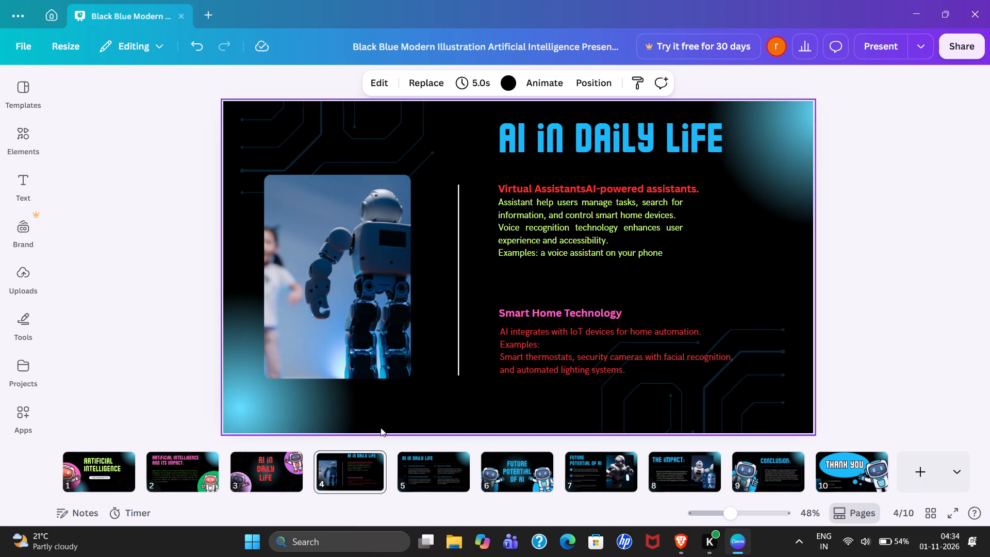
On page 5, delete the arrow icons beside the Healthcare Advancements and Personalized Recommendations headings.
{"action": "left_click", "coordinate": [370, 466]}
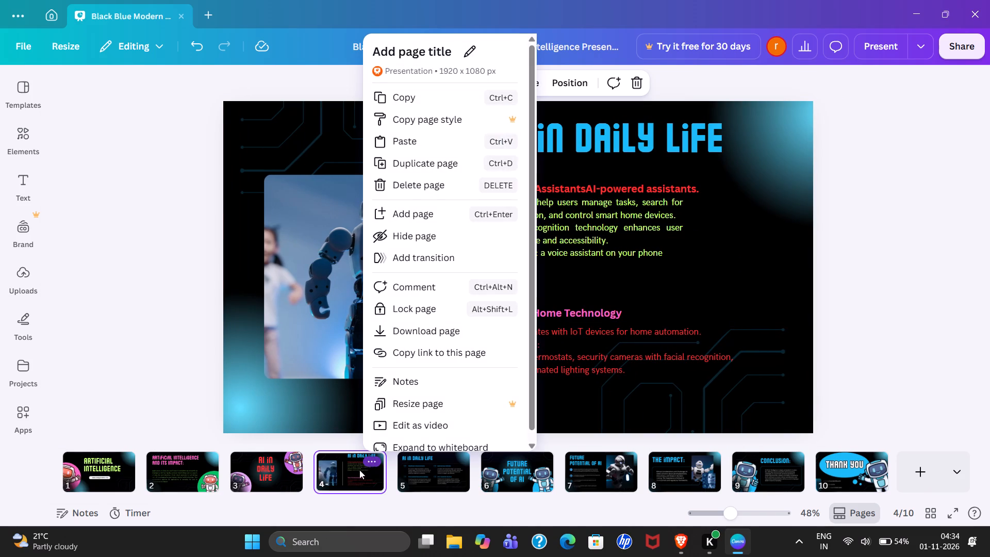
{"action": "left_click", "coordinate": [415, 475]}
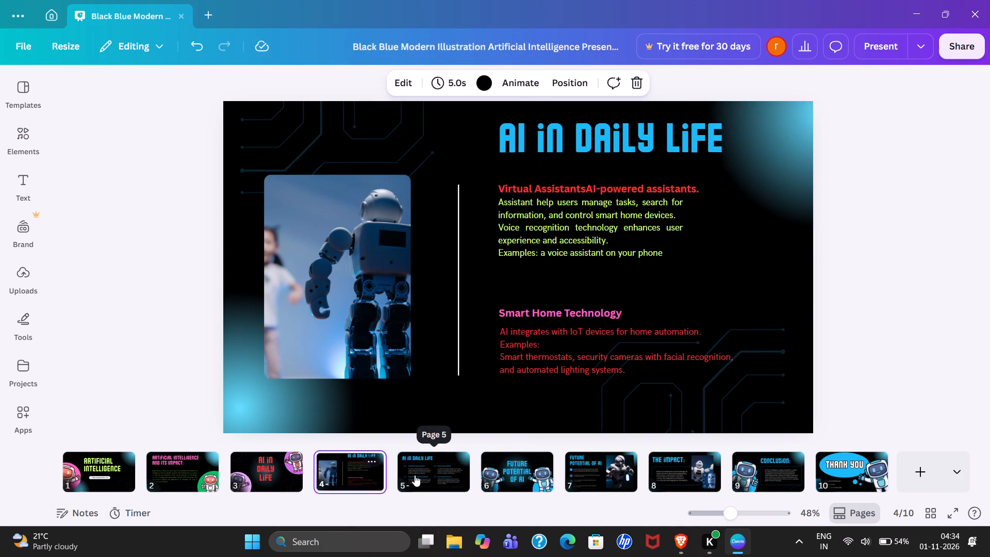
{"action": "left_click", "coordinate": [415, 475]}
{"action": "left_click", "coordinate": [350, 471]}
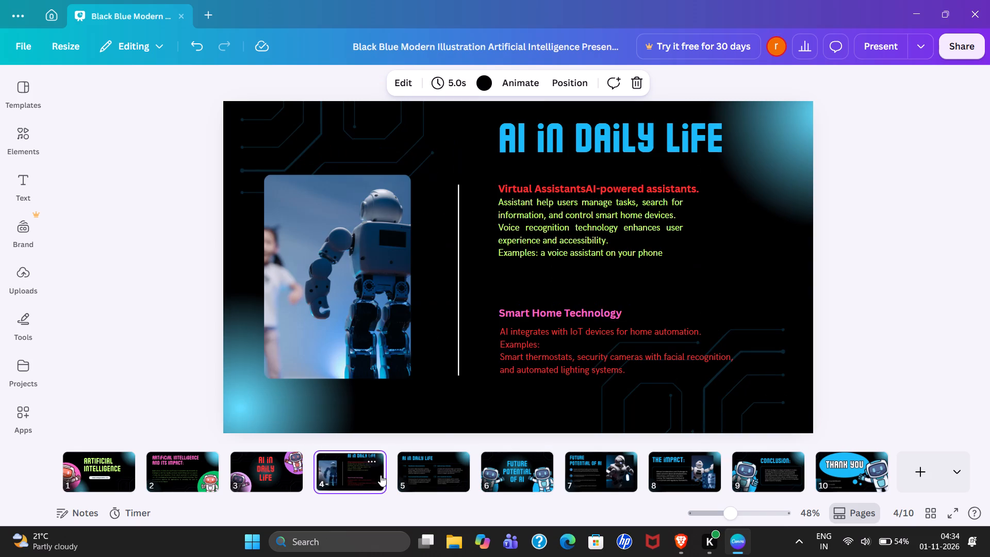
{"action": "left_click", "coordinate": [405, 475]}
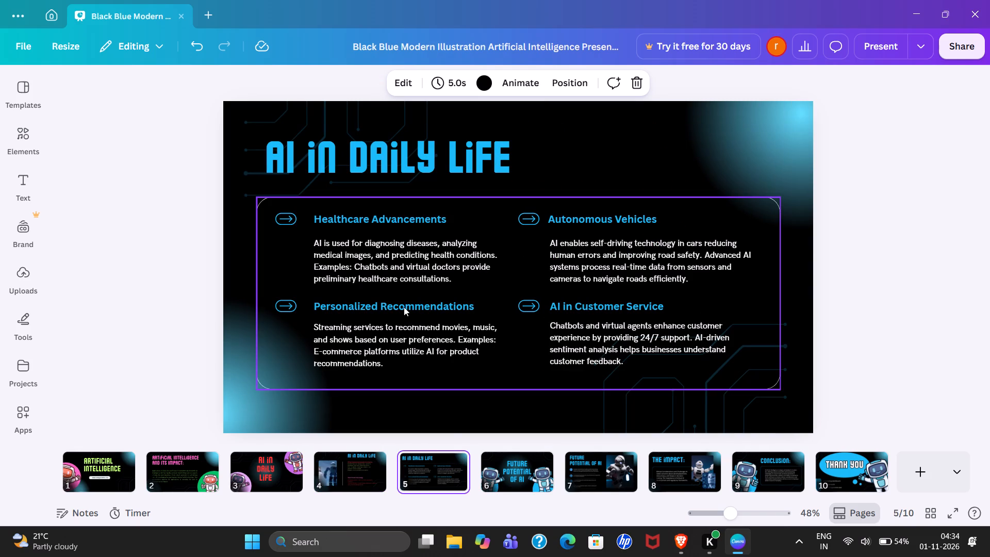
{"action": "left_click", "coordinate": [288, 218]}
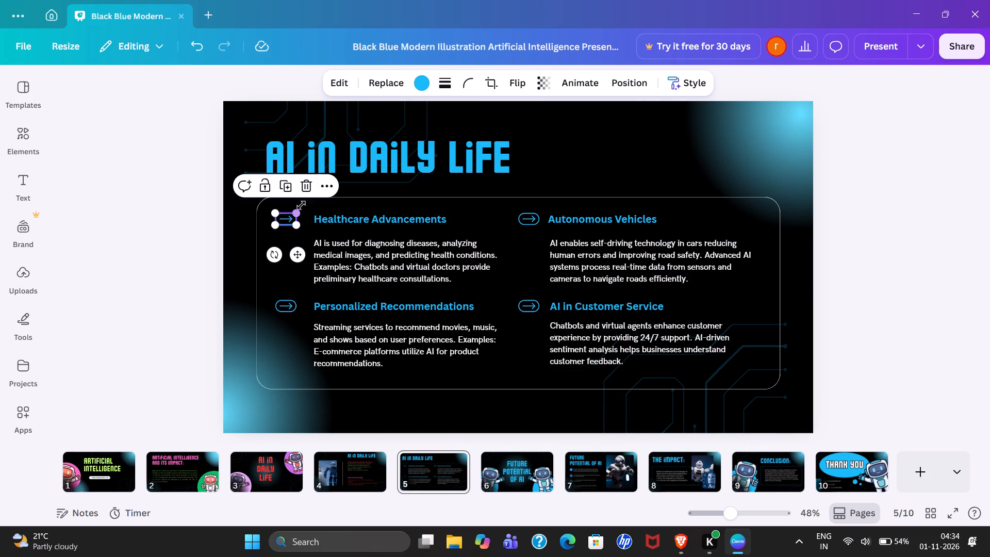
{"action": "left_click", "coordinate": [309, 190]}
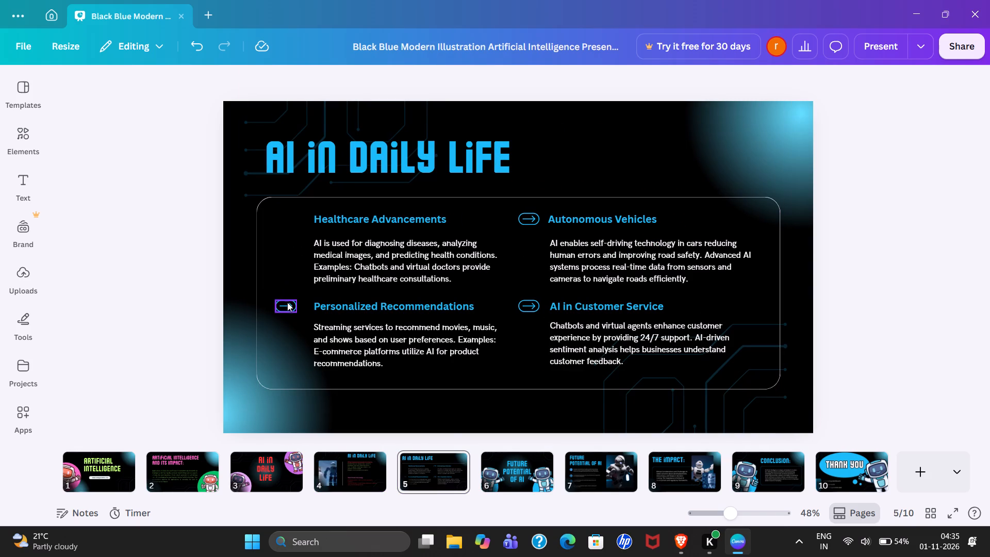
{"action": "left_click", "coordinate": [287, 303]}
{"action": "left_click", "coordinate": [305, 274]}
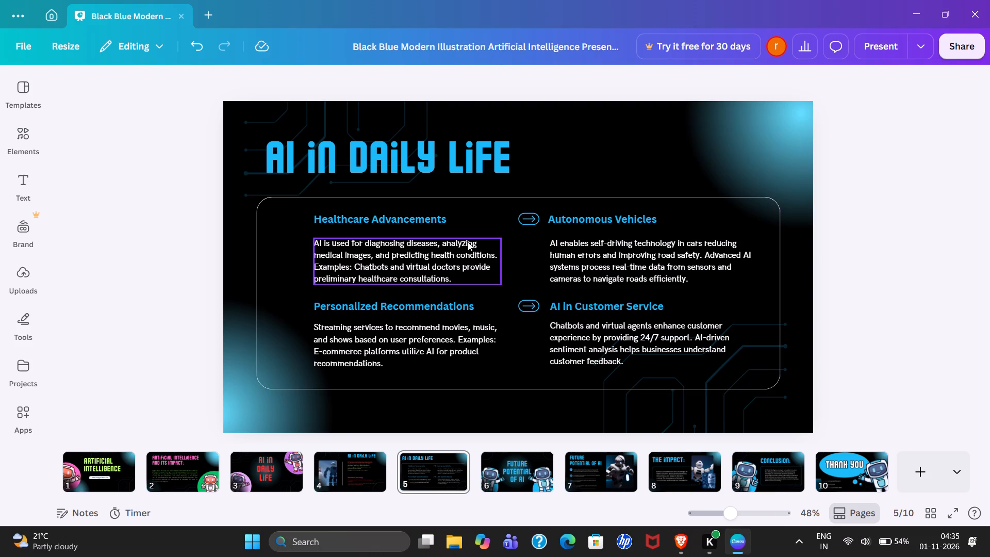
Delete the arrow icons beside page 5's Autonomous Vehicles and AI in Customer Service headings.
{"action": "left_click", "coordinate": [534, 225]}
{"action": "left_click_drag", "start_coordinate": [532, 221], "coordinate": [532, 218]}
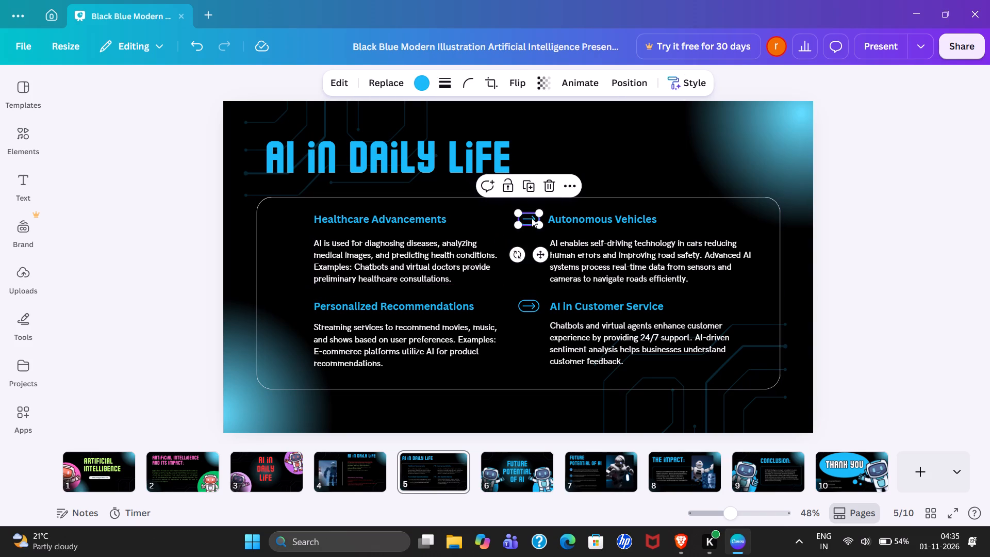
{"action": "left_click_drag", "start_coordinate": [532, 218], "coordinate": [526, 232]}
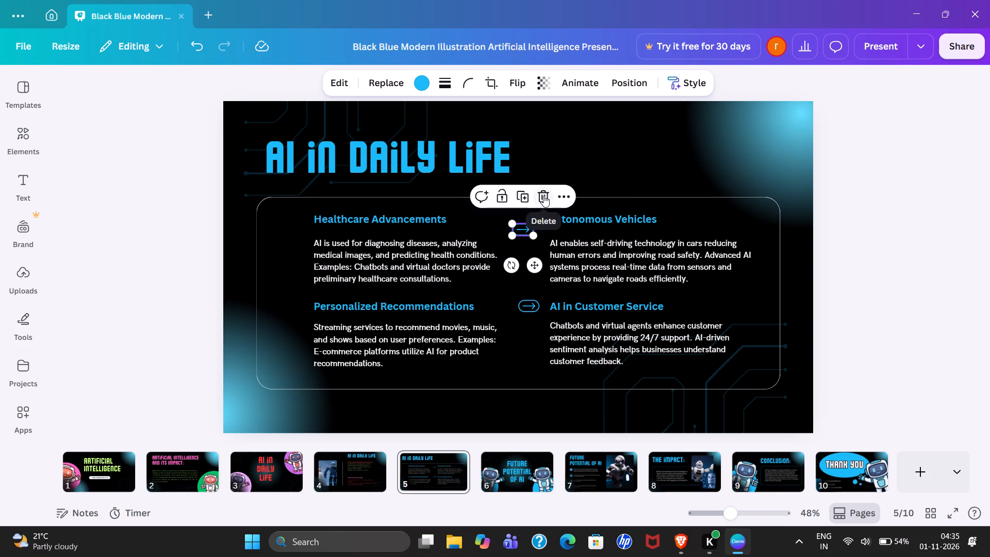
{"action": "left_click", "coordinate": [543, 195]}
{"action": "left_click", "coordinate": [526, 311]}
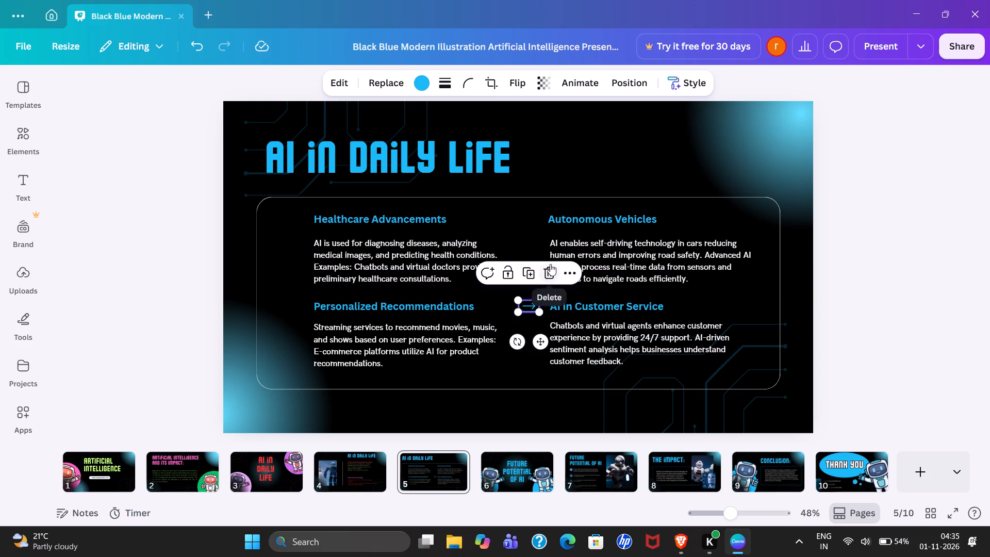
{"action": "left_click", "coordinate": [550, 264]}
Move page 5's AI in Daily Life title slightly up and closer to the slide's centre, and colour it red.
{"action": "left_click_drag", "start_coordinate": [415, 165], "coordinate": [442, 157]}
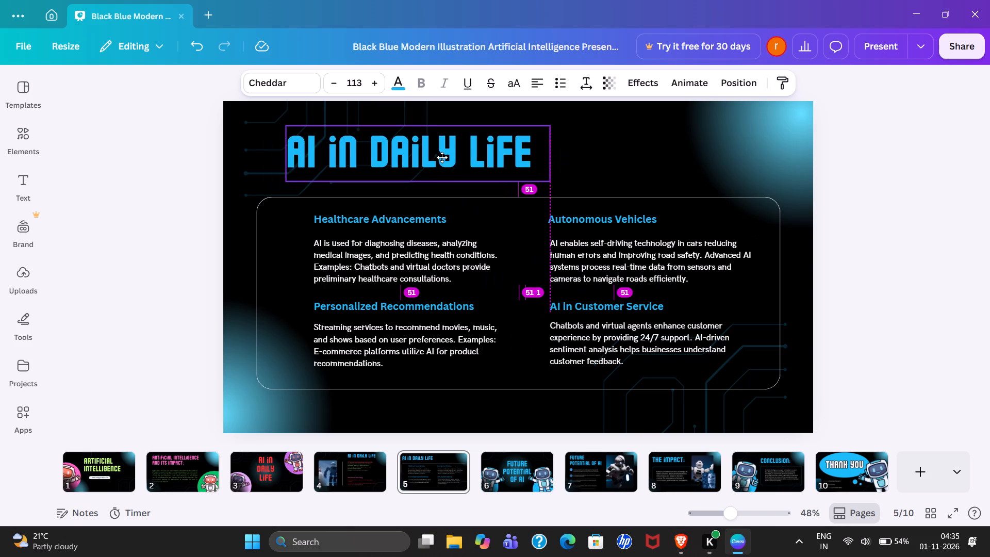
{"action": "left_click_drag", "start_coordinate": [442, 157], "coordinate": [459, 157]}
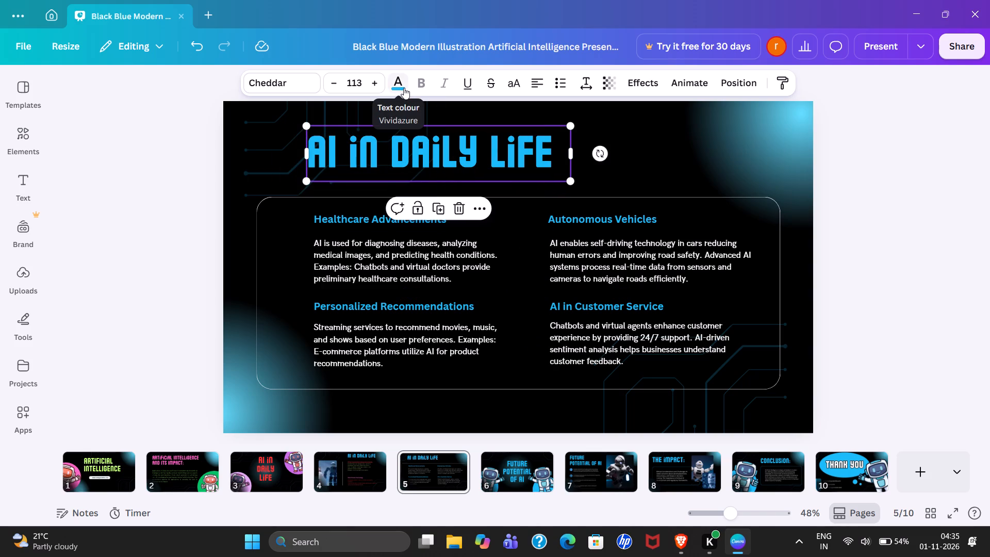
{"action": "left_click", "coordinate": [404, 88]}
{"action": "left_click", "coordinate": [225, 215]}
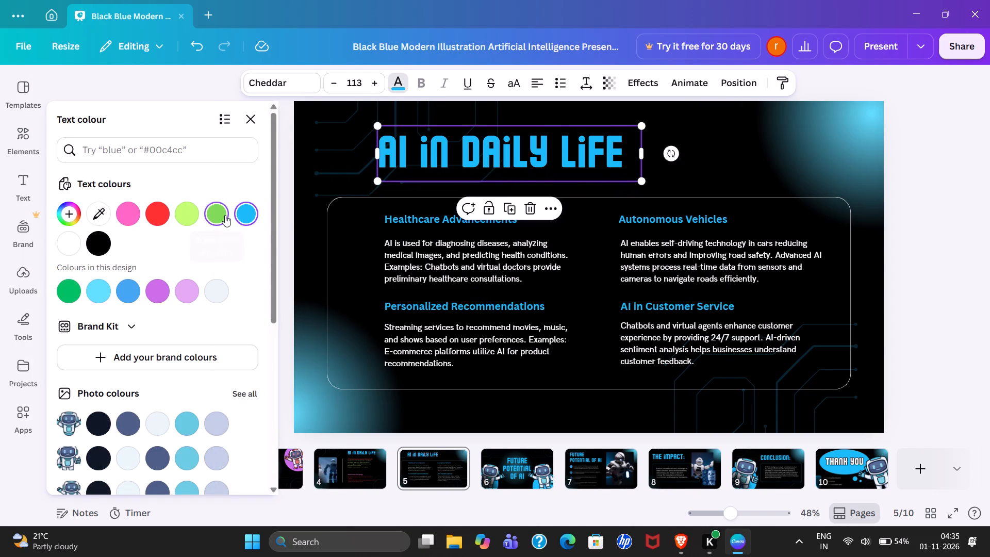
{"action": "left_click", "coordinate": [161, 214]}
Shift the Healthcare Advancements heading to line up with the title's left edge, and colour it and the Autonomous Vehicles heading lime #c1ff72.
{"action": "left_click_drag", "start_coordinate": [394, 217], "coordinate": [389, 215]}
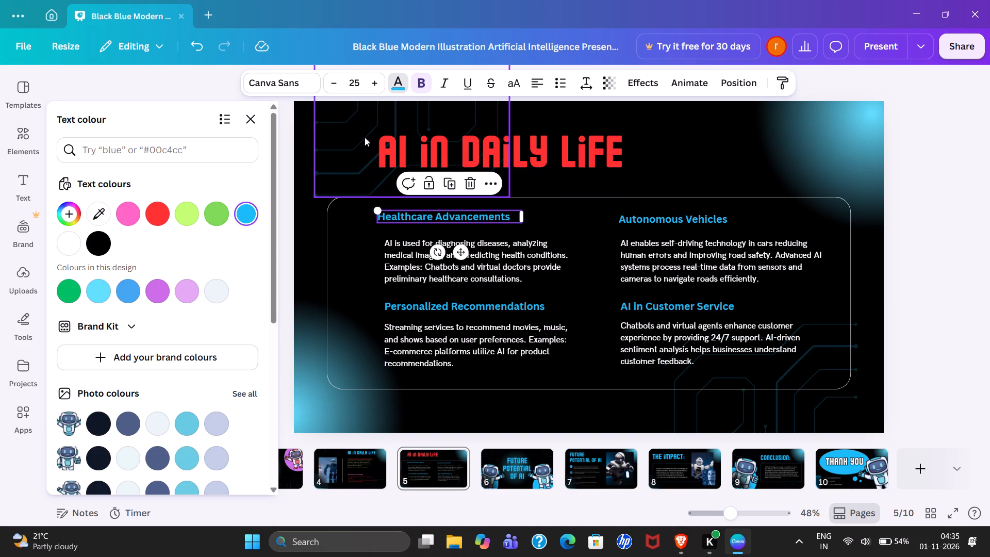
{"action": "left_click", "coordinate": [185, 217]}
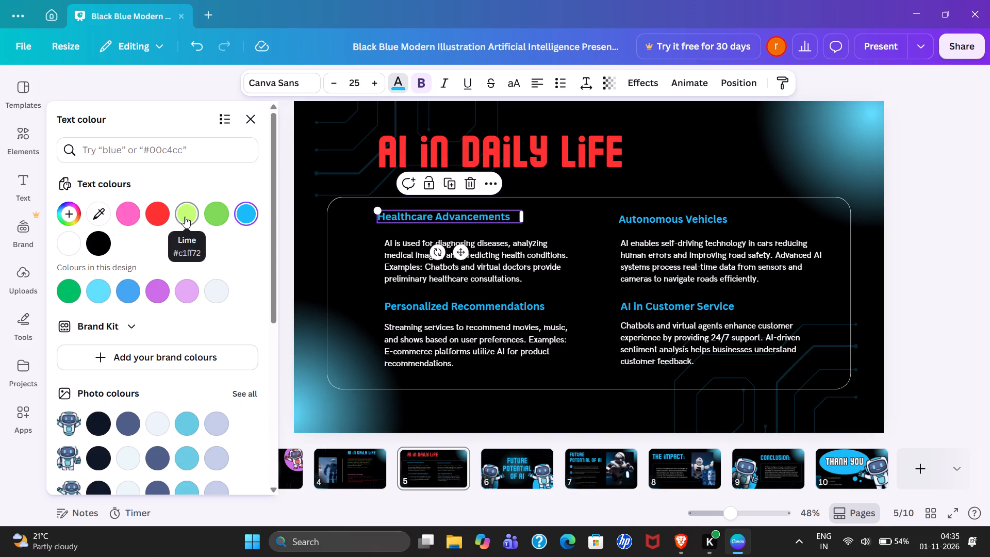
{"action": "left_click", "coordinate": [630, 217]}
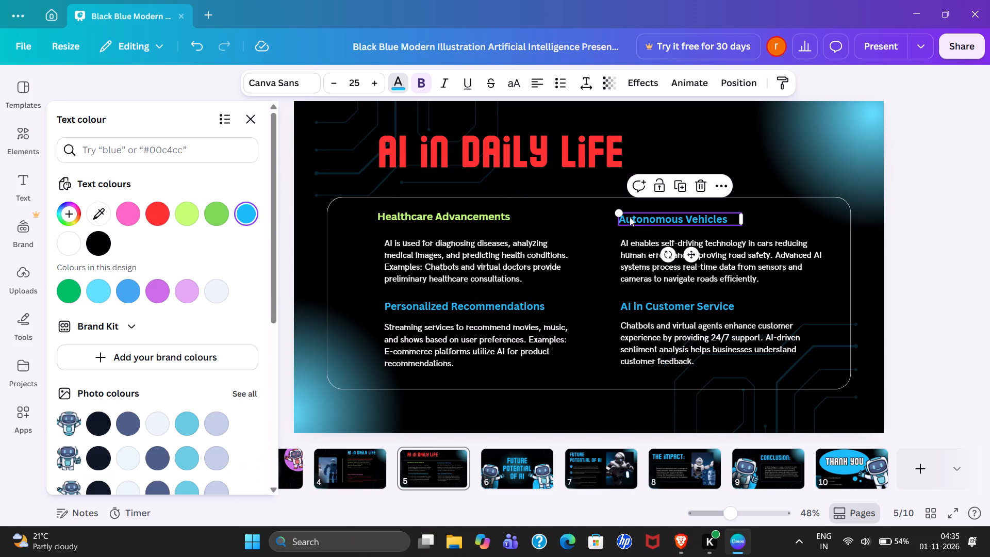
{"action": "left_click", "coordinate": [191, 216]}
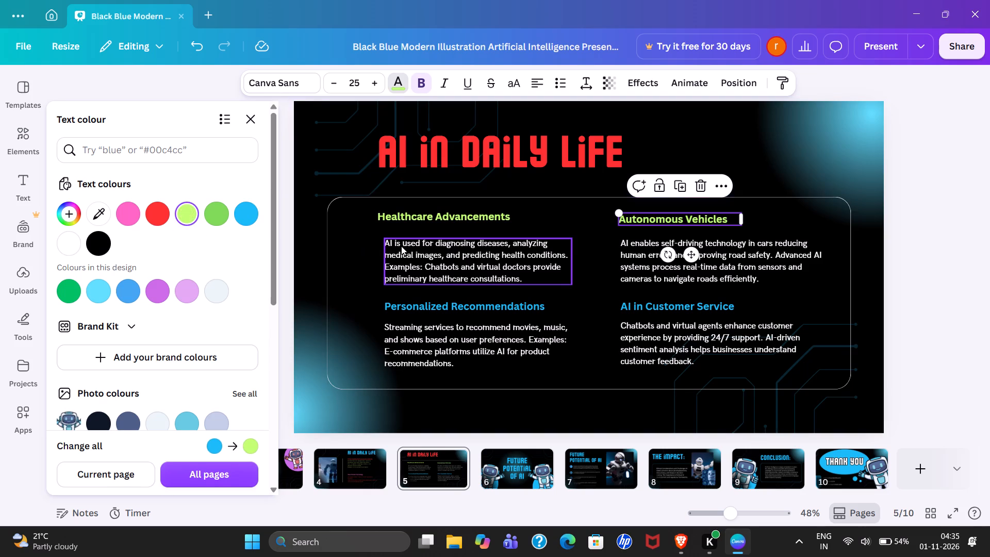
Move the Healthcare Advancements paragraph up directly beneath its heading, with their left edges aligned.
{"action": "left_click_drag", "start_coordinate": [416, 249], "coordinate": [406, 243]}
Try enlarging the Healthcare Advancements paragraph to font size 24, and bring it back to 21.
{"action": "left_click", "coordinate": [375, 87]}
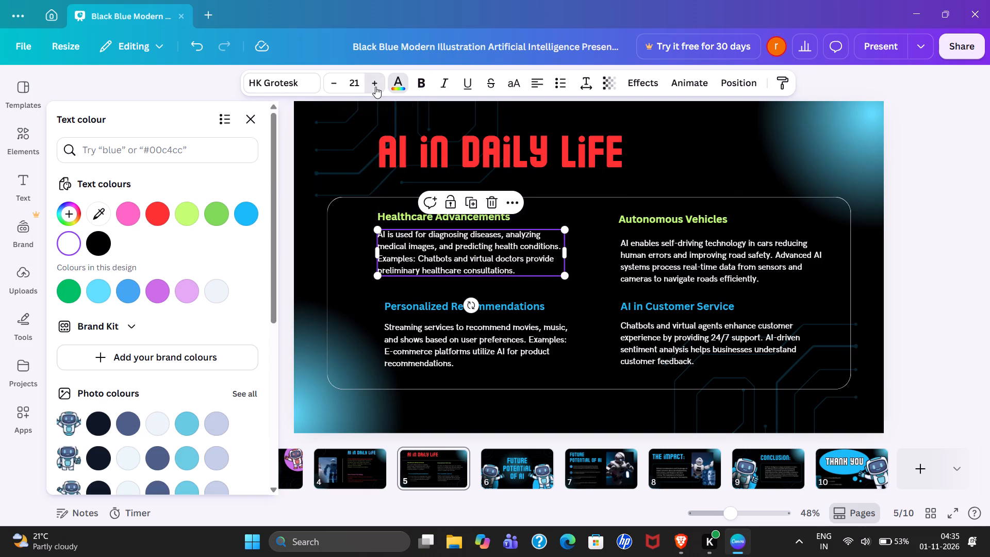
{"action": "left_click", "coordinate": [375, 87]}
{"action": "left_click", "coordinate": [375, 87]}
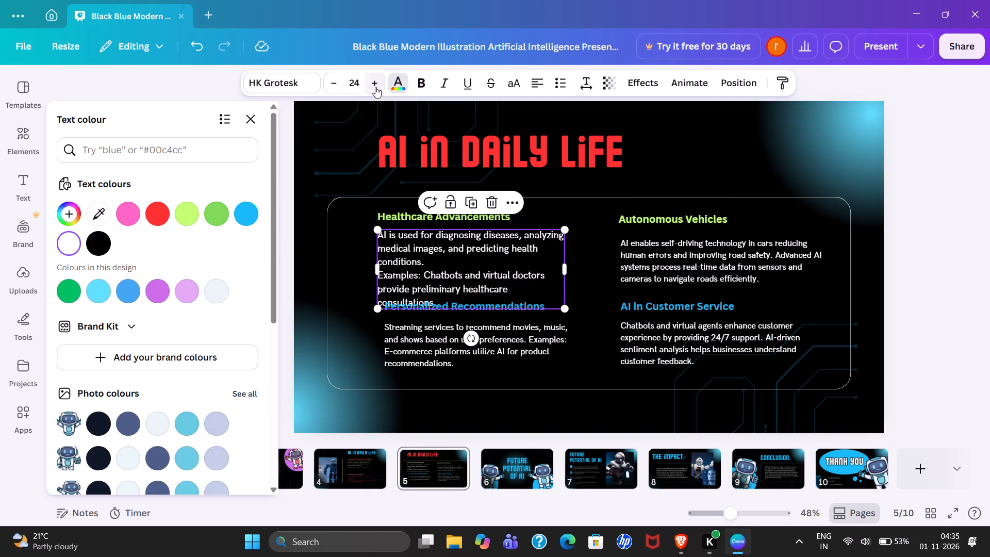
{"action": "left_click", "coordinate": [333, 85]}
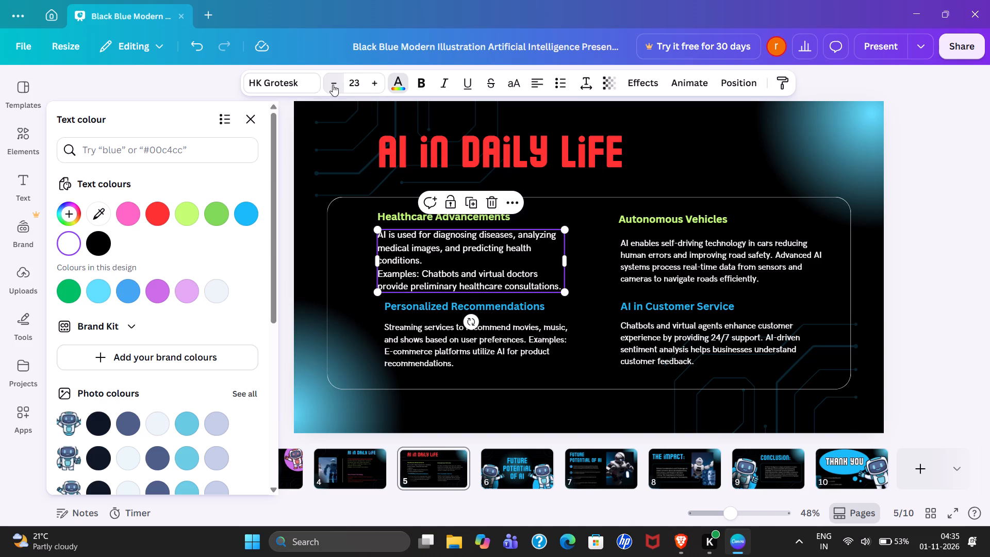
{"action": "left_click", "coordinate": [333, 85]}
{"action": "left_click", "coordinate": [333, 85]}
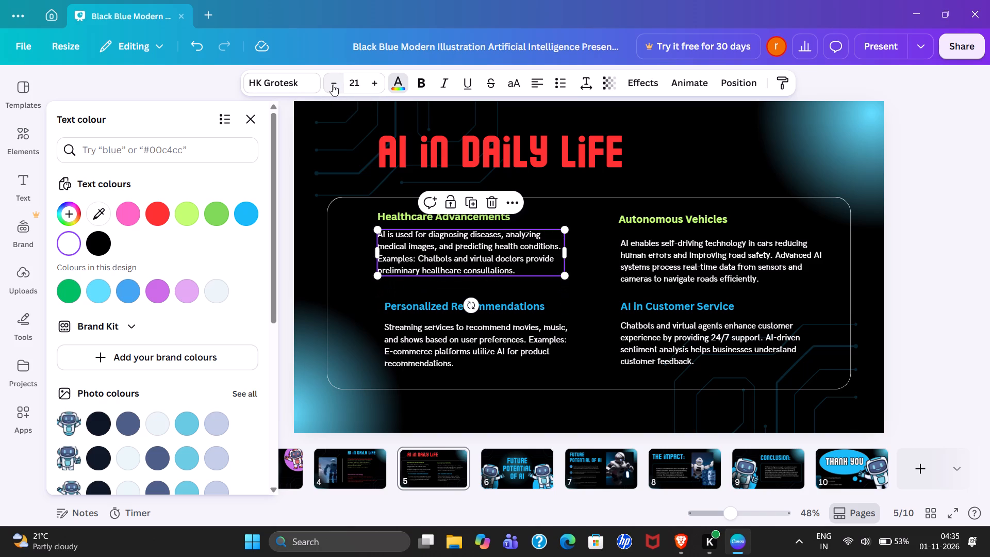
Set the font size of the Personalized Recommendations paragraph to 22.
{"action": "left_click", "coordinate": [437, 327]}
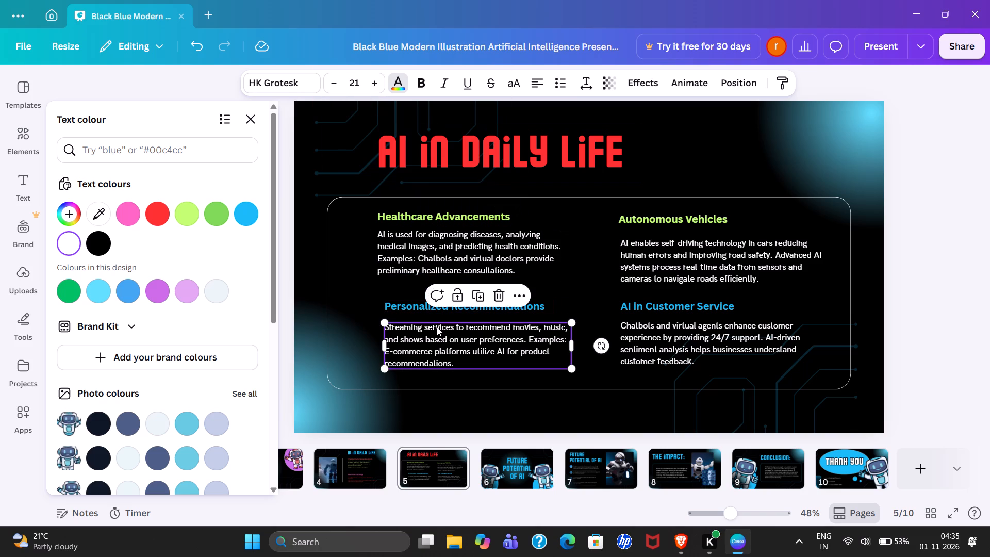
{"action": "left_click", "coordinate": [403, 263]}
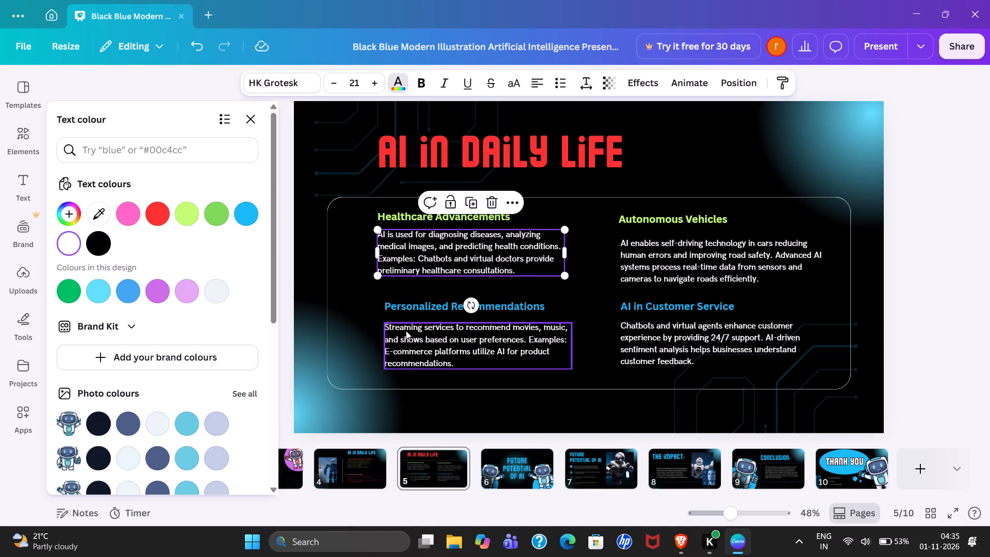
{"action": "left_click", "coordinate": [406, 331]}
{"action": "left_click", "coordinate": [374, 88]}
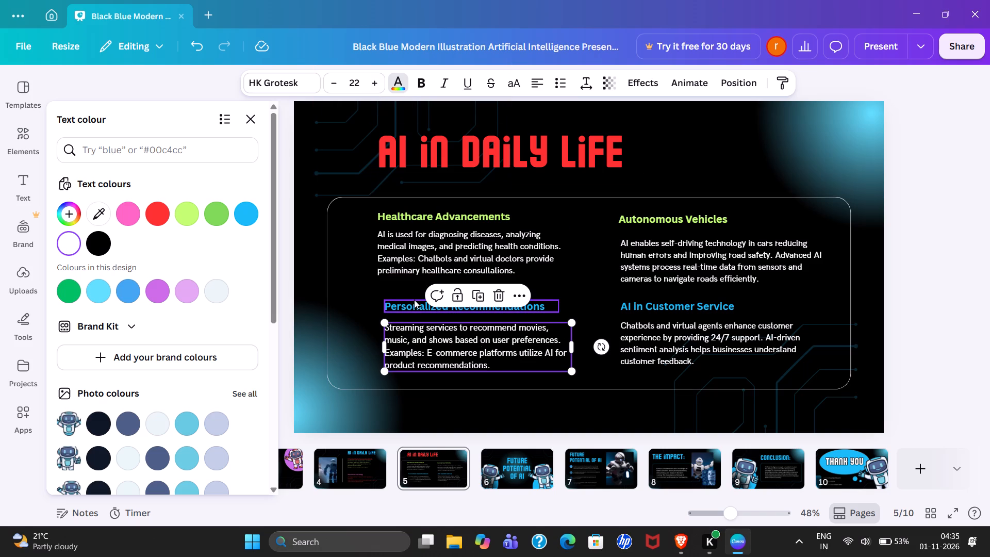
Left-align the Personalized Recommendations heading with the Healthcare Advancements text, and colour it and the AI in Customer Service heading orange #ff751f.
{"action": "left_click_drag", "start_coordinate": [411, 302], "coordinate": [404, 302]}
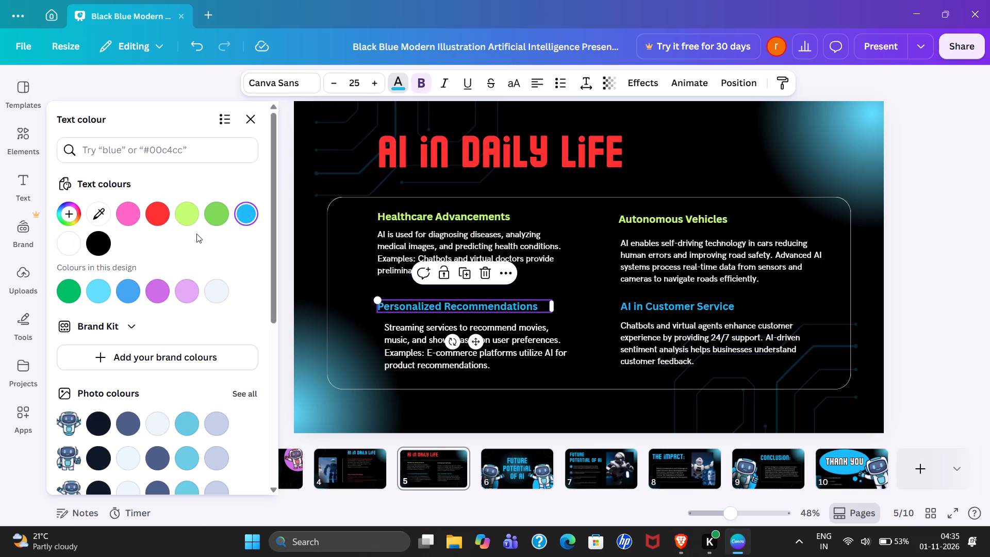
{"action": "scroll", "coordinate": [178, 251], "scroll_direction": "down", "scroll_amount": 5}
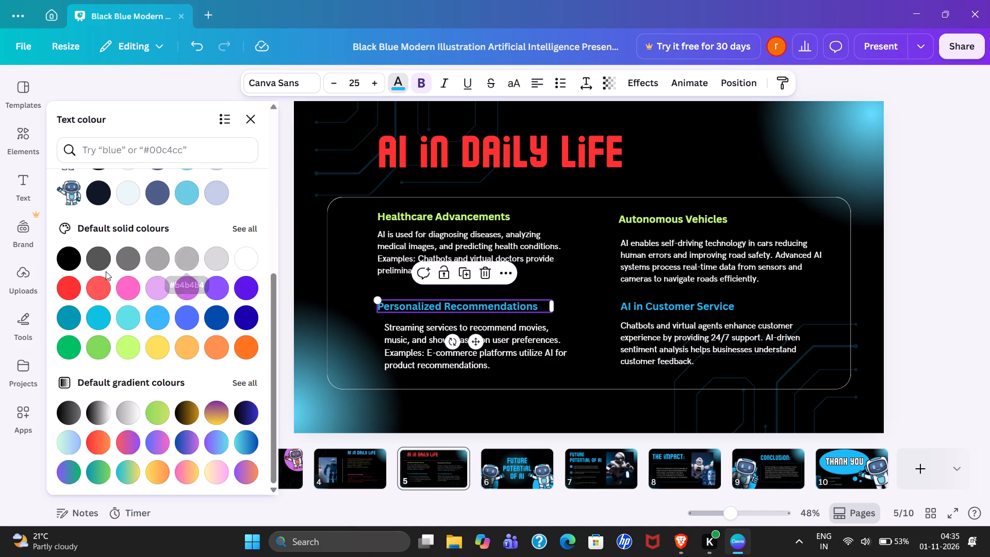
{"action": "left_click", "coordinate": [127, 316]}
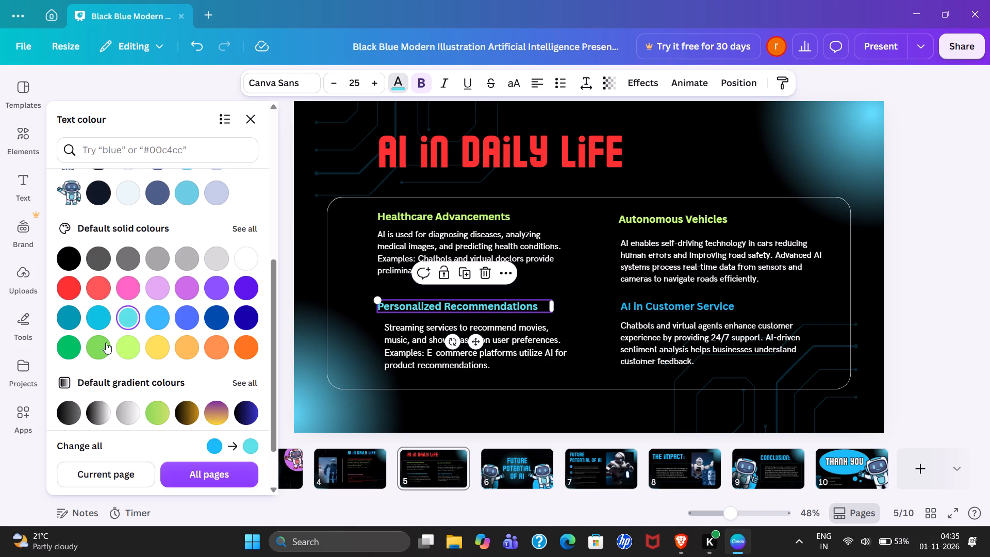
{"action": "left_click", "coordinate": [72, 347]}
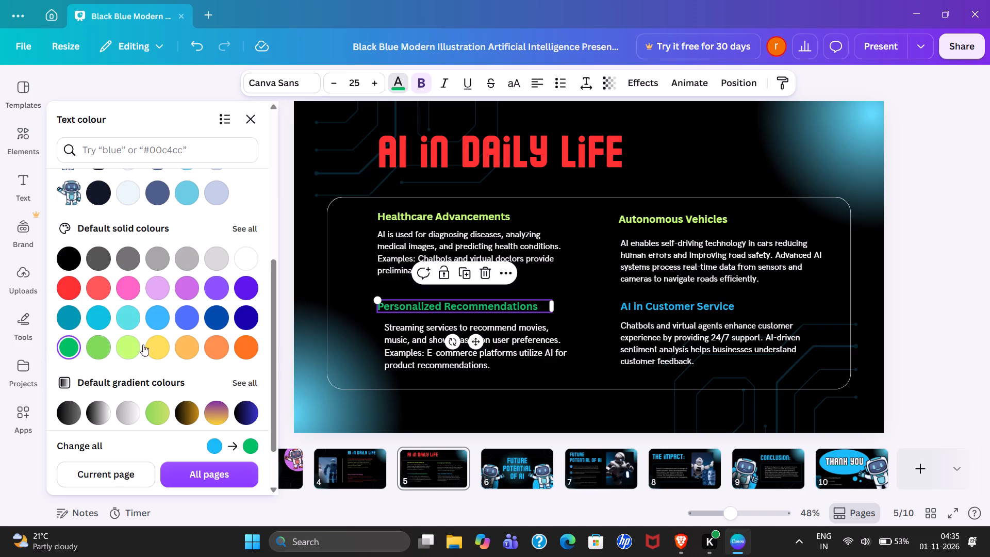
{"action": "left_click", "coordinate": [197, 342]}
{"action": "left_click", "coordinate": [242, 348]}
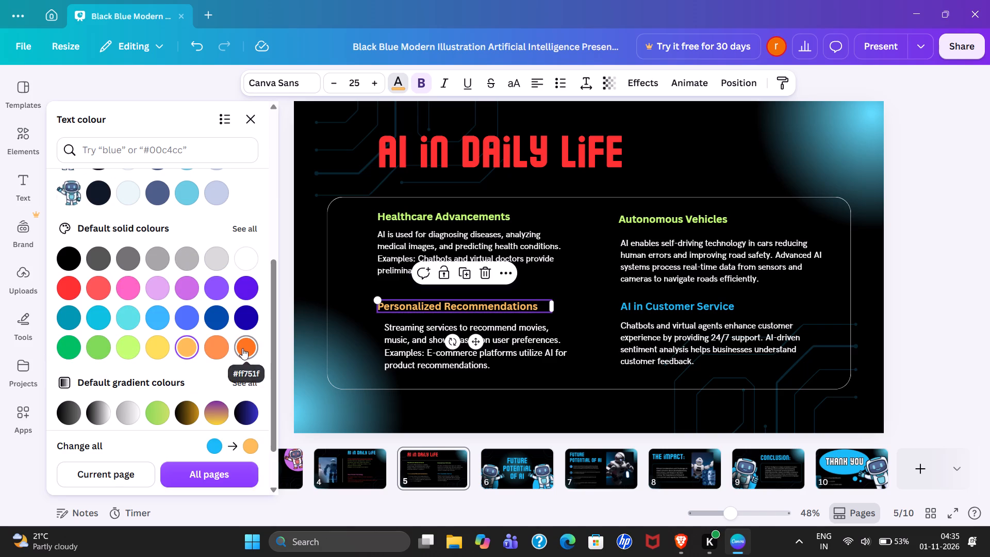
{"action": "left_click", "coordinate": [642, 306]}
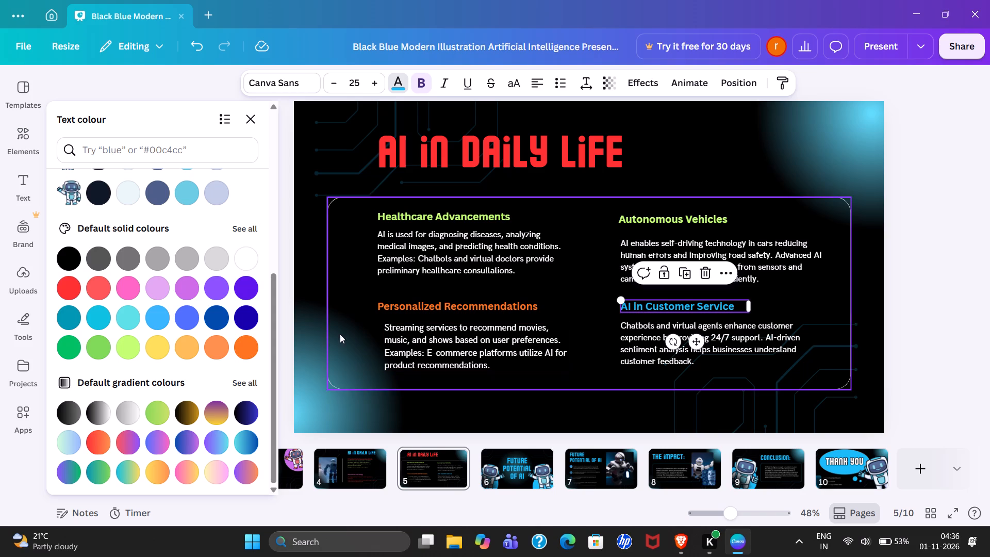
{"action": "left_click", "coordinate": [253, 350]}
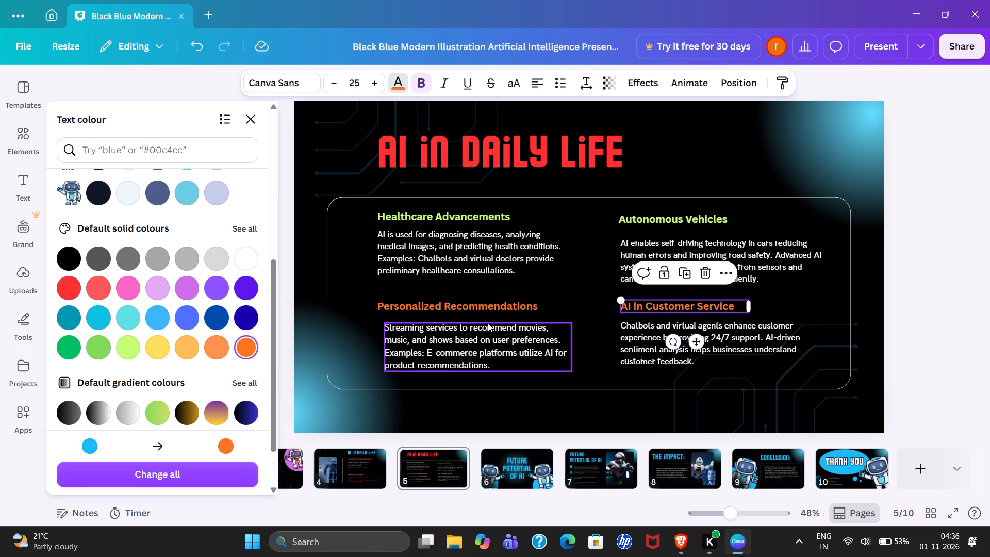
Move the Autonomous Vehicles and AI in Customer Service paragraphs up beneath their headings, left-aligning both paragraphs and the AI in Customer Service heading with Autonomous Vehicles.
{"action": "left_click", "coordinate": [623, 244]}
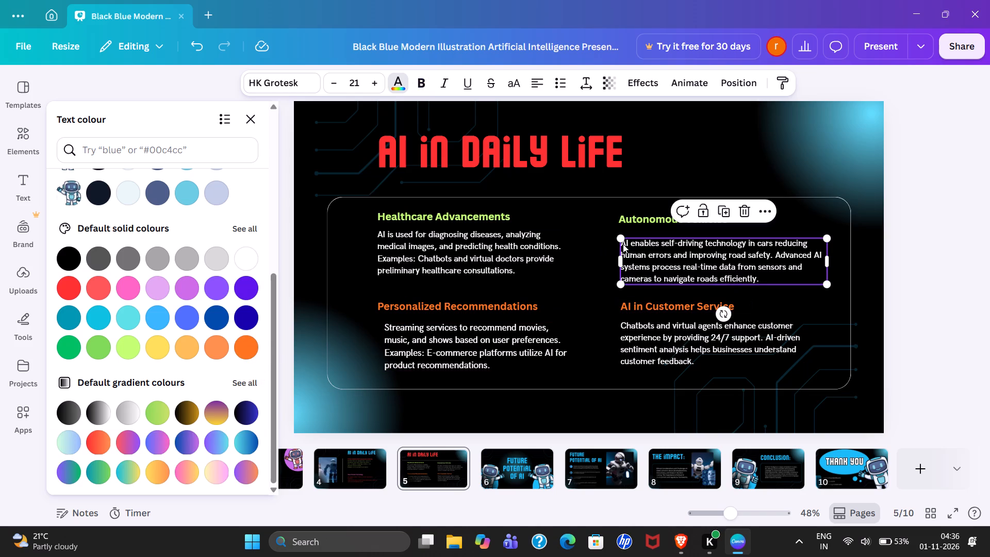
{"action": "left_click_drag", "start_coordinate": [656, 248], "coordinate": [650, 239]}
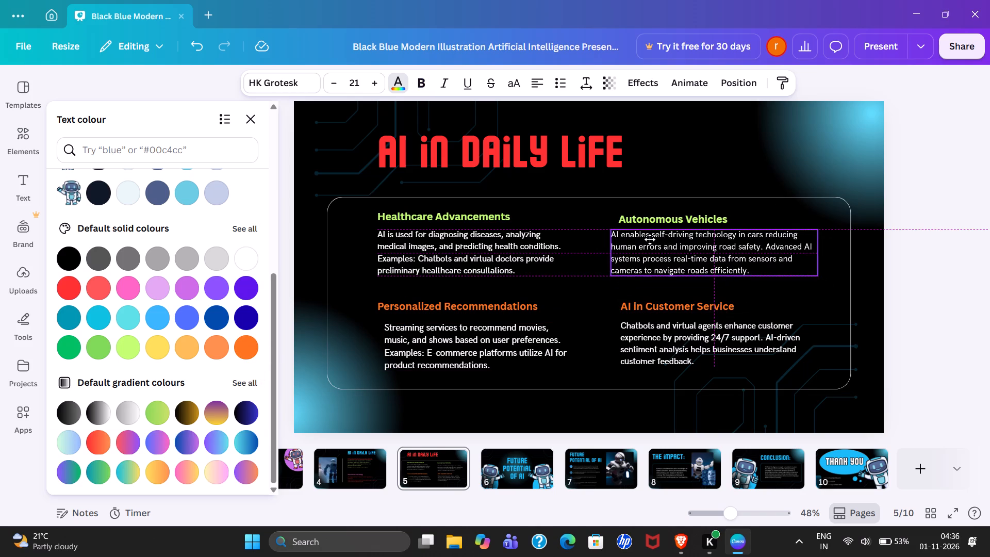
{"action": "left_click_drag", "start_coordinate": [650, 239], "coordinate": [655, 242]}
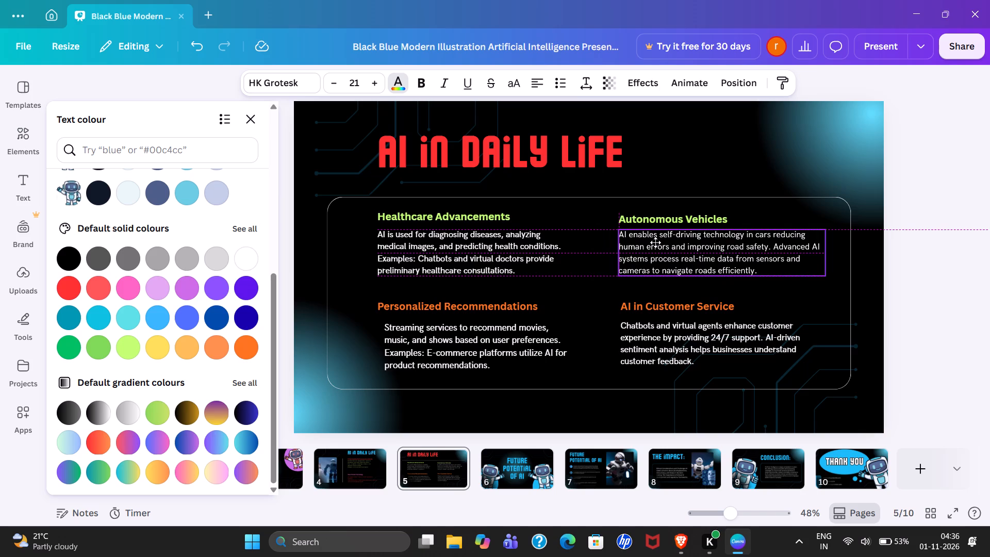
{"action": "left_click_drag", "start_coordinate": [655, 242], "coordinate": [655, 243]}
{"action": "left_click", "coordinate": [649, 307]}
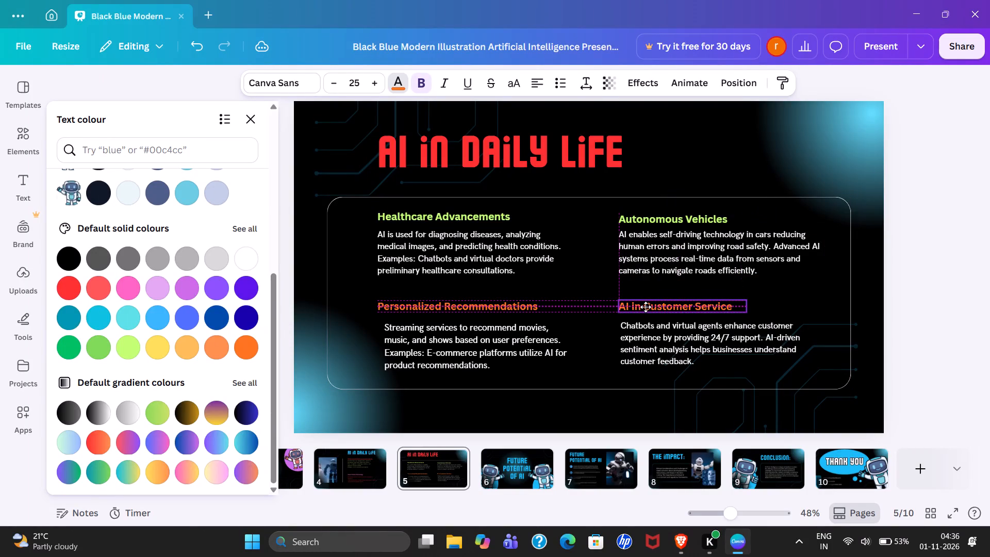
{"action": "left_click", "coordinate": [641, 348]}
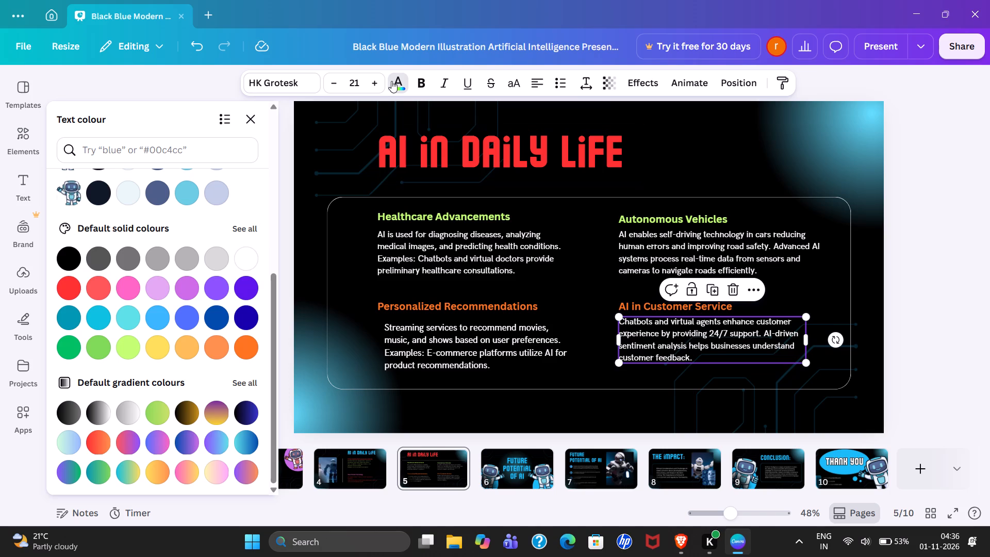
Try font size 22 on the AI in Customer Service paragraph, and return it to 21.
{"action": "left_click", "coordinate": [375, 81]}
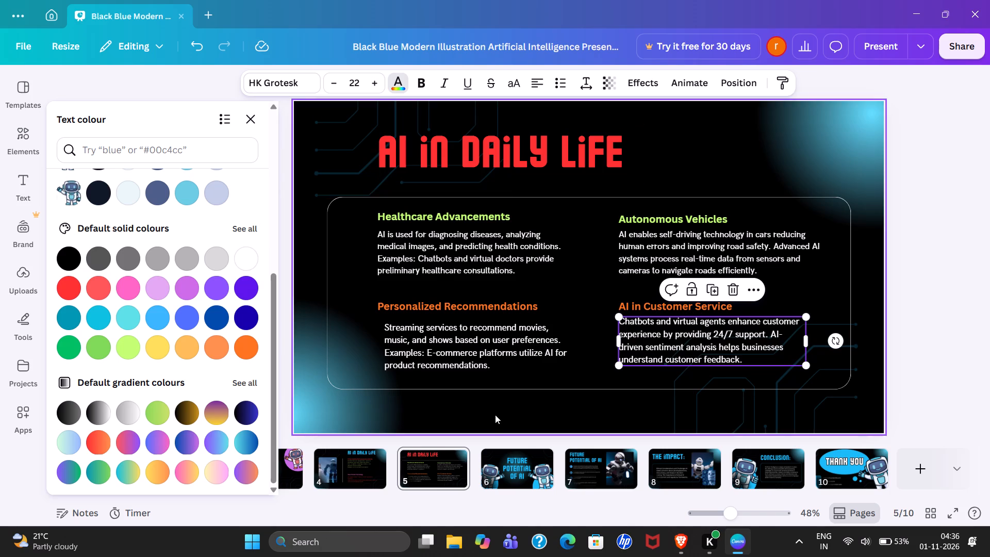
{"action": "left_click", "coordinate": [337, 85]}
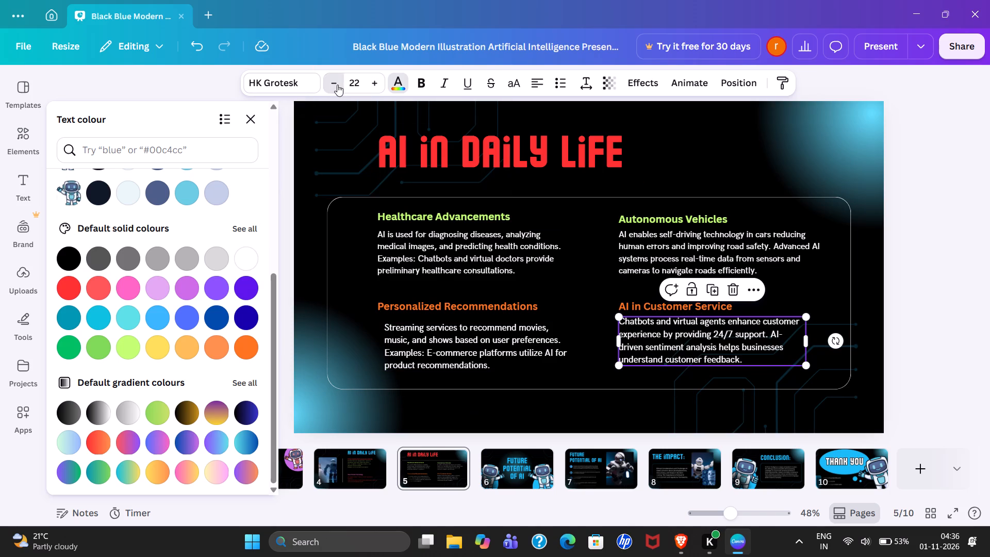
On page 6, shrink the Future Potential of AI title to font size 134 and place it centred near the slide's top edge.
{"action": "left_click", "coordinate": [515, 486]}
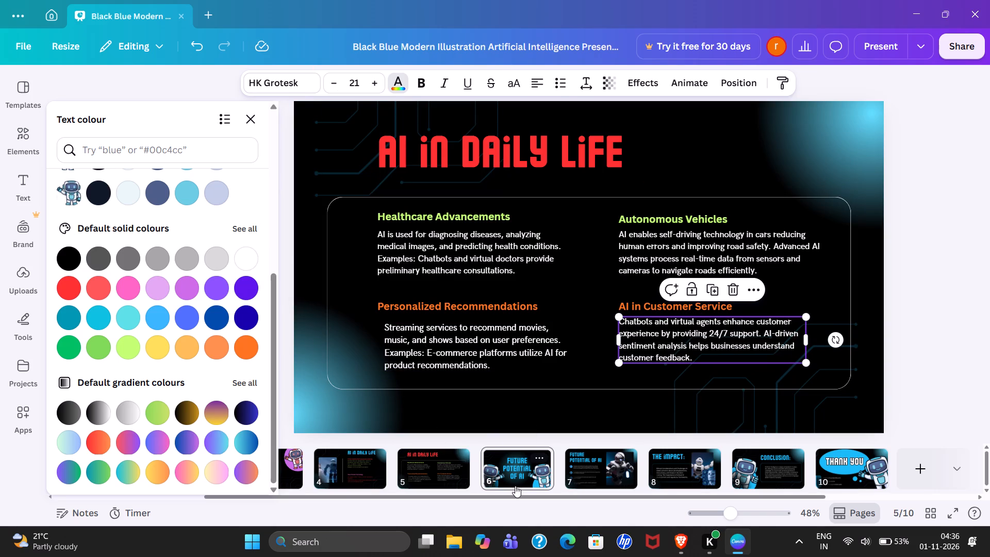
{"action": "left_click_drag", "start_coordinate": [509, 290], "coordinate": [507, 263]}
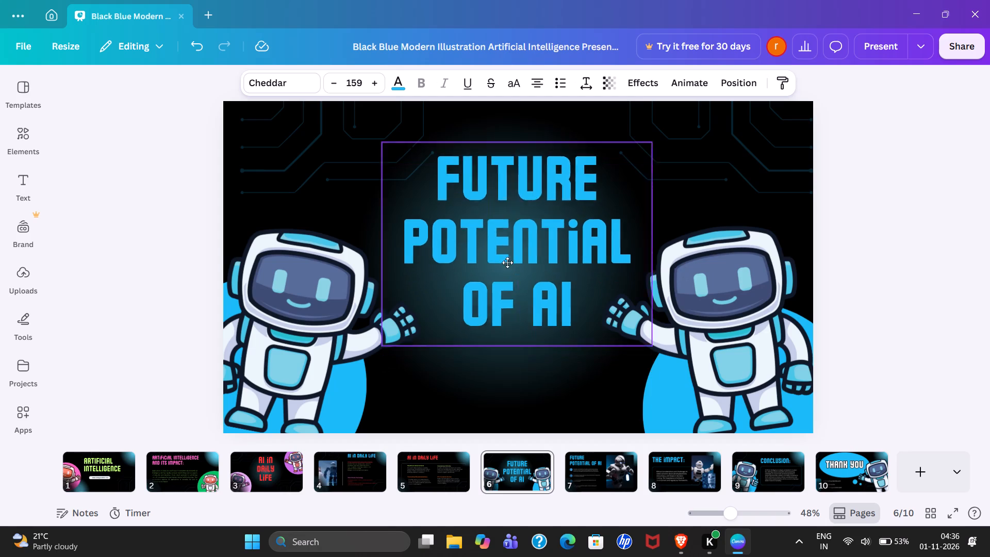
{"action": "left_click_drag", "start_coordinate": [507, 263], "coordinate": [495, 232]}
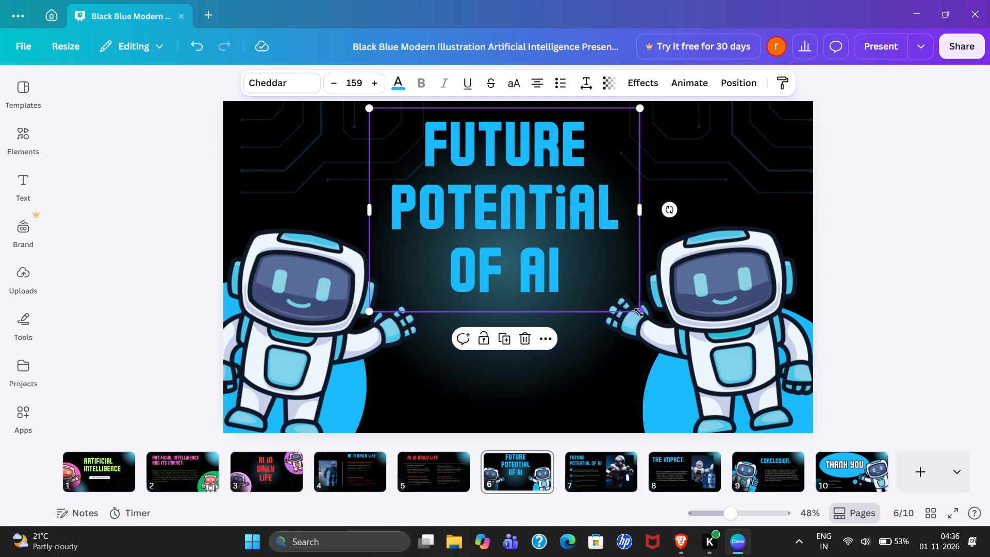
{"action": "left_click_drag", "start_coordinate": [639, 313], "coordinate": [598, 278]}
{"action": "left_click_drag", "start_coordinate": [484, 196], "coordinate": [507, 205]}
Recolour the Future Potential of AI title on page 6 to the default solid purple.
{"action": "left_click", "coordinate": [394, 87]}
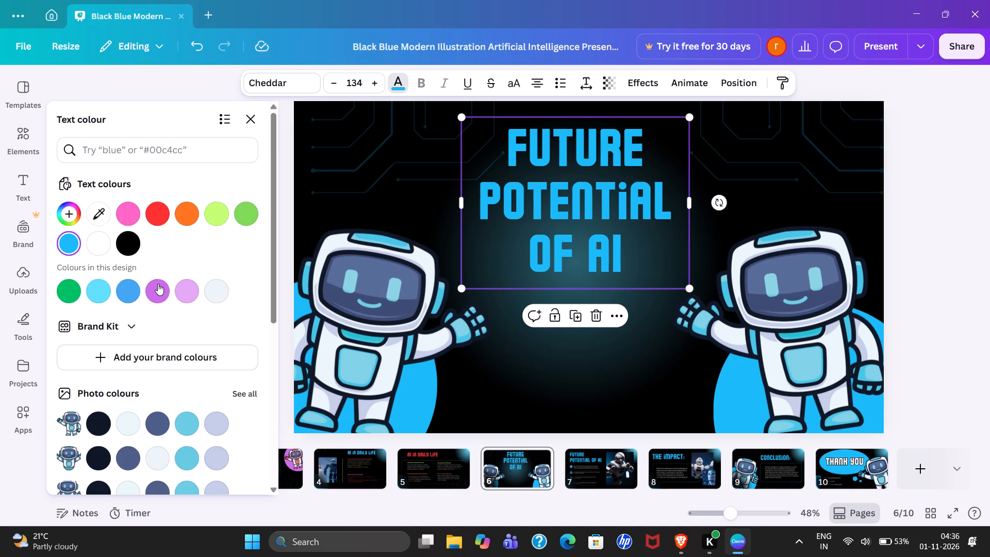
{"action": "scroll", "coordinate": [158, 284], "scroll_direction": "down", "scroll_amount": 3}
{"action": "left_click", "coordinate": [189, 347]}
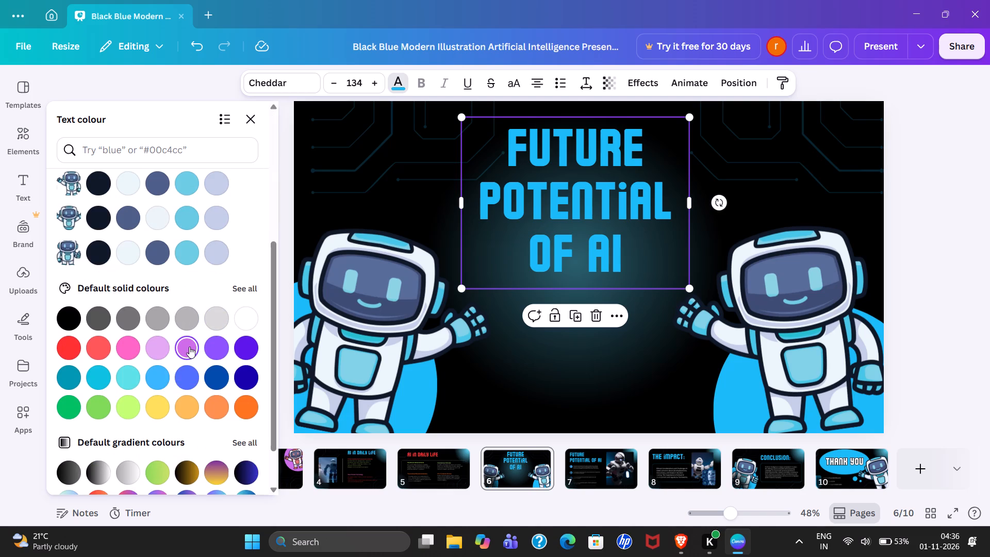
Shrink the left robot on page 6 and position it over its blue circle at the slide's lower-left corner.
{"action": "left_click", "coordinate": [368, 324]}
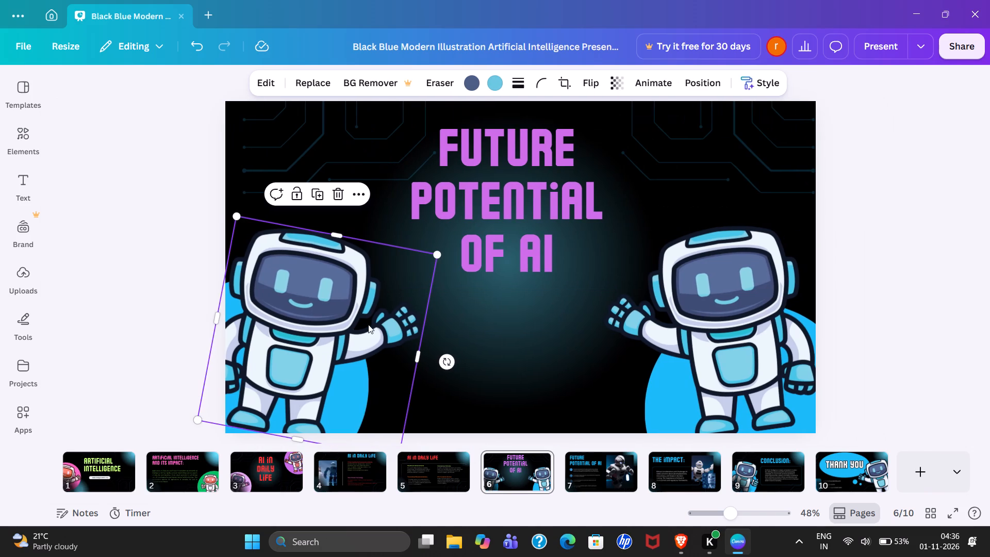
{"action": "left_click_drag", "start_coordinate": [437, 258], "coordinate": [416, 273]}
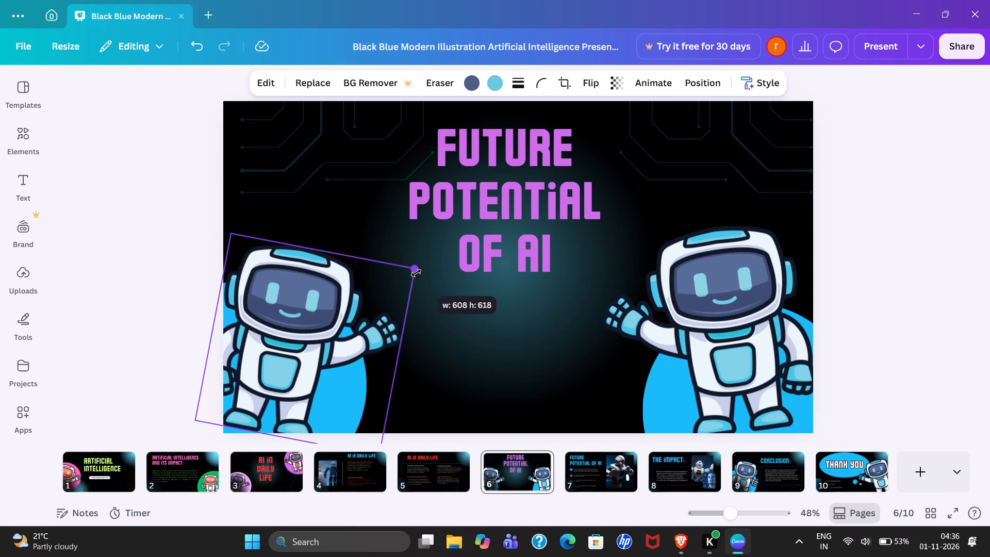
{"action": "left_click_drag", "start_coordinate": [416, 273], "coordinate": [393, 296]}
{"action": "left_click_drag", "start_coordinate": [301, 324], "coordinate": [329, 312]}
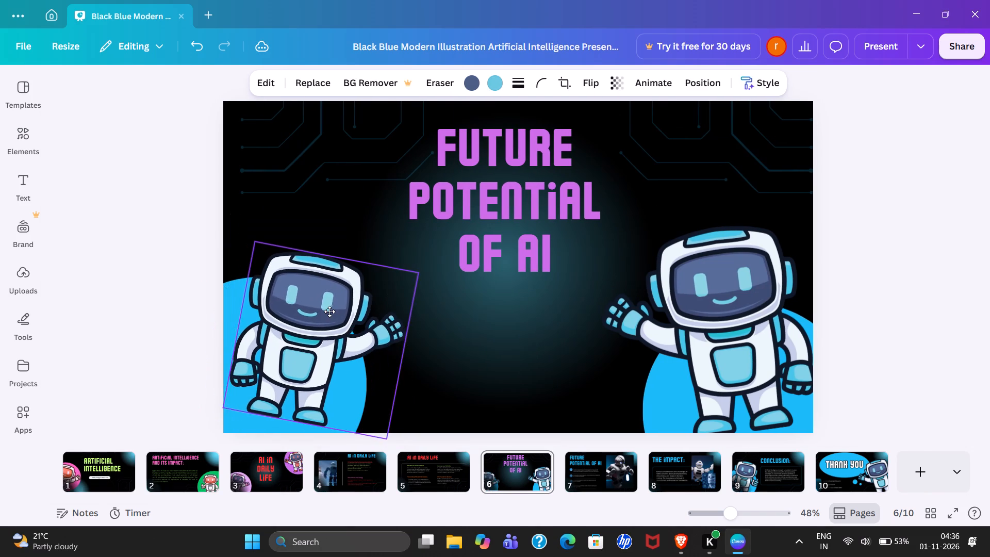
{"action": "left_click_drag", "start_coordinate": [329, 312], "coordinate": [305, 315]}
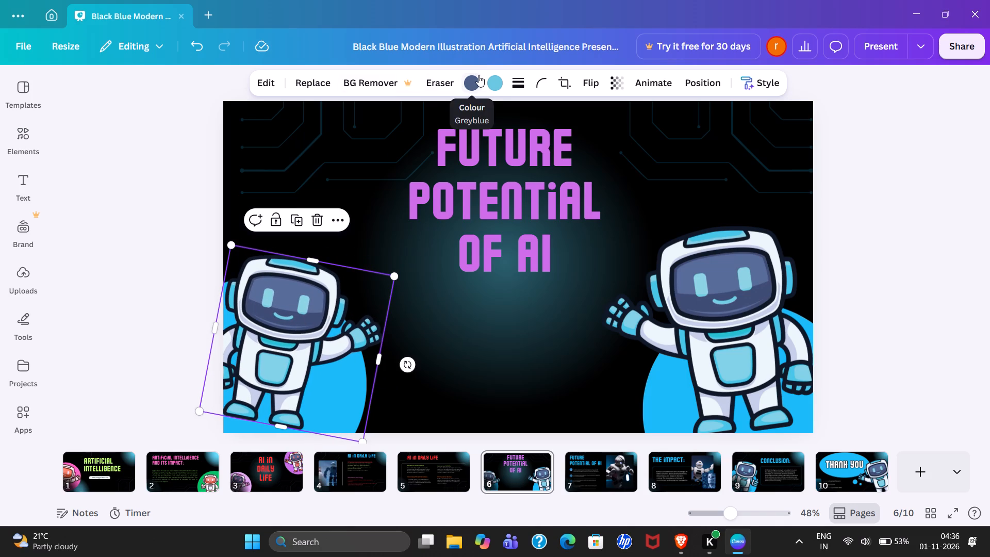
Change the left robot's greyblue colour to lime green.
{"action": "left_click", "coordinate": [478, 75]}
{"action": "left_click", "coordinate": [77, 245]}
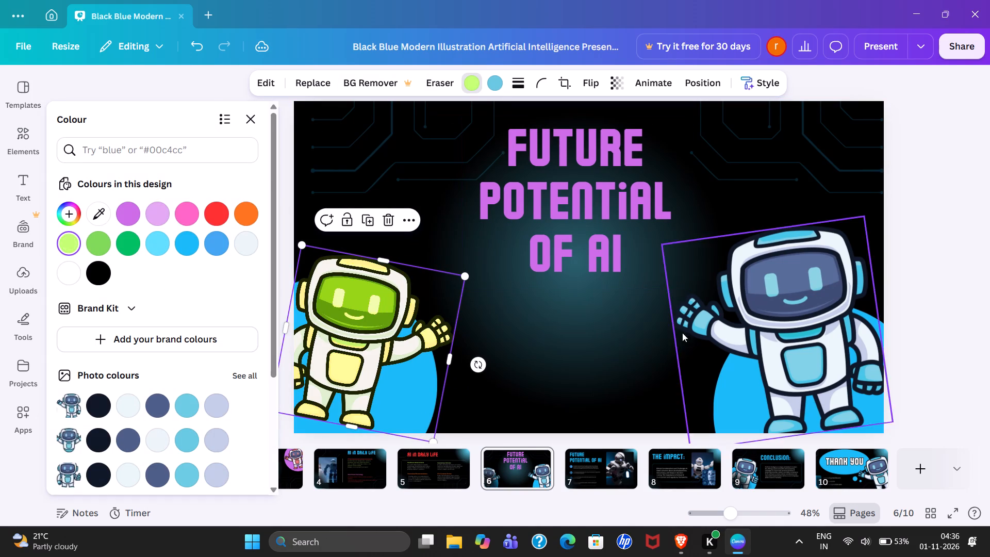
{"action": "left_click", "coordinate": [652, 348]}
Shrink the right robot on page 6 and shift it slightly inward over its blue circle.
{"action": "left_click", "coordinate": [813, 278]}
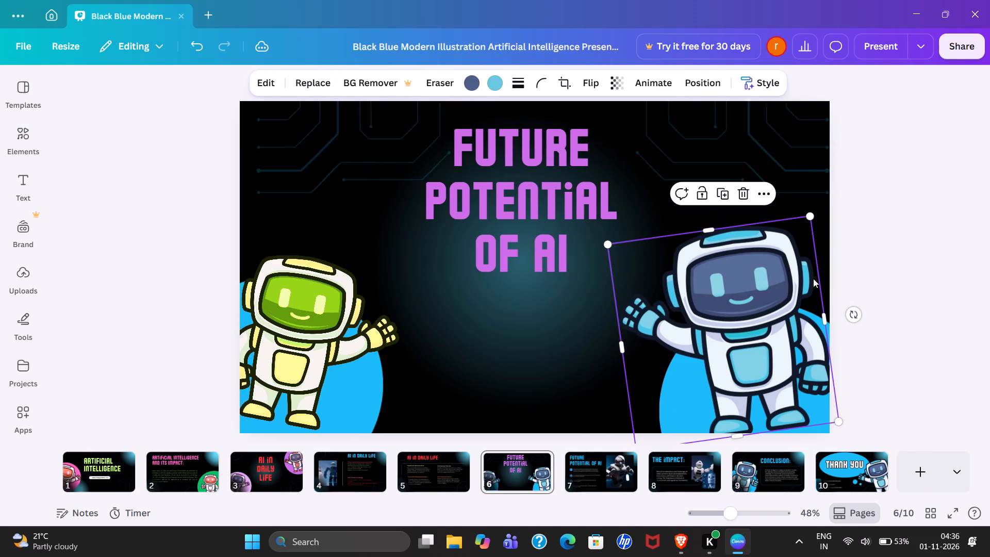
{"action": "left_click_drag", "start_coordinate": [592, 245], "coordinate": [606, 256]}
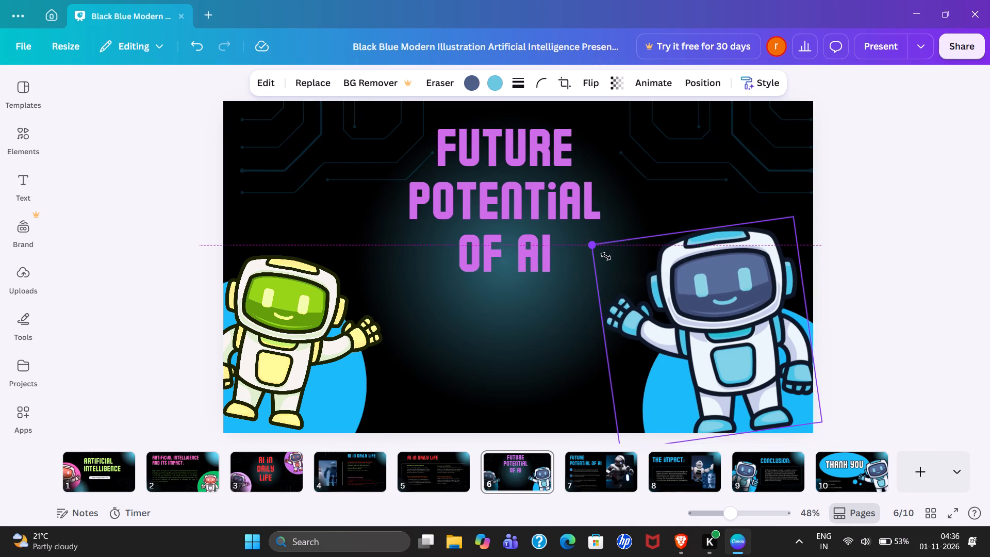
{"action": "left_click_drag", "start_coordinate": [606, 256], "coordinate": [640, 283]}
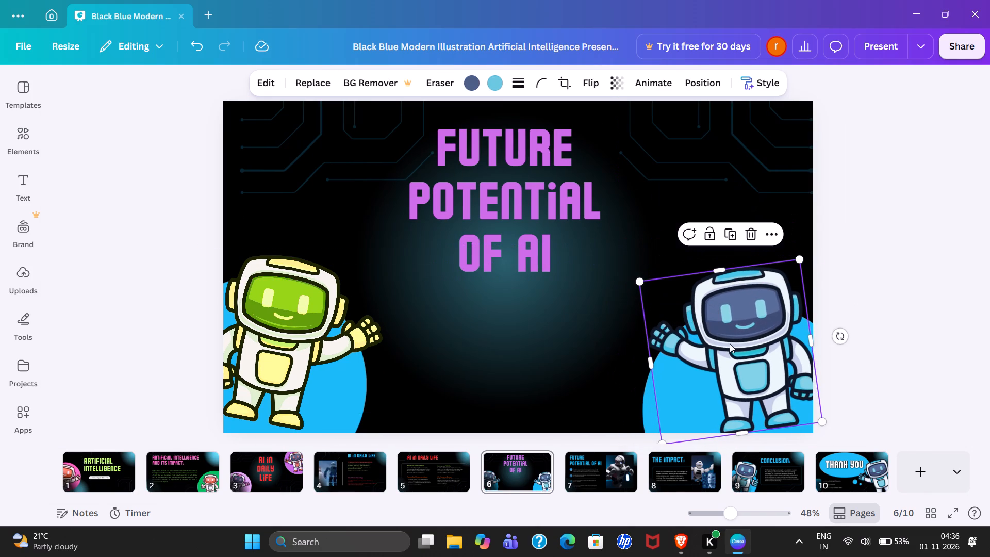
{"action": "left_click_drag", "start_coordinate": [730, 343], "coordinate": [707, 345]}
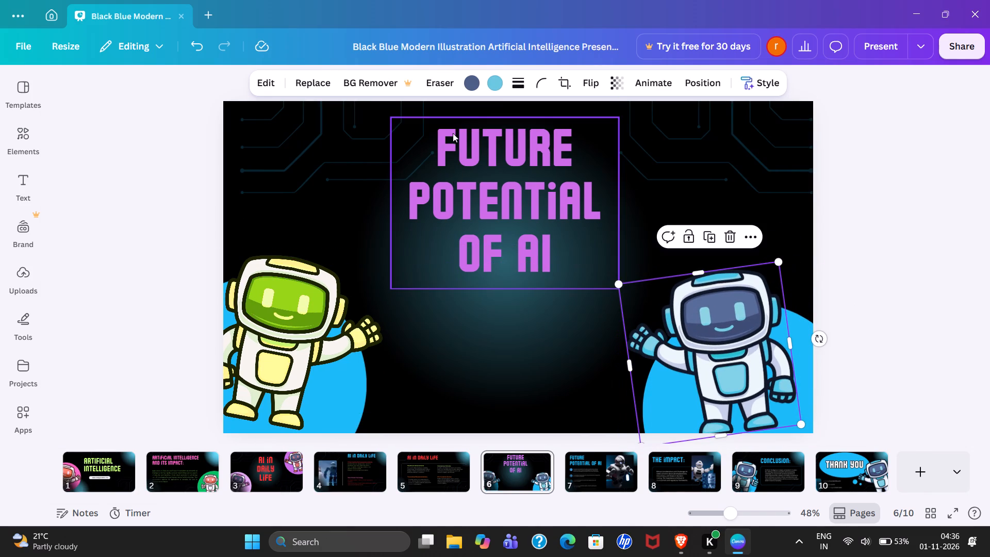
Recolour the right robot's greyblue to lime green, trying grass green #7ed957 and green #00bf63 along the way.
{"action": "left_click", "coordinate": [470, 89]}
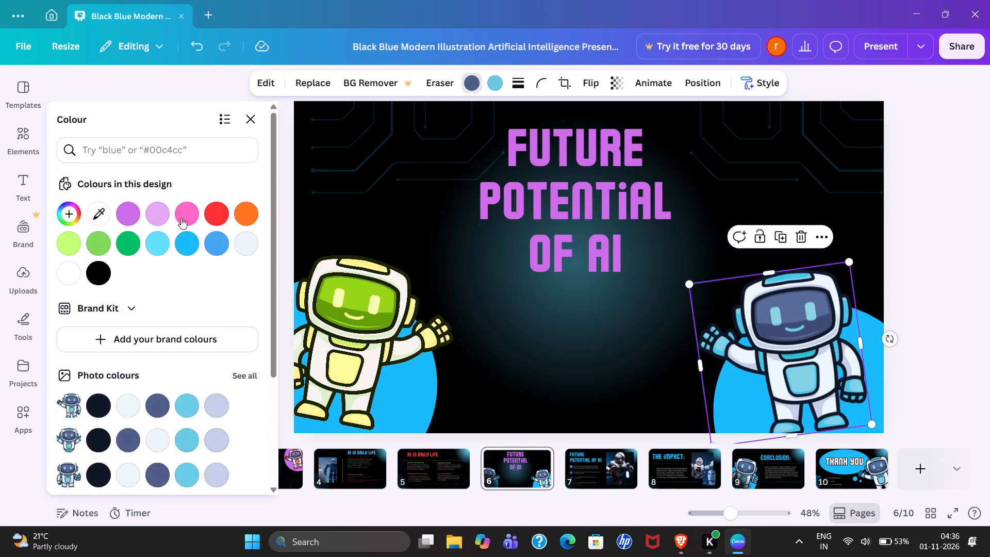
{"action": "left_click", "coordinate": [97, 240]}
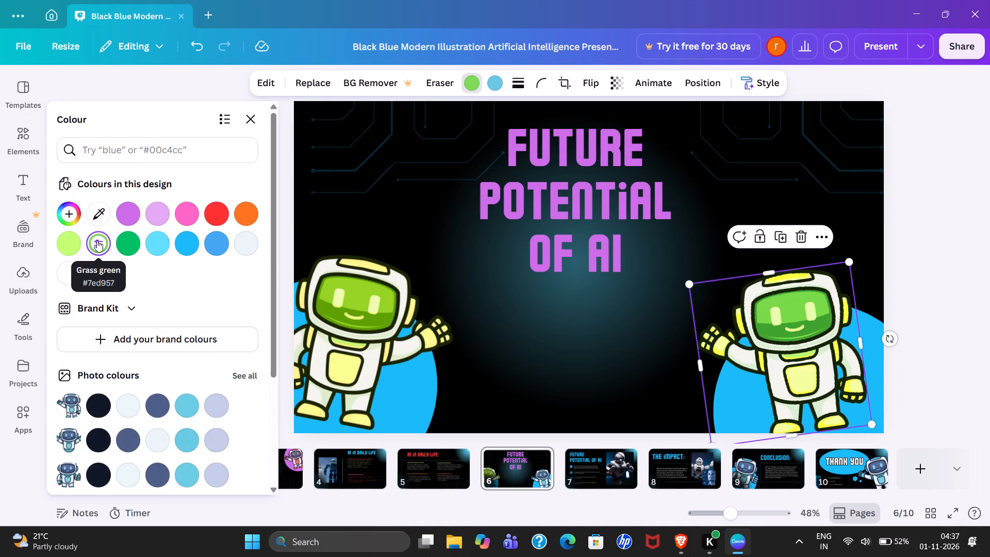
{"action": "left_click", "coordinate": [63, 240]}
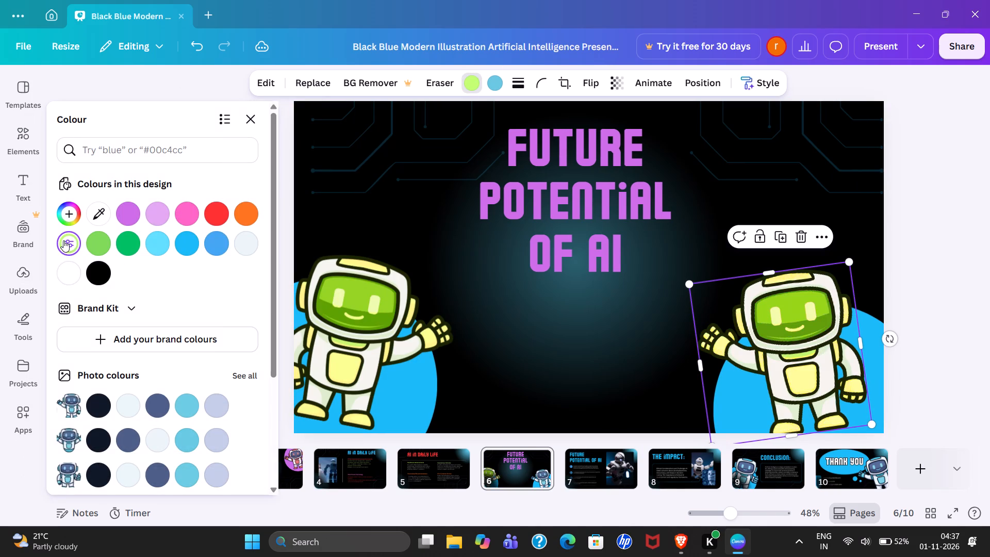
{"action": "left_click", "coordinate": [136, 242]}
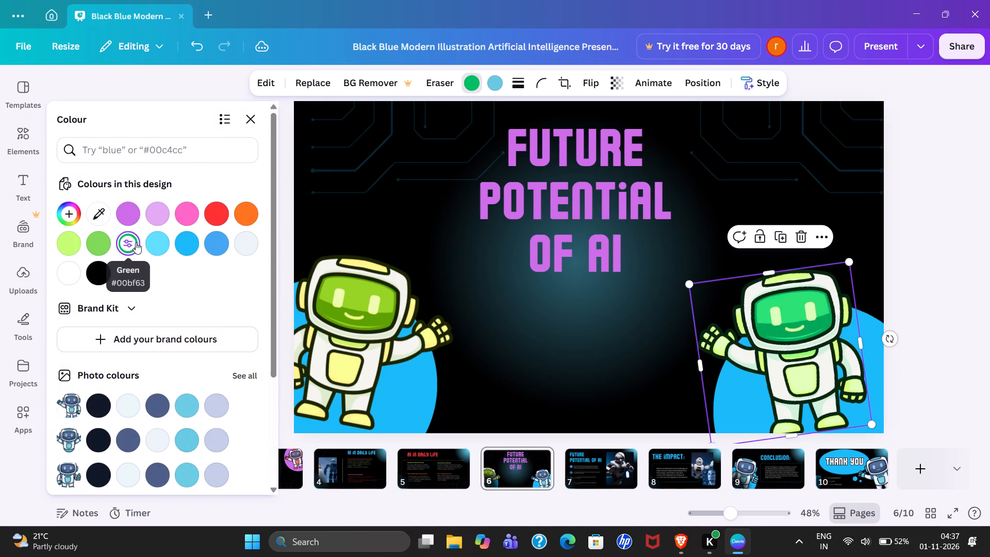
{"action": "left_click", "coordinate": [73, 238]}
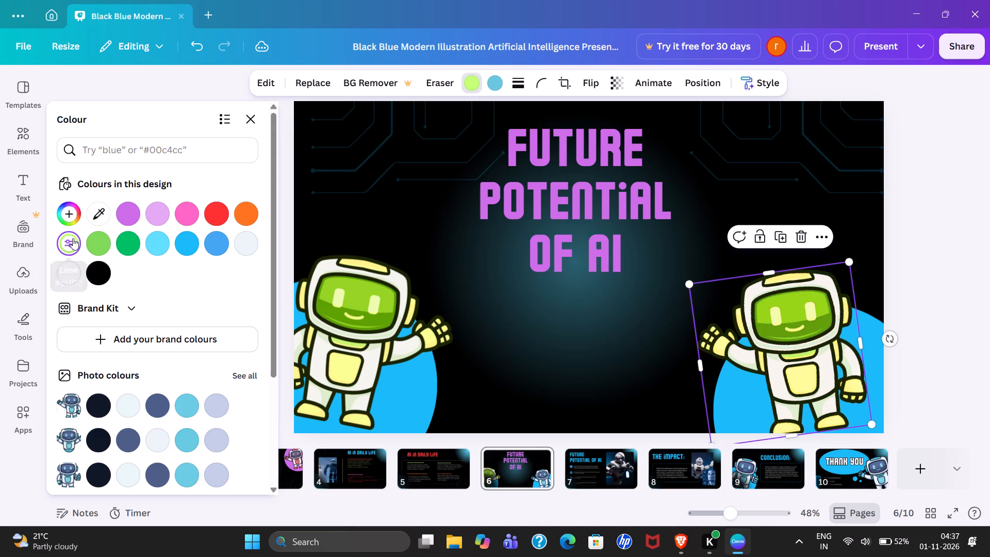
{"action": "left_click", "coordinate": [539, 331]}
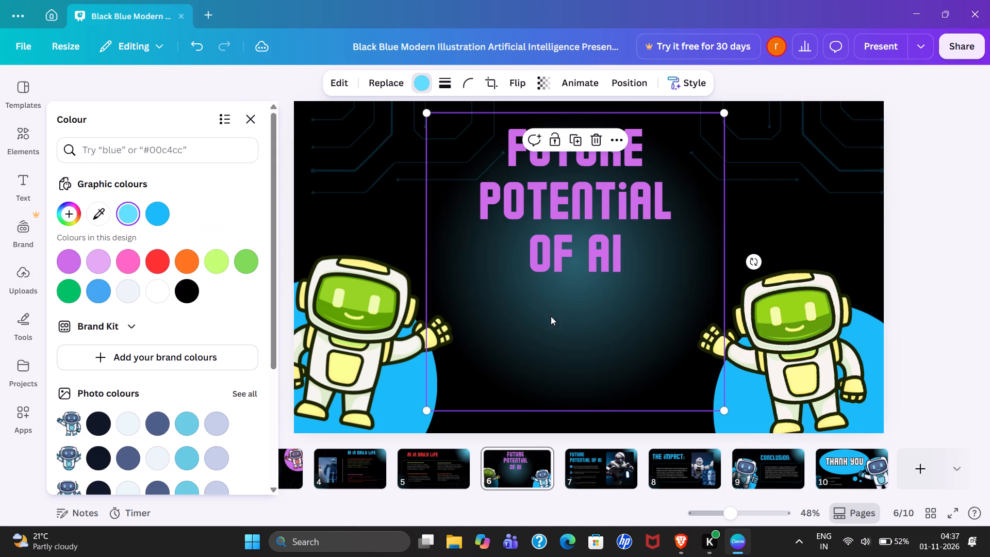
Recolour the two blue circles behind the robots on page 6 orange.
{"action": "left_click", "coordinate": [401, 385]}
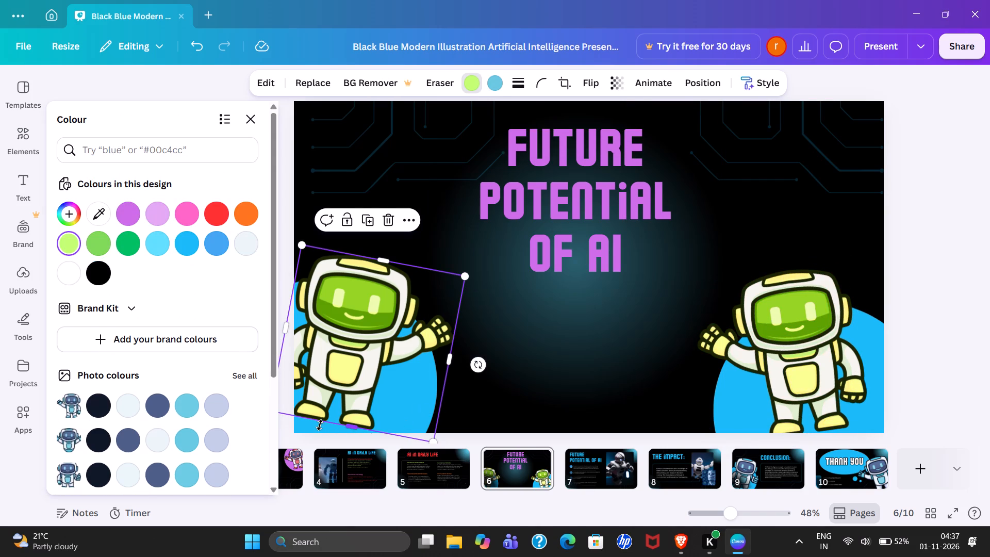
{"action": "left_click", "coordinate": [306, 430]}
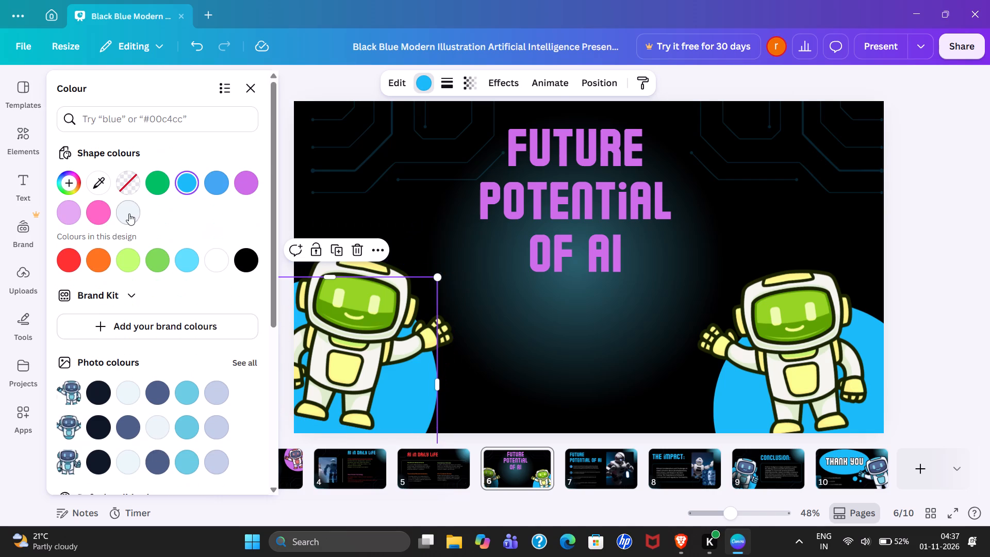
{"action": "left_click_drag", "start_coordinate": [90, 271], "coordinate": [93, 266]}
{"action": "left_click", "coordinate": [93, 266]}
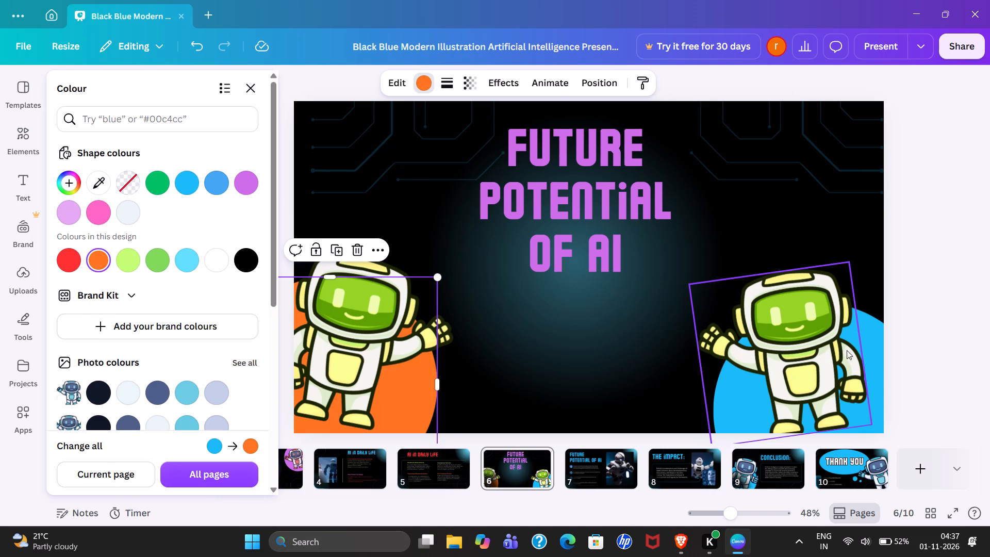
{"action": "left_click", "coordinate": [873, 346]}
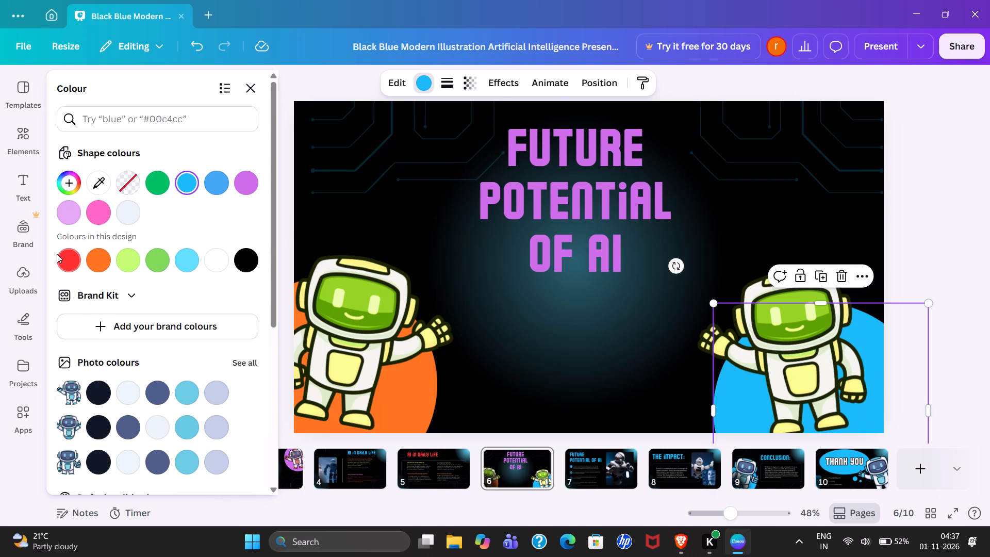
{"action": "left_click", "coordinate": [95, 260]}
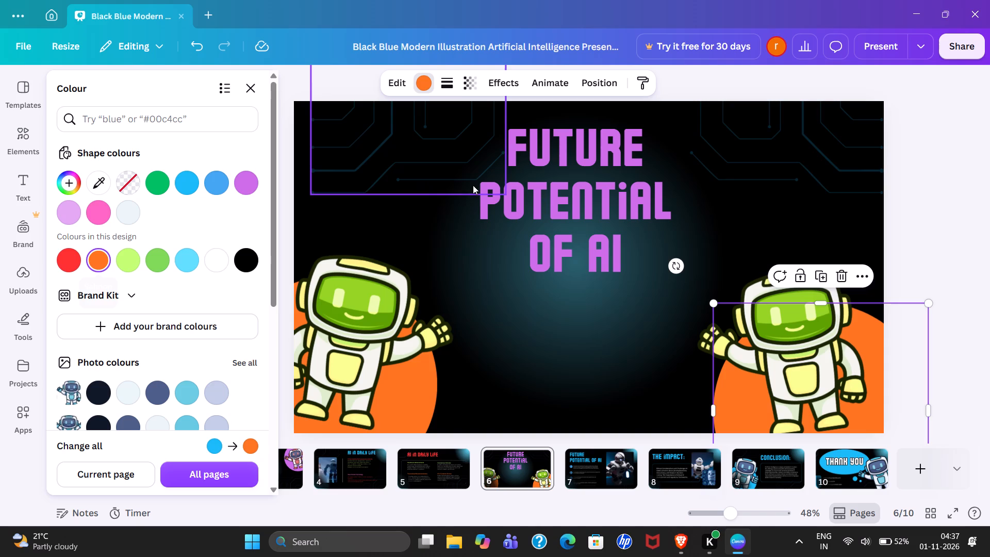
Enlarge the Future Potential of AI title to font size 160 and place it above and between the two robots.
{"action": "left_click", "coordinate": [603, 185]}
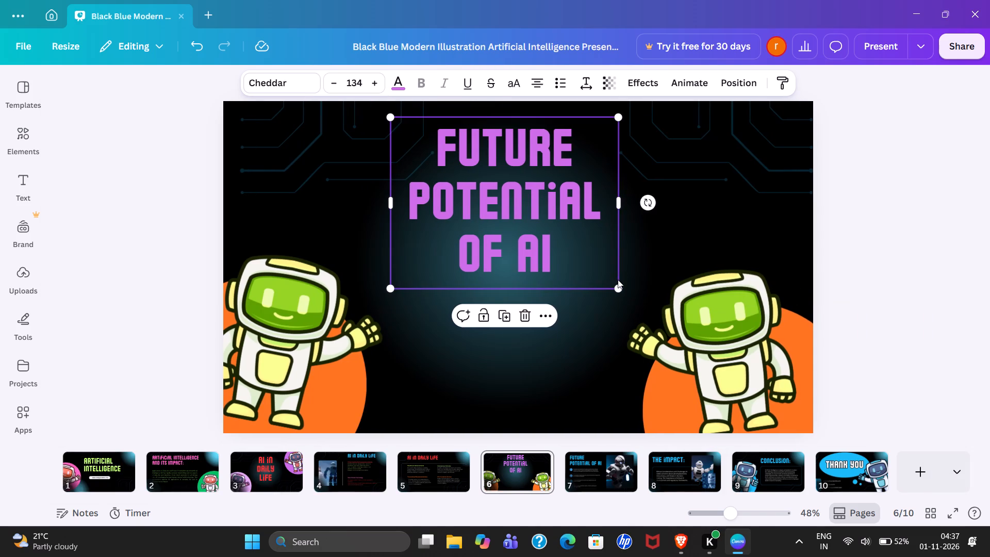
{"action": "left_click_drag", "start_coordinate": [619, 285], "coordinate": [647, 317]}
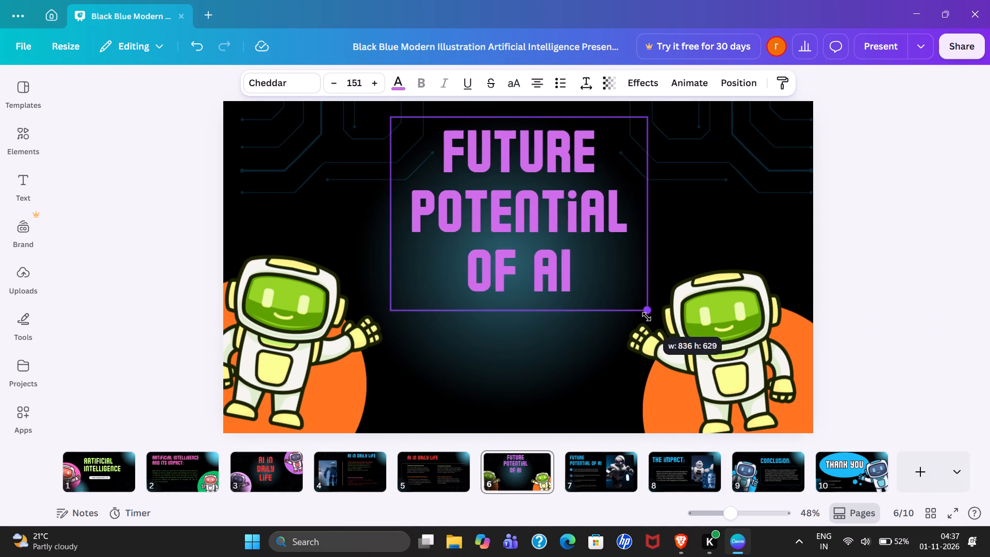
{"action": "left_click_drag", "start_coordinate": [647, 317], "coordinate": [659, 327]}
{"action": "left_click_drag", "start_coordinate": [540, 246], "coordinate": [496, 238]}
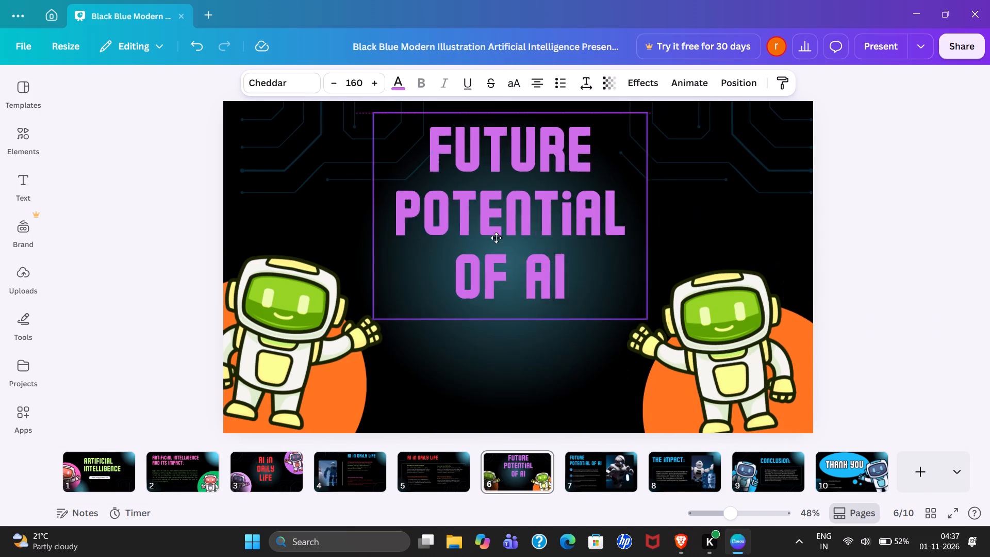
{"action": "left_click_drag", "start_coordinate": [496, 238], "coordinate": [512, 240]}
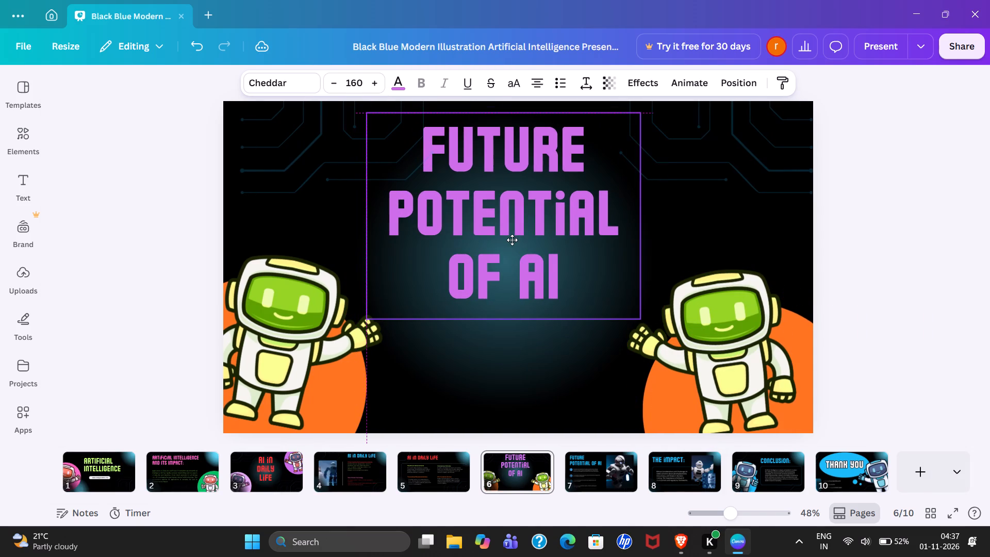
{"action": "left_click_drag", "start_coordinate": [512, 240], "coordinate": [521, 241]}
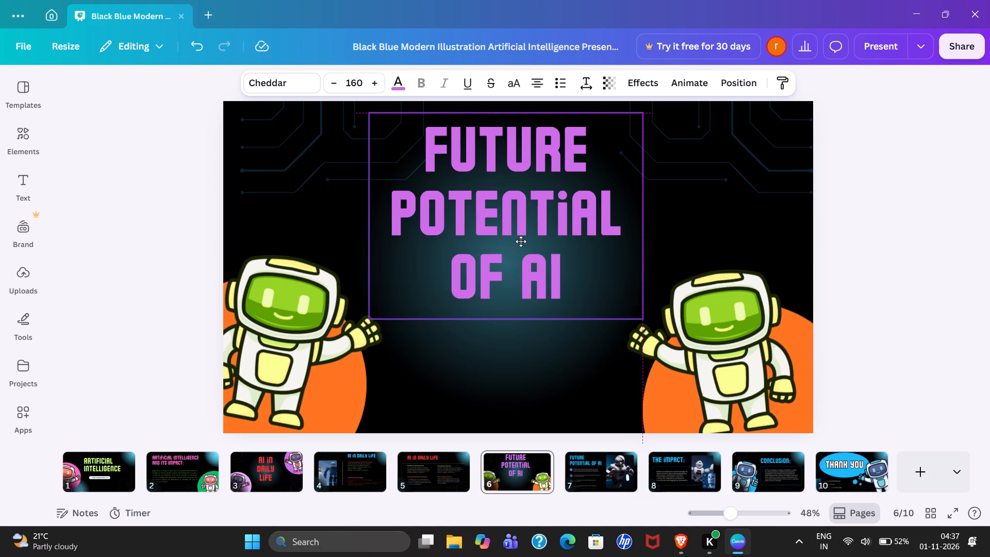
{"action": "left_click_drag", "start_coordinate": [521, 241], "coordinate": [519, 247]}
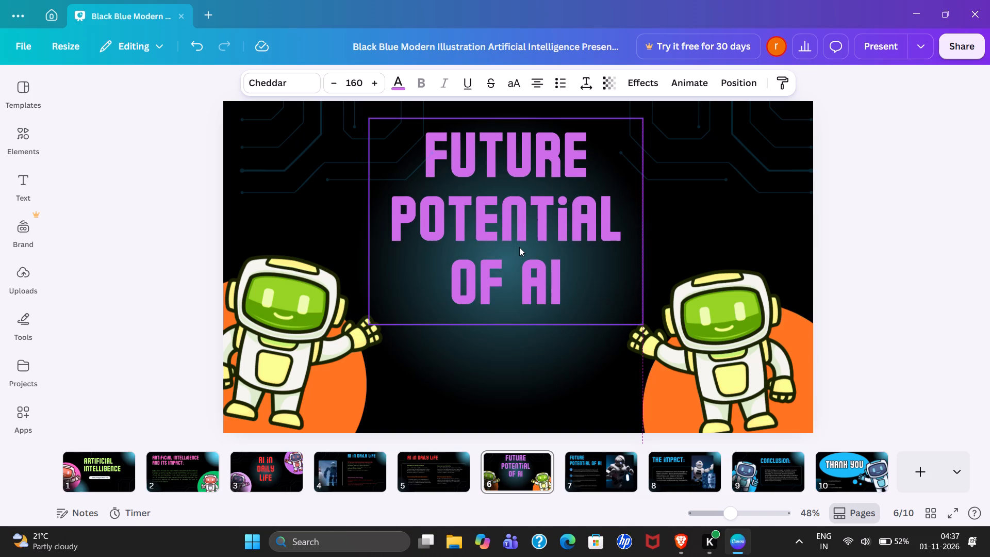
{"action": "left_click", "coordinate": [549, 378]}
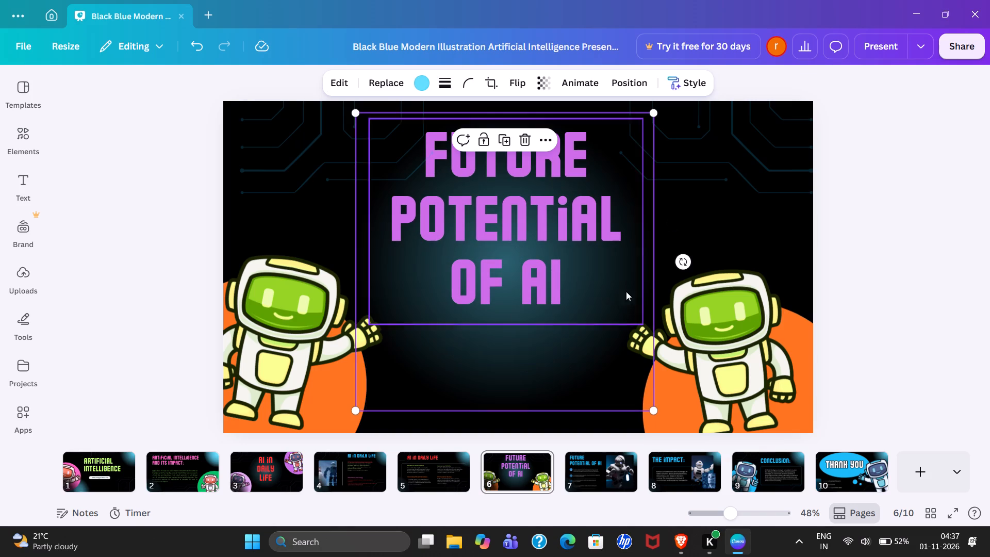
{"action": "left_click", "coordinate": [729, 224]}
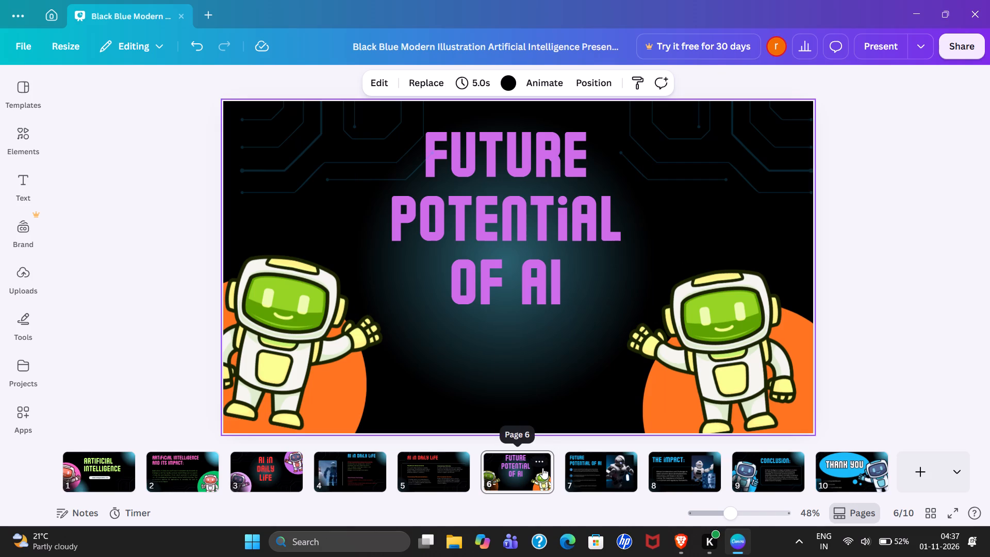
On page 7, delete the number 1 and its blue circle beside the Workplace Automation text.
{"action": "left_click", "coordinate": [542, 468]}
{"action": "left_click", "coordinate": [598, 469]}
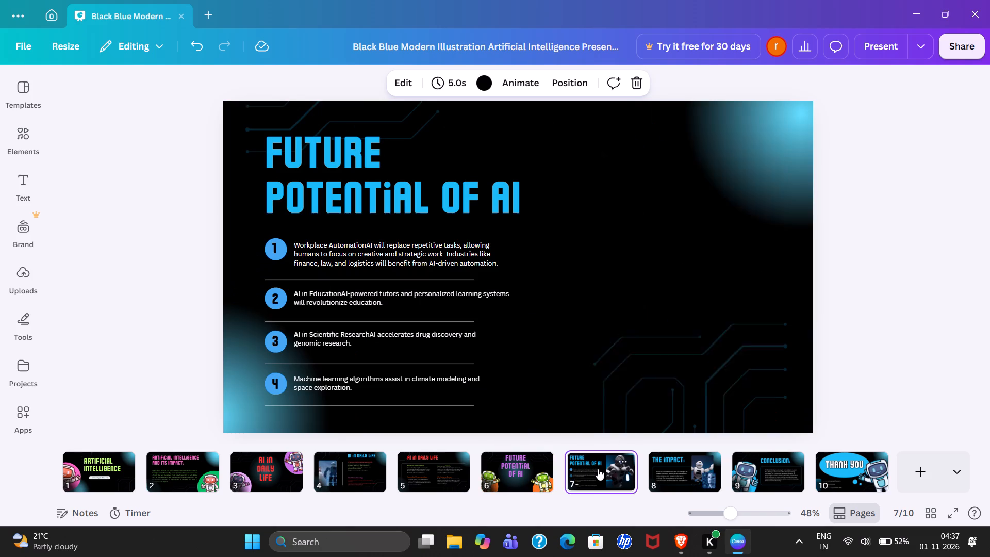
{"action": "left_click", "coordinate": [275, 248]}
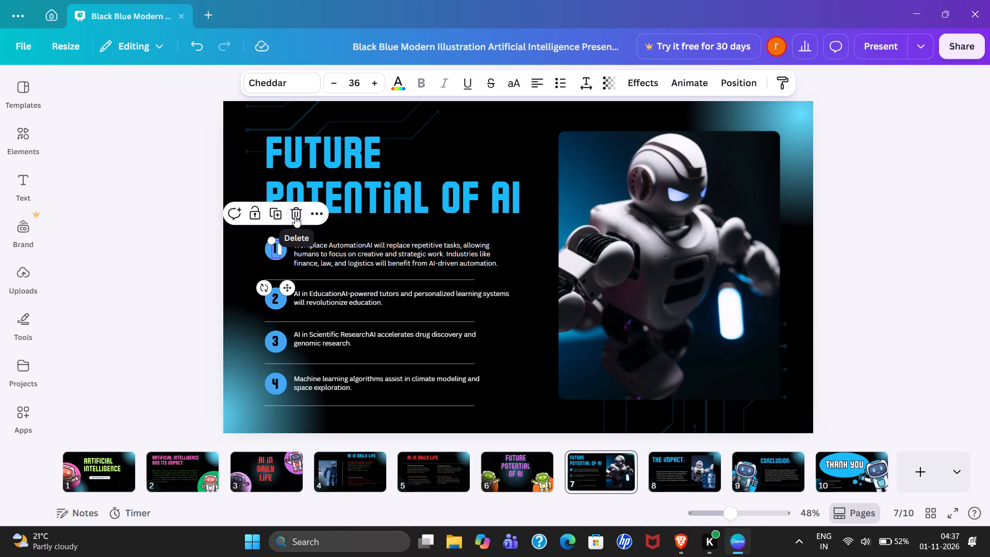
{"action": "left_click", "coordinate": [295, 216]}
{"action": "left_click", "coordinate": [274, 247]}
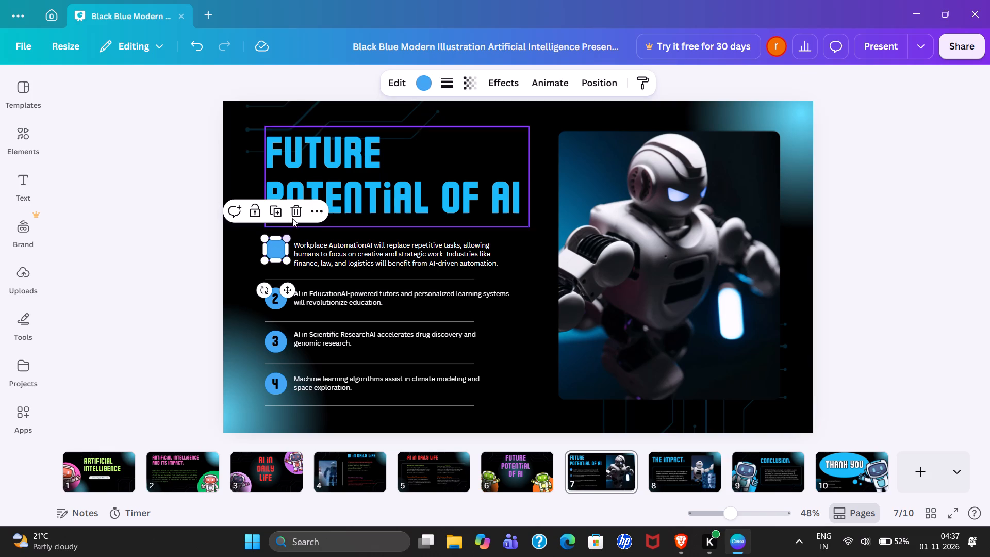
{"action": "left_click", "coordinate": [296, 207]}
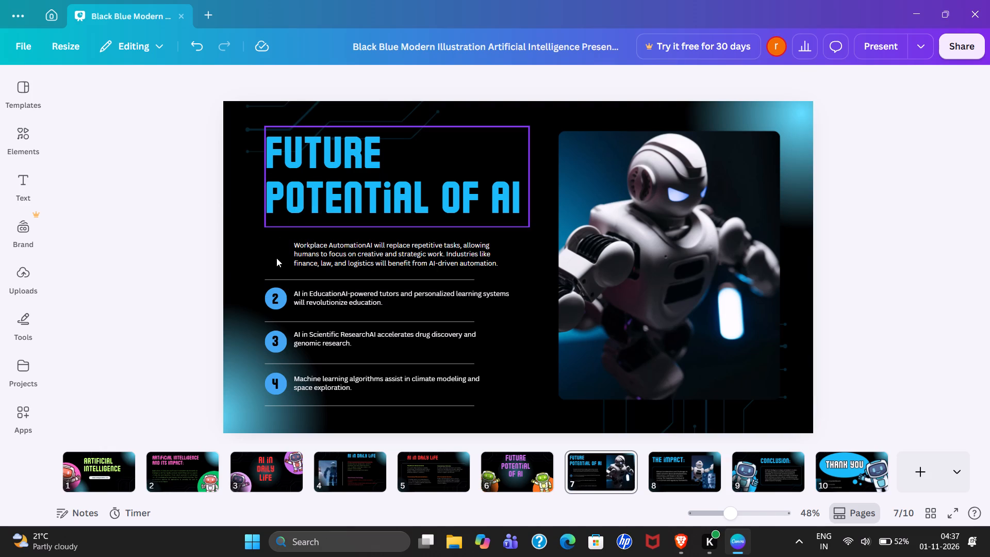
Delete the numbers 2, 3 and 4 and their blue circles beside the remaining list texts on page 7.
{"action": "left_click", "coordinate": [273, 293]}
{"action": "left_click", "coordinate": [298, 266]}
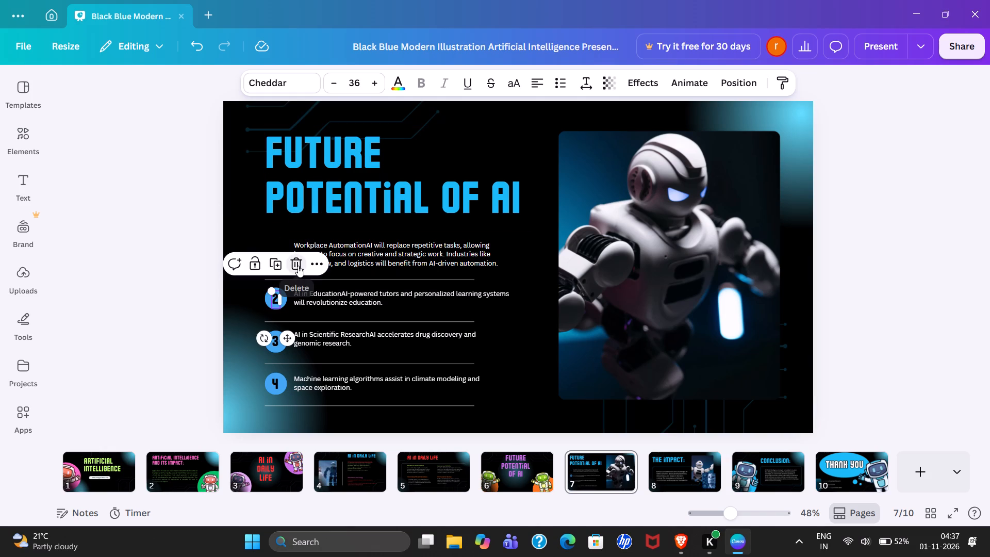
{"action": "left_click", "coordinate": [278, 297]}
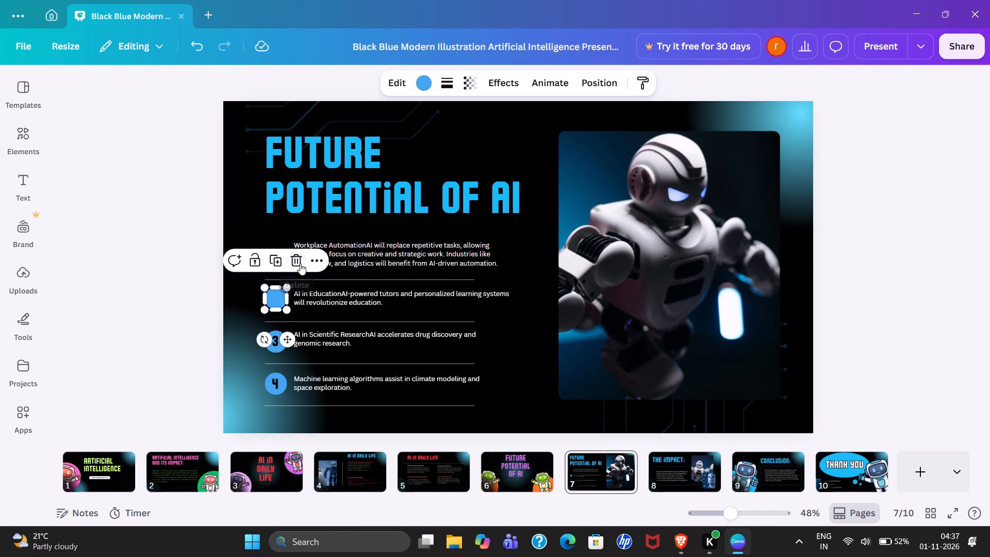
{"action": "left_click", "coordinate": [295, 261]}
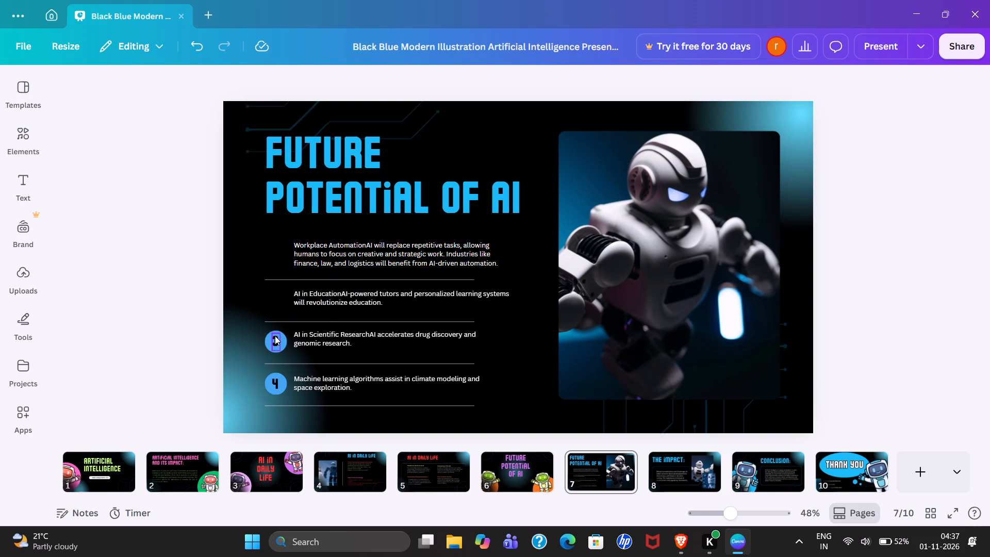
{"action": "left_click", "coordinate": [275, 336]}
{"action": "left_click", "coordinate": [299, 296]}
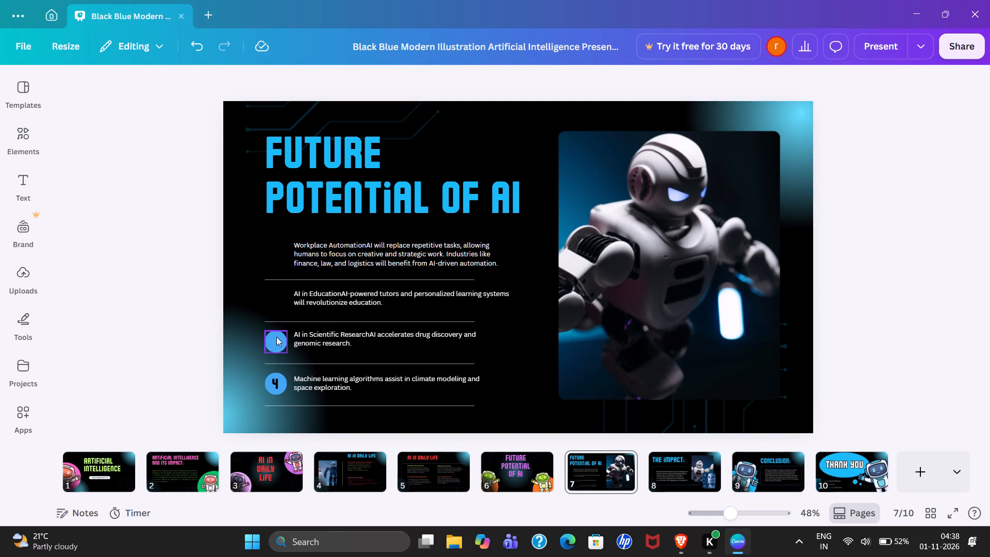
{"action": "left_click", "coordinate": [276, 337]}
{"action": "left_click", "coordinate": [293, 307]}
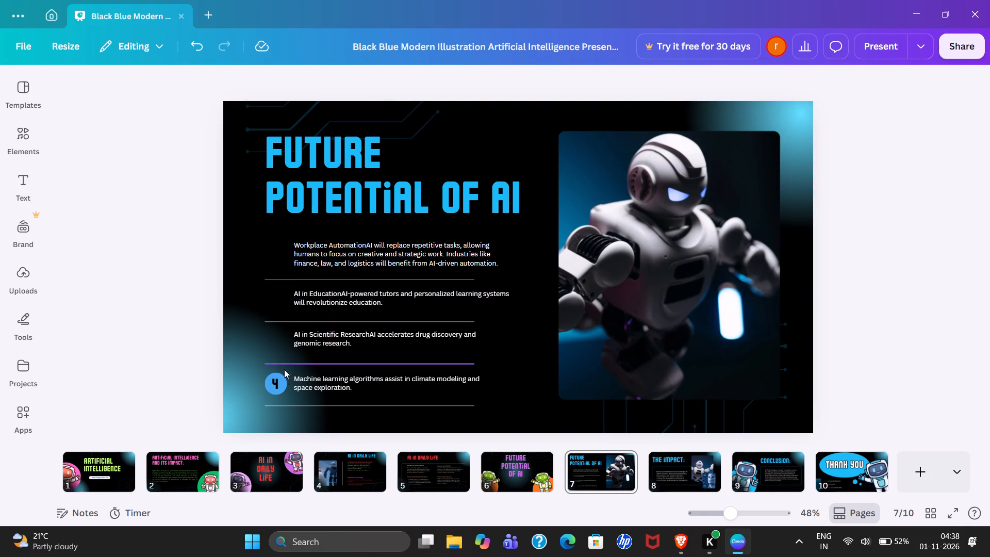
{"action": "left_click_drag", "start_coordinate": [284, 383], "coordinate": [266, 353]}
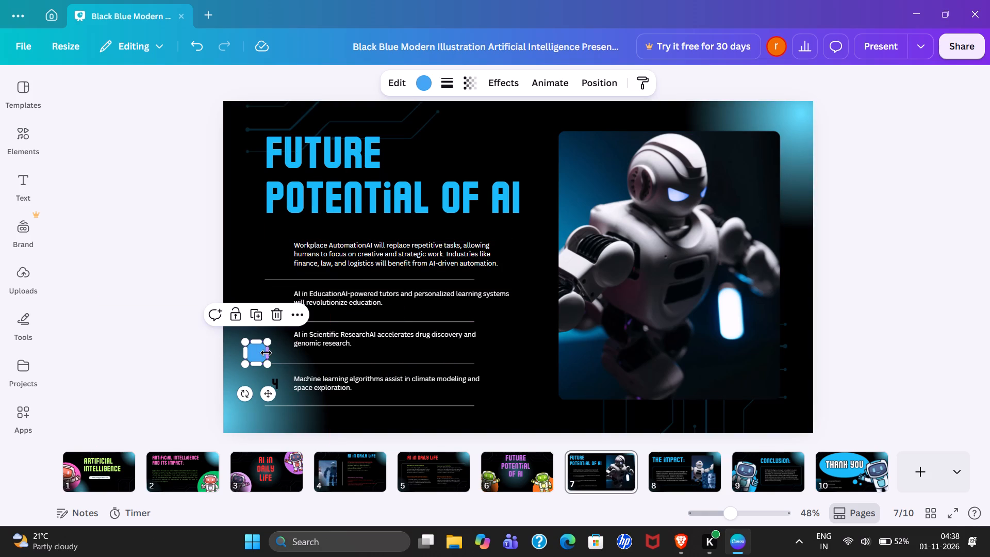
{"action": "left_click", "coordinate": [277, 316]}
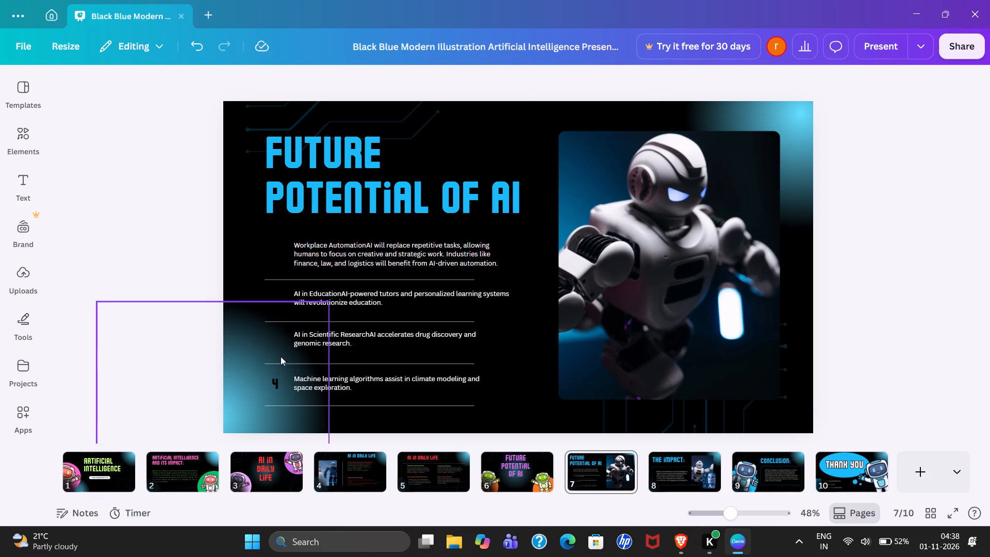
{"action": "left_click", "coordinate": [271, 382]}
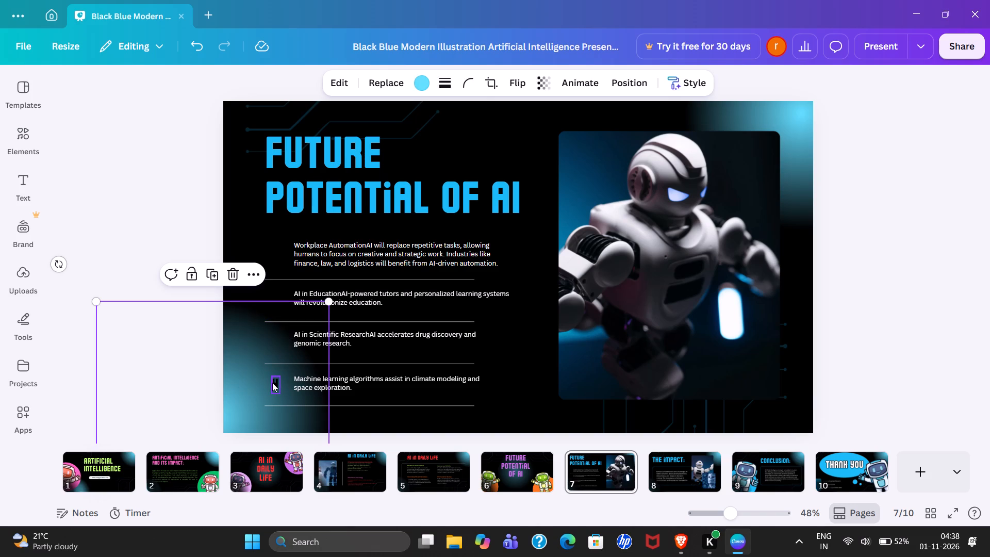
{"action": "left_click", "coordinate": [273, 384]}
{"action": "left_click", "coordinate": [294, 358]}
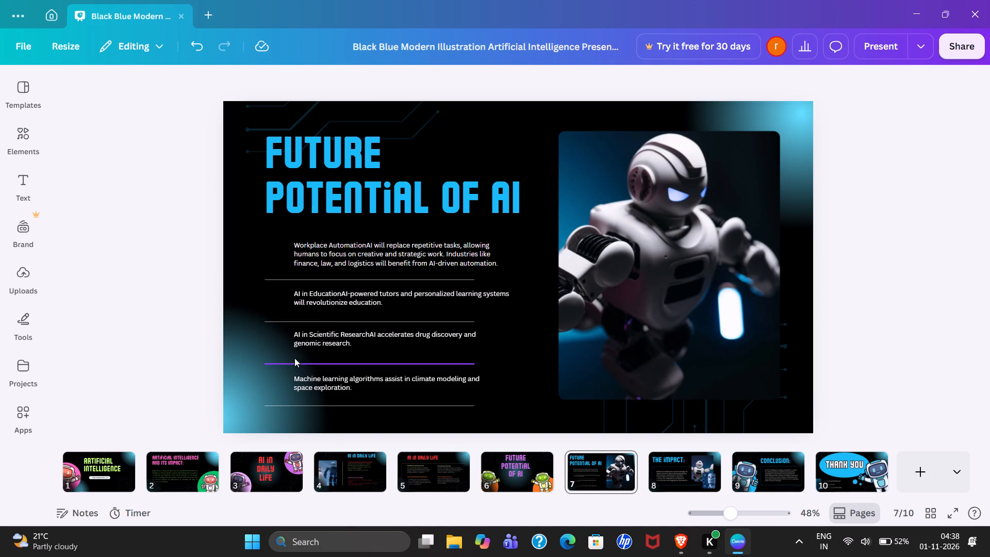
Move the Future Potential of AI title slightly up and to the left on page 7.
{"action": "left_click_drag", "start_coordinate": [362, 193], "coordinate": [364, 184]}
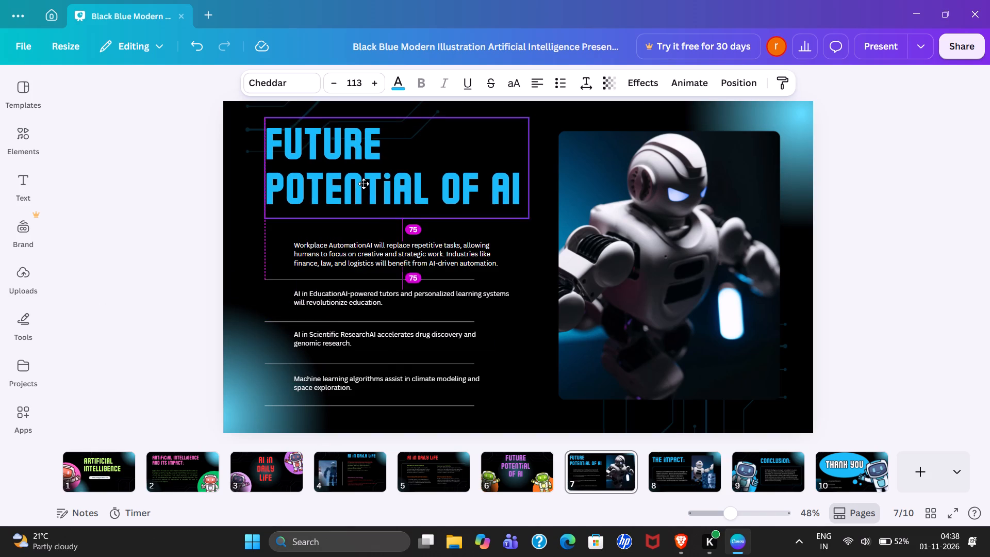
{"action": "left_click_drag", "start_coordinate": [364, 184], "coordinate": [356, 179]}
Make the robot photo on page 7 narrower and slightly taller, and place it closer to the slide's right edge.
{"action": "left_click", "coordinate": [590, 190]}
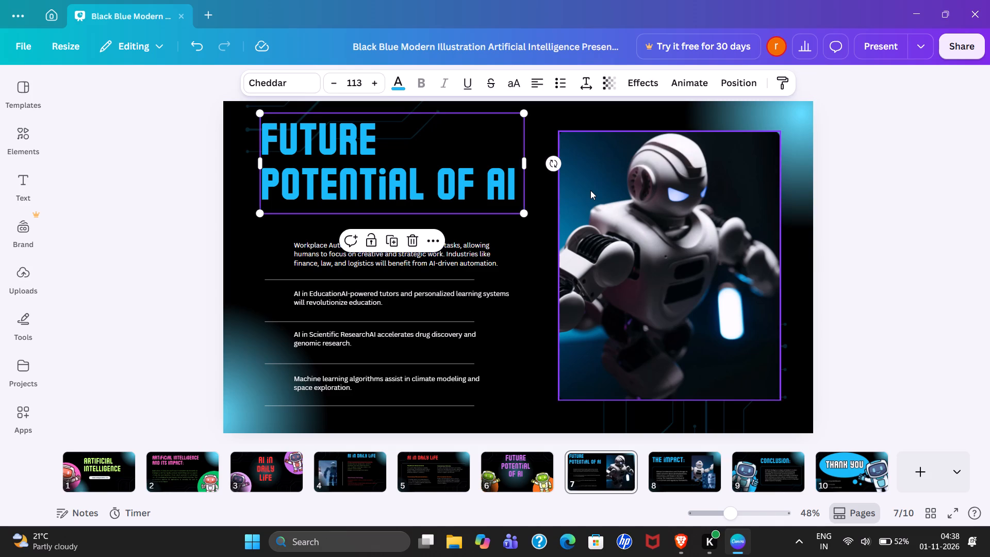
{"action": "left_click_drag", "start_coordinate": [558, 134], "coordinate": [564, 137]}
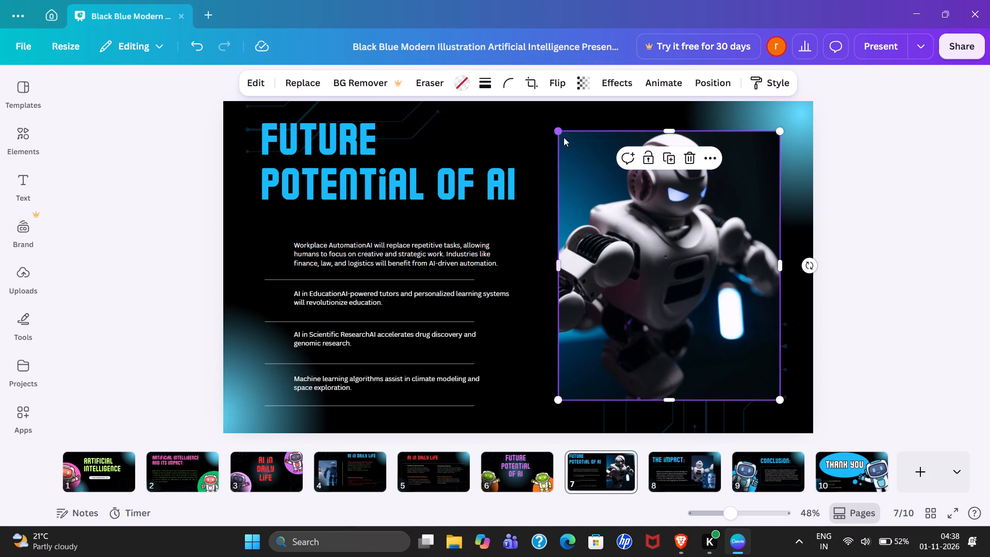
{"action": "left_click_drag", "start_coordinate": [564, 137], "coordinate": [619, 154]}
{"action": "left_click_drag", "start_coordinate": [593, 283], "coordinate": [624, 283]}
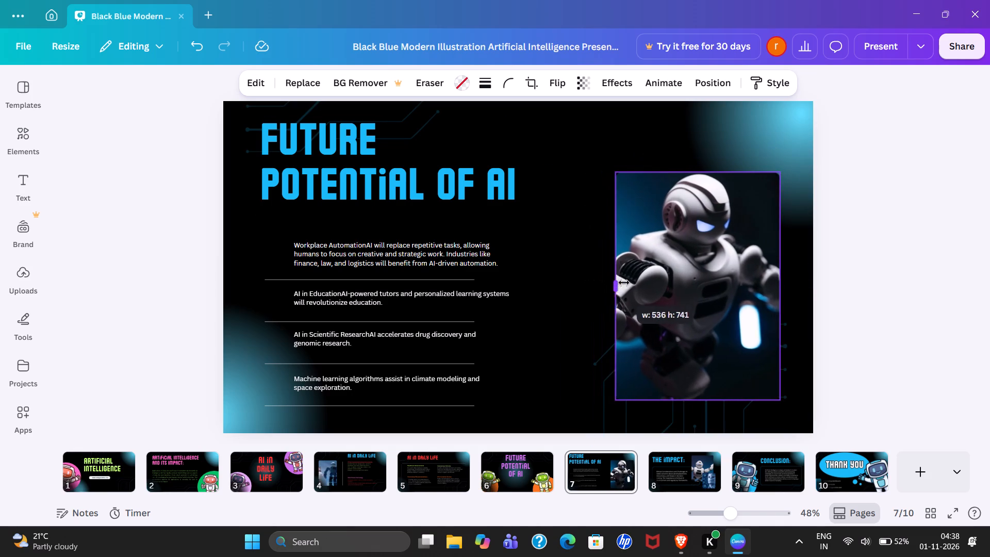
{"action": "left_click_drag", "start_coordinate": [624, 283], "coordinate": [628, 283]}
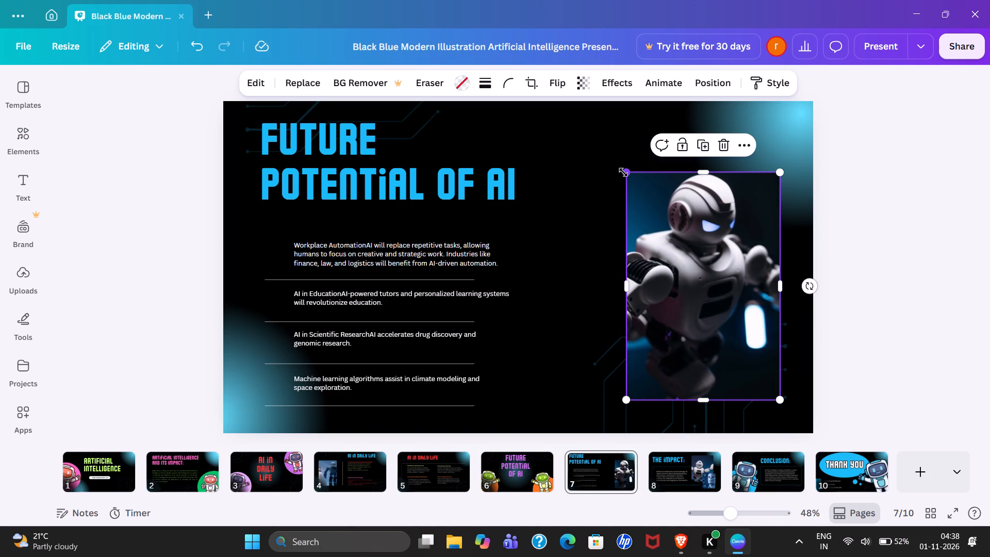
{"action": "left_click_drag", "start_coordinate": [623, 172], "coordinate": [581, 125]}
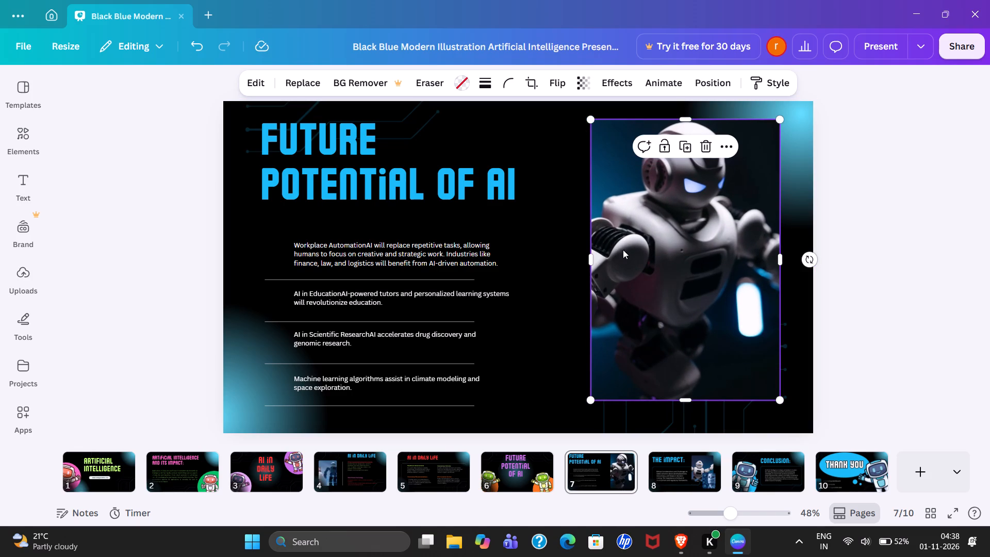
{"action": "left_click_drag", "start_coordinate": [784, 264], "coordinate": [770, 266]}
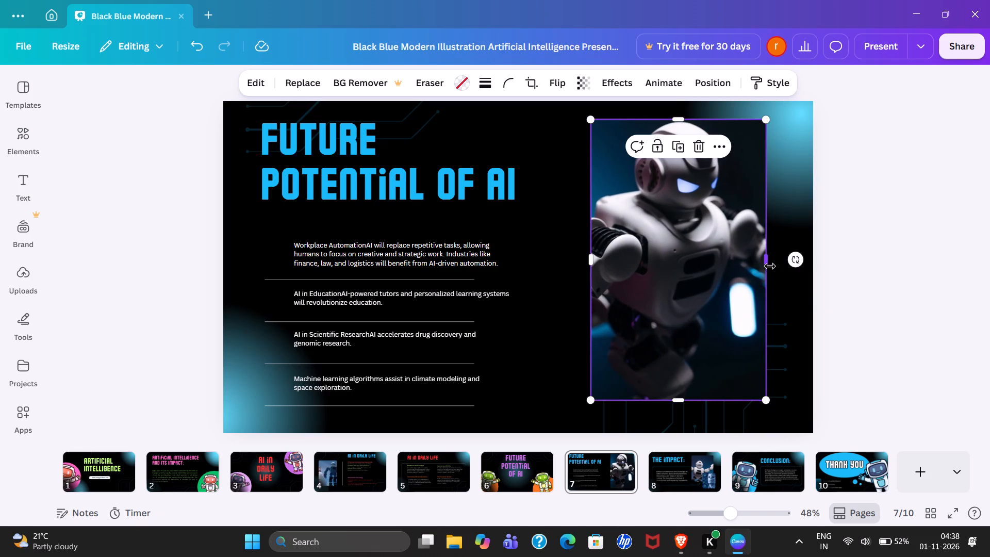
{"action": "left_click_drag", "start_coordinate": [664, 267], "coordinate": [690, 267]}
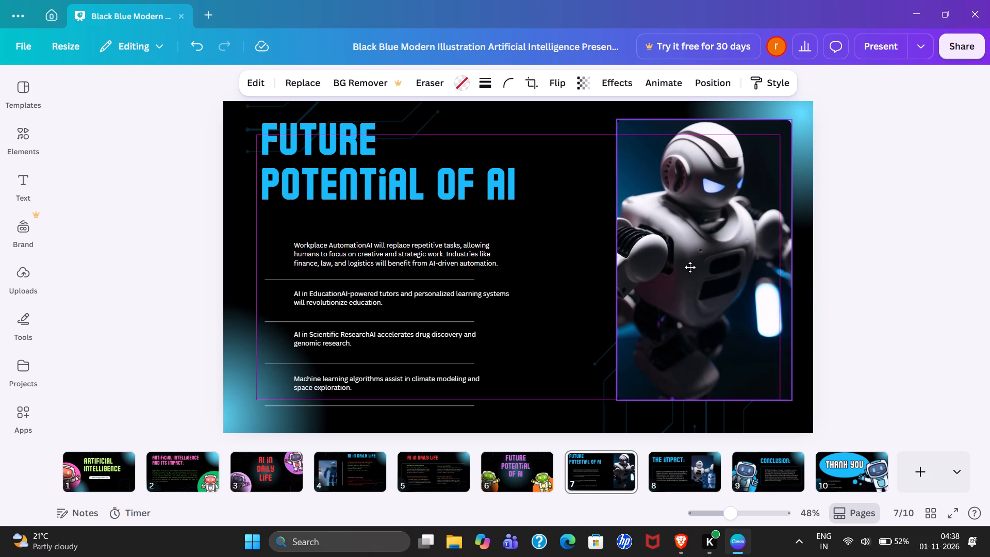
{"action": "left_click_drag", "start_coordinate": [690, 267], "coordinate": [690, 271]}
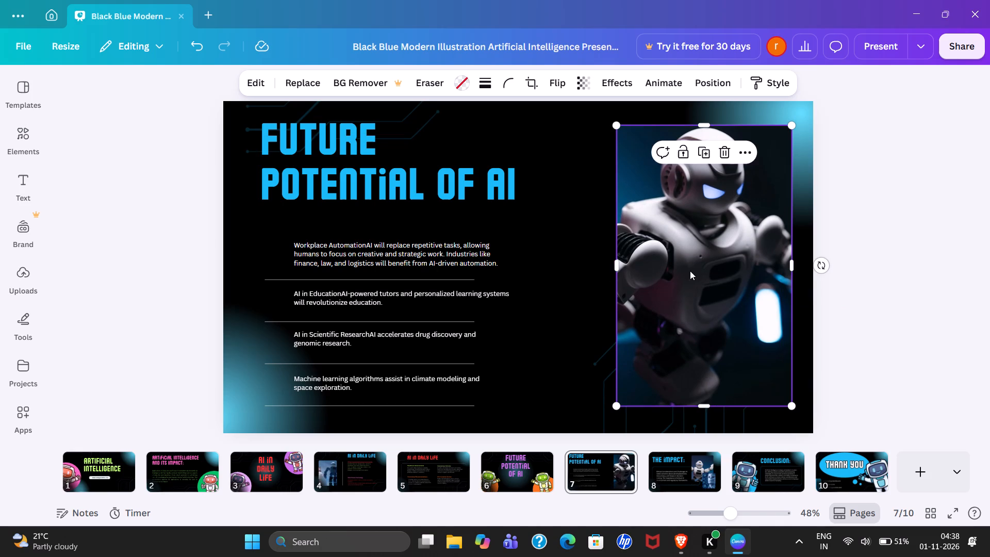
Move the page 7 title up, align it with the divider lines' left ends, and recolour it pink, trying magenta #cb6ce6 first.
{"action": "left_click", "coordinate": [377, 132]}
{"action": "left_click", "coordinate": [366, 138]}
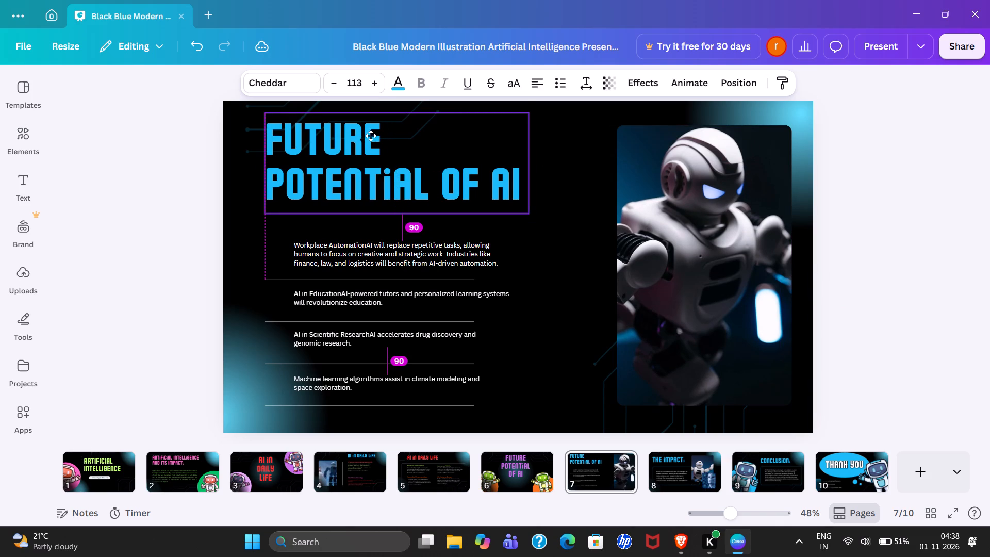
{"action": "left_click", "coordinate": [400, 81]}
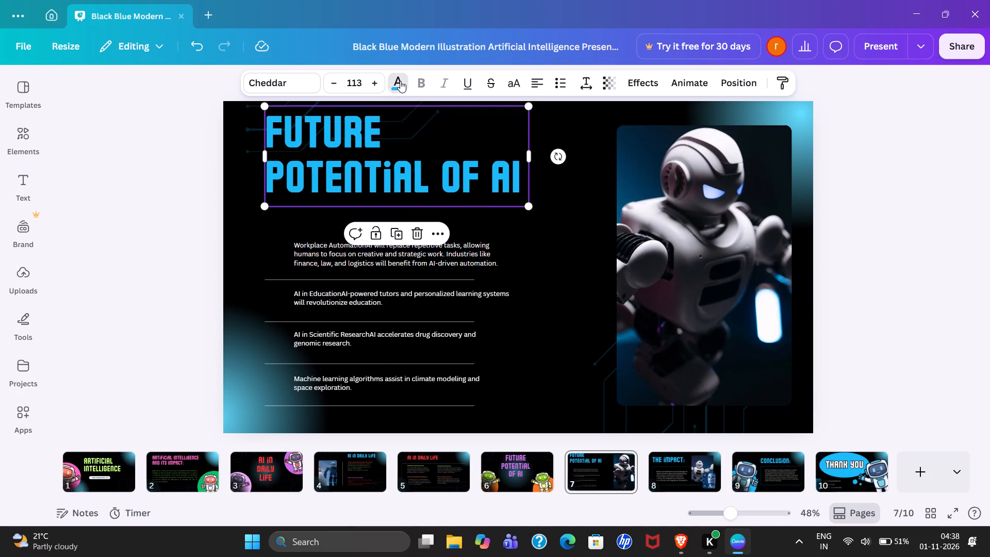
{"action": "left_click", "coordinate": [154, 218]}
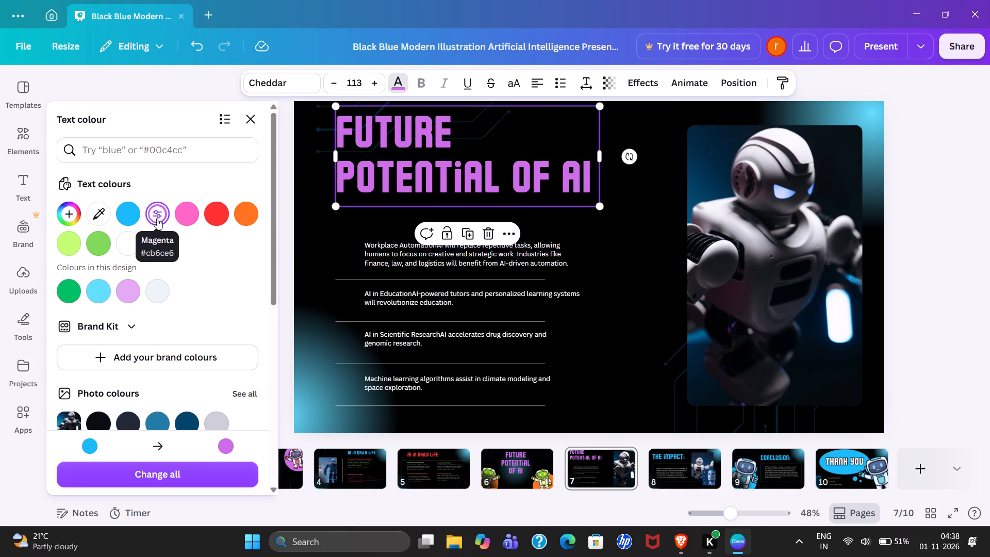
{"action": "left_click", "coordinate": [188, 220]}
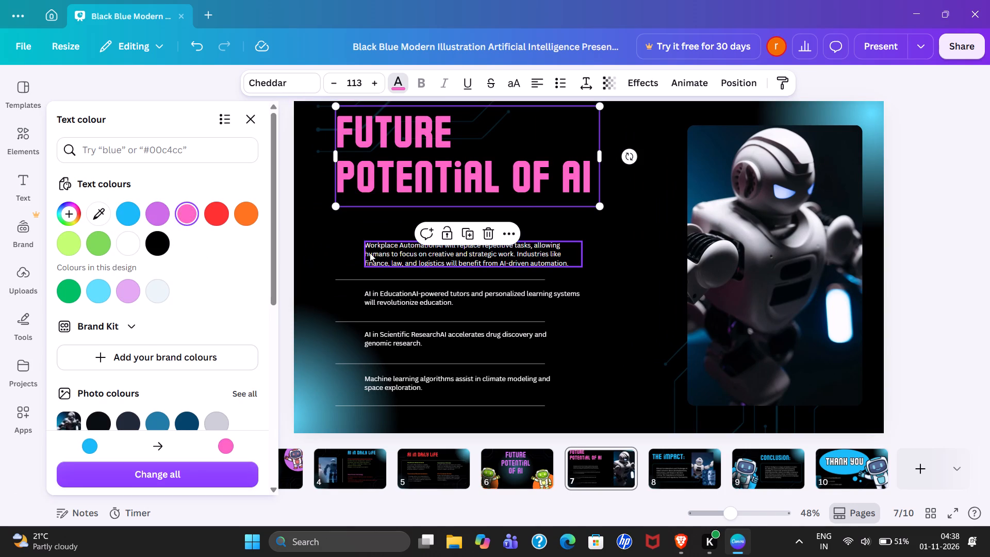
Place the Workplace Automation paragraph under the title, aligned with the title's left edge, and set its font size to 18.
{"action": "left_click_drag", "start_coordinate": [370, 253], "coordinate": [339, 238]}
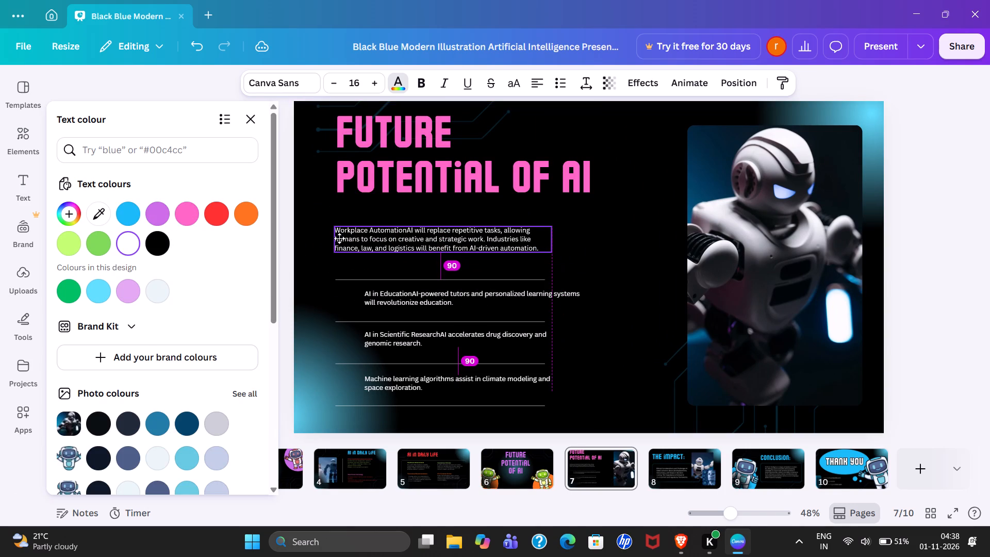
{"action": "left_click_drag", "start_coordinate": [339, 238], "coordinate": [349, 231]}
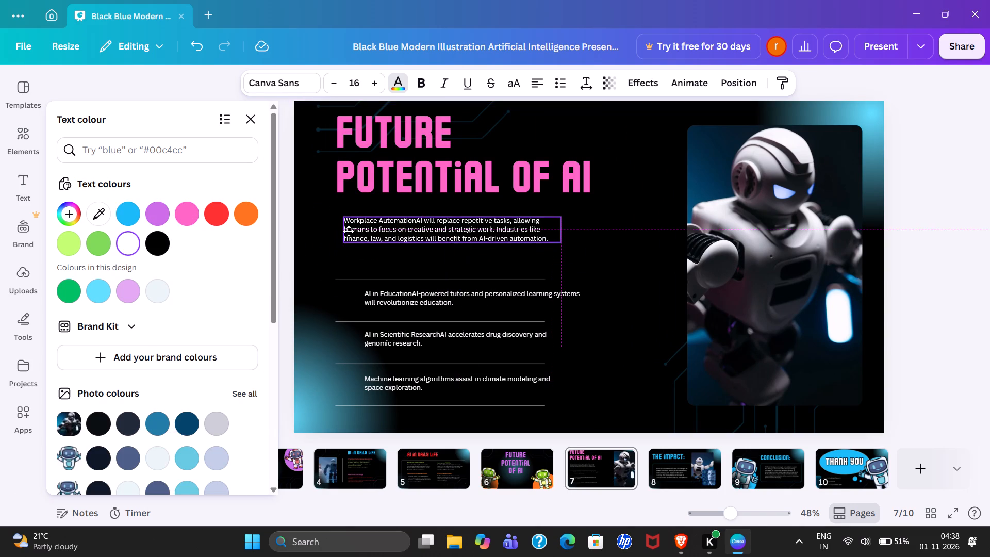
{"action": "left_click_drag", "start_coordinate": [349, 231], "coordinate": [344, 231]}
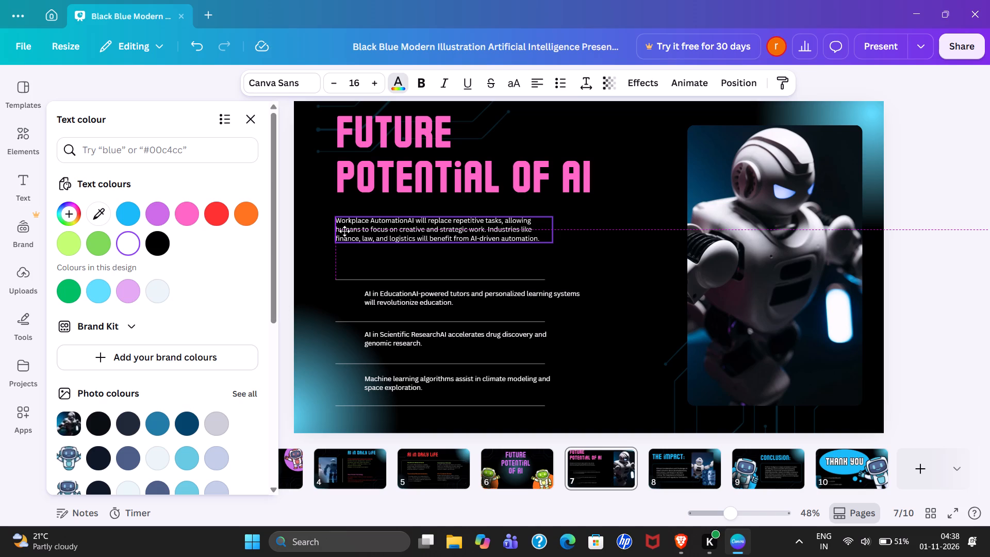
{"action": "left_click_drag", "start_coordinate": [344, 231], "coordinate": [345, 231]}
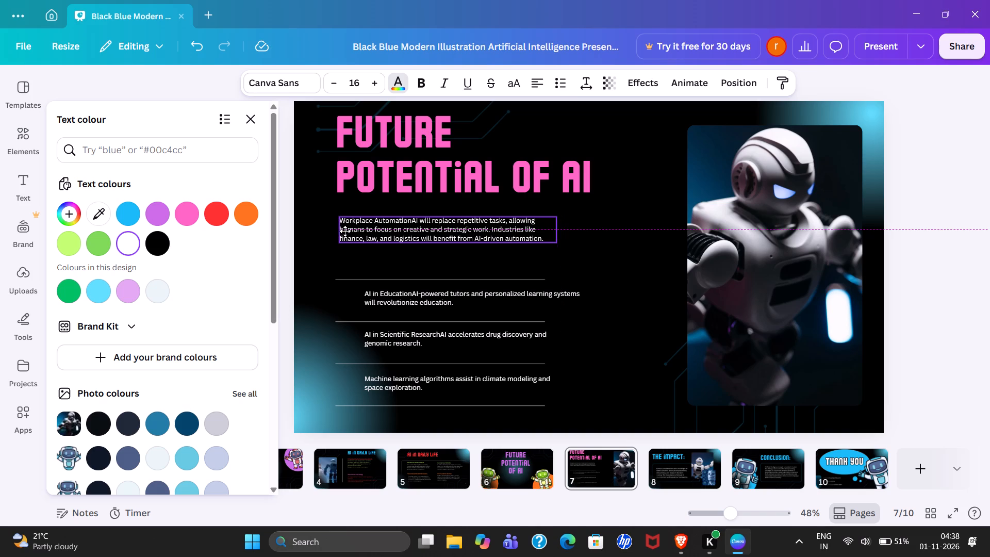
{"action": "left_click_drag", "start_coordinate": [345, 231], "coordinate": [343, 236]}
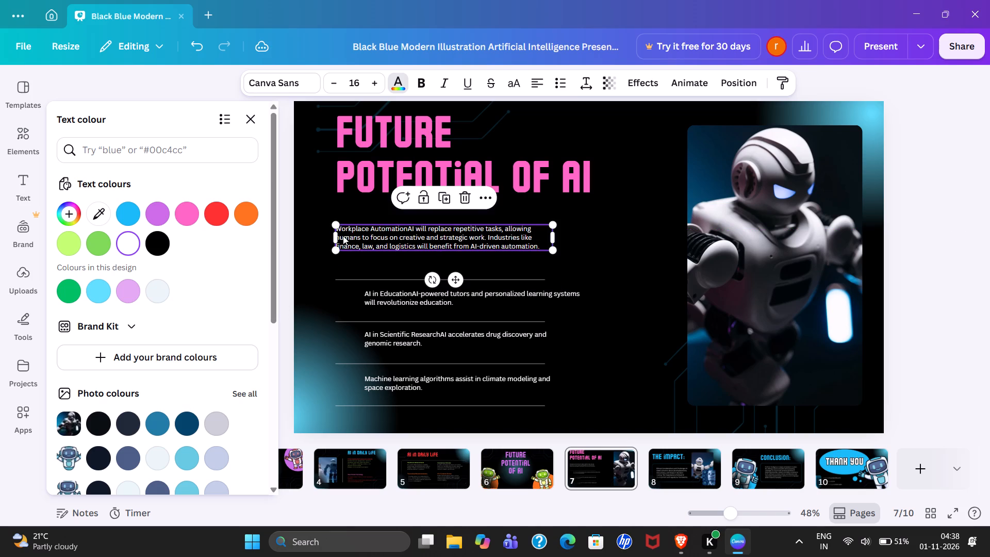
{"action": "left_click", "coordinate": [375, 86]}
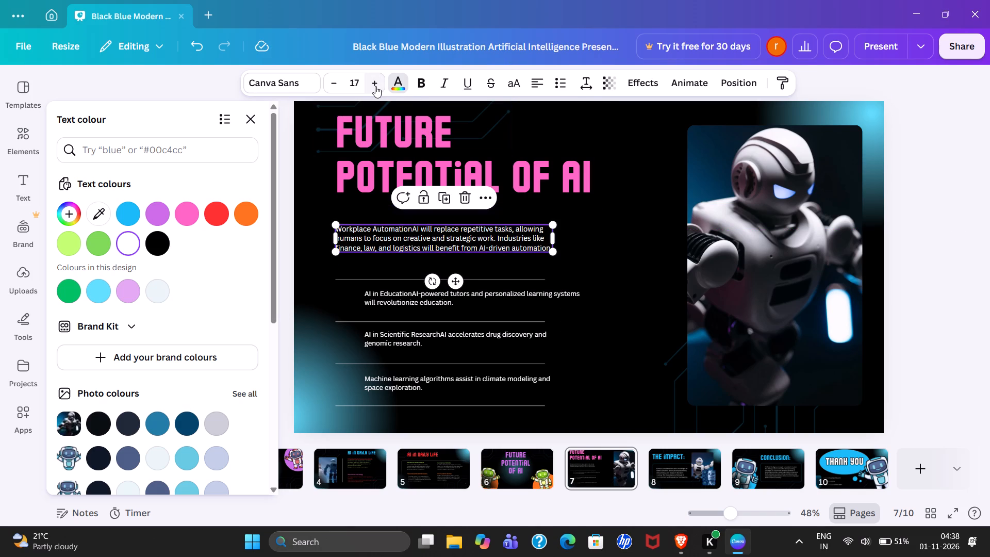
{"action": "left_click", "coordinate": [375, 86]}
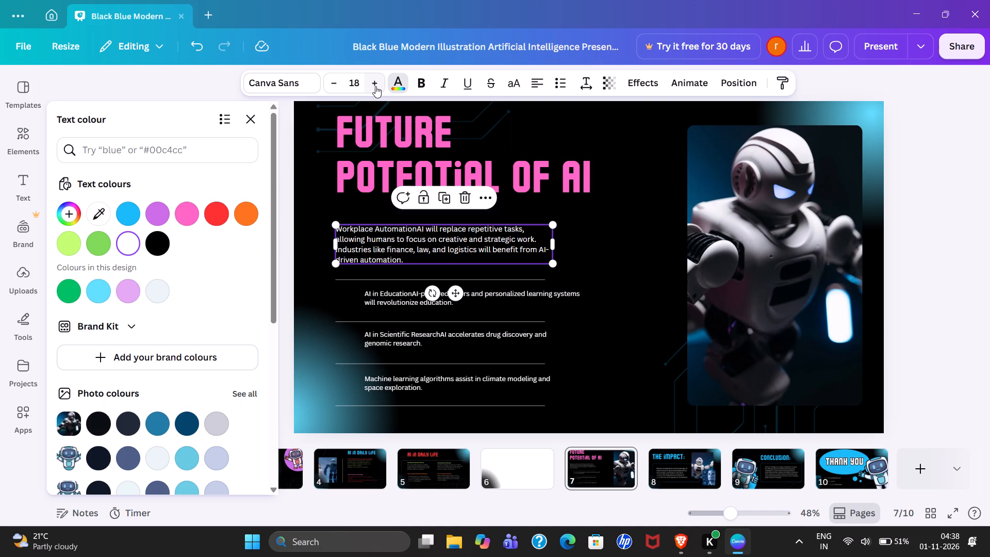
Move the first divider line up to just below the Workplace Automation paragraph and recolour it pink.
{"action": "left_click_drag", "start_coordinate": [374, 277], "coordinate": [371, 269]}
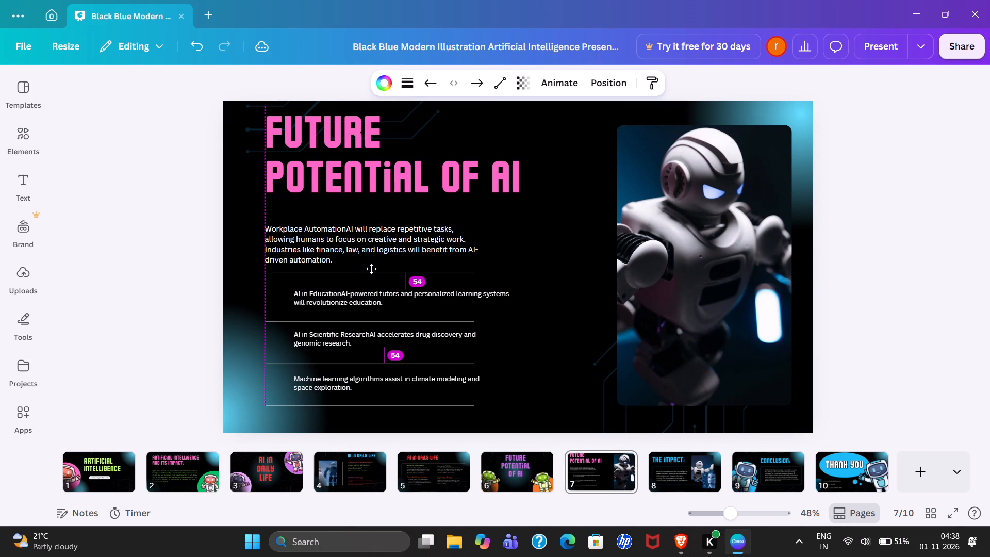
{"action": "left_click_drag", "start_coordinate": [371, 269], "coordinate": [371, 267]}
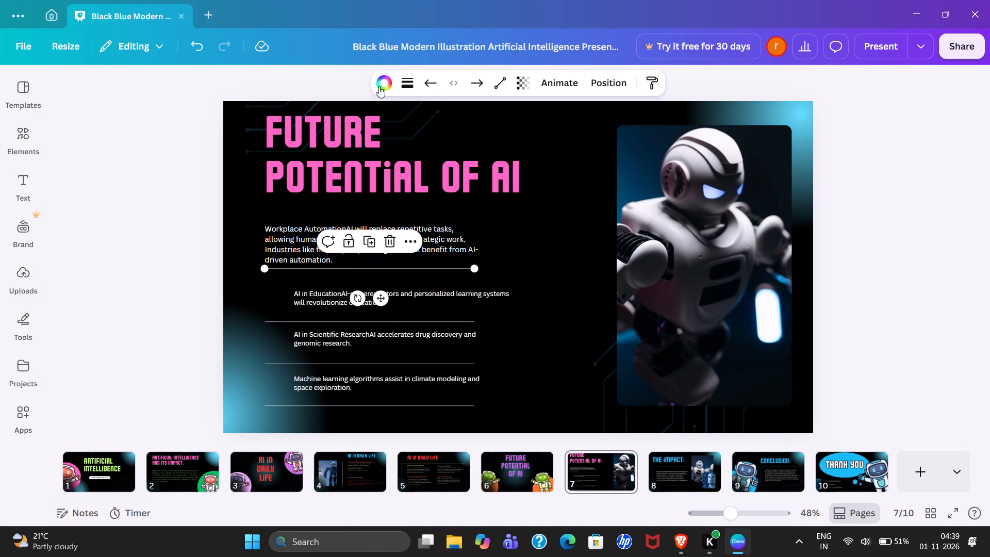
{"action": "left_click", "coordinate": [385, 78]}
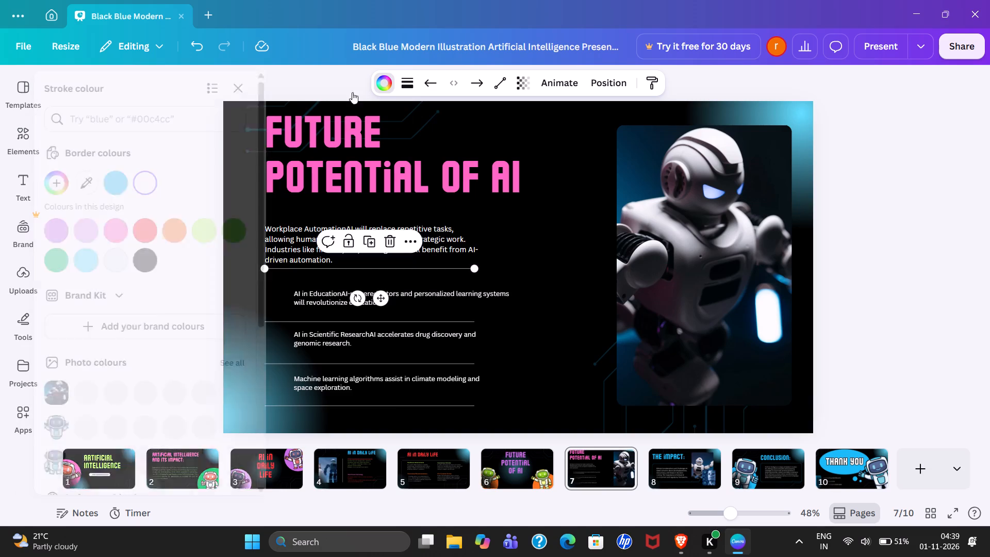
{"action": "left_click", "coordinate": [133, 227]}
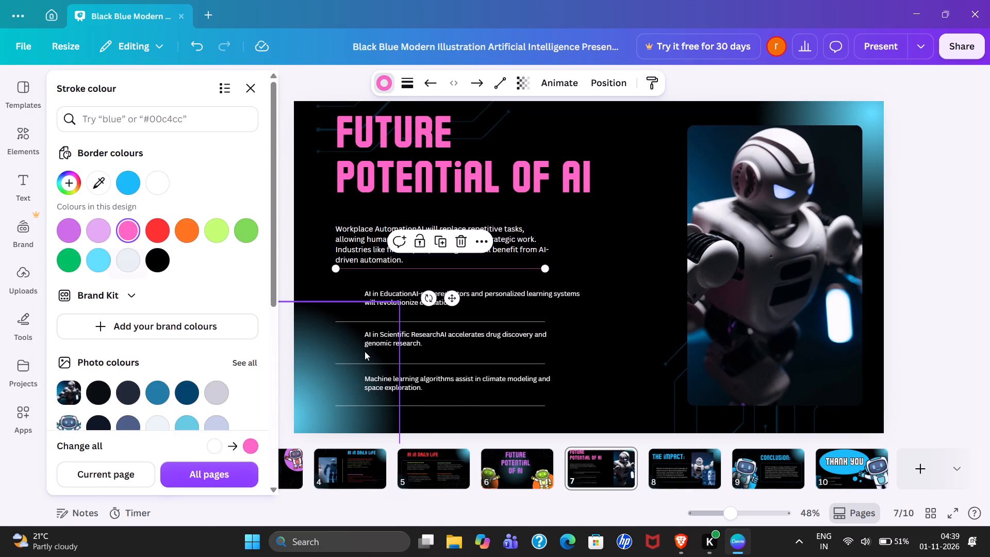
Place the AI in Education paragraph just below the first divider, near the title's left edge, set its font size to 19 and narrow its text box.
{"action": "left_click_drag", "start_coordinate": [403, 298], "coordinate": [365, 296]}
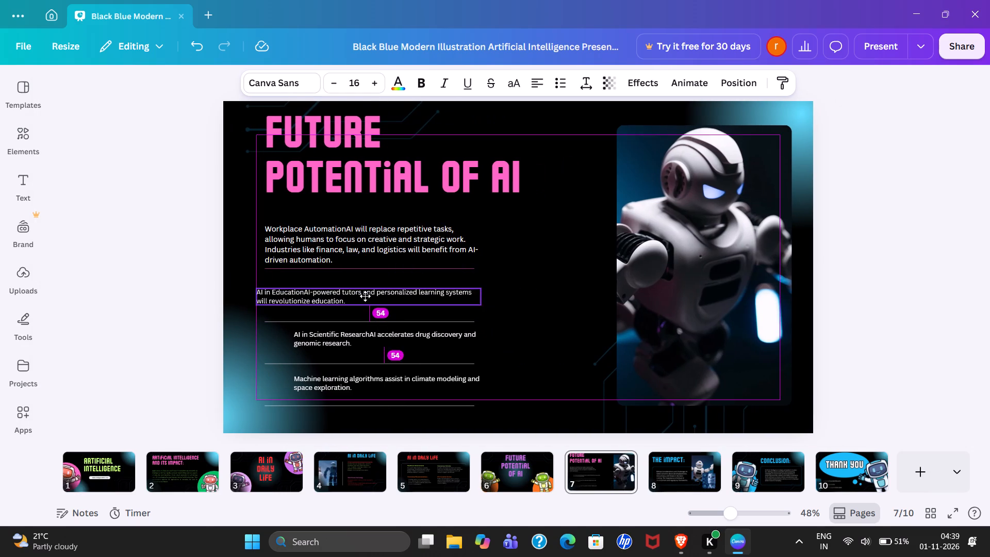
{"action": "left_click_drag", "start_coordinate": [365, 296], "coordinate": [375, 288]}
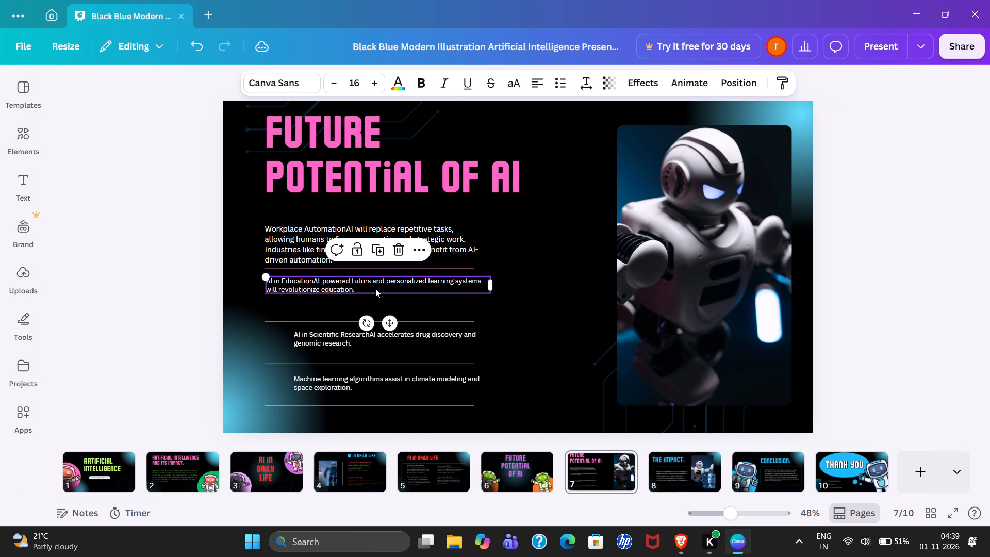
{"action": "left_click", "coordinate": [312, 237]}
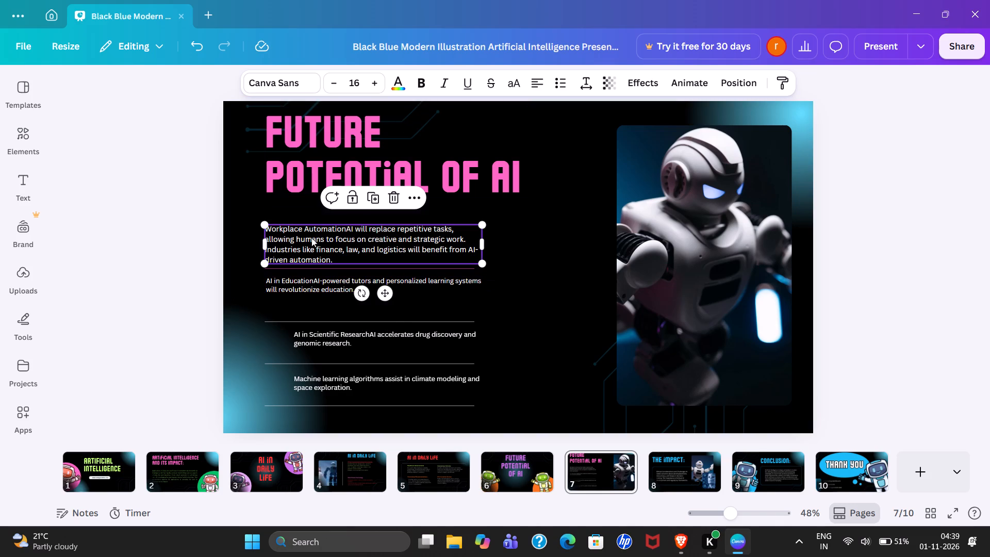
{"action": "left_click", "coordinate": [296, 278]}
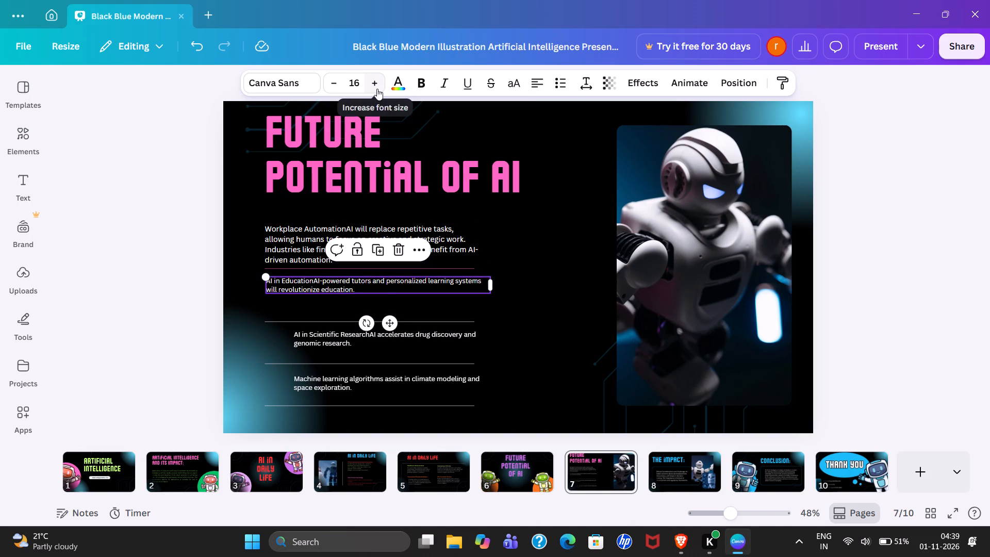
{"action": "double_click", "coordinate": [377, 89]}
{"action": "left_click", "coordinate": [377, 89]}
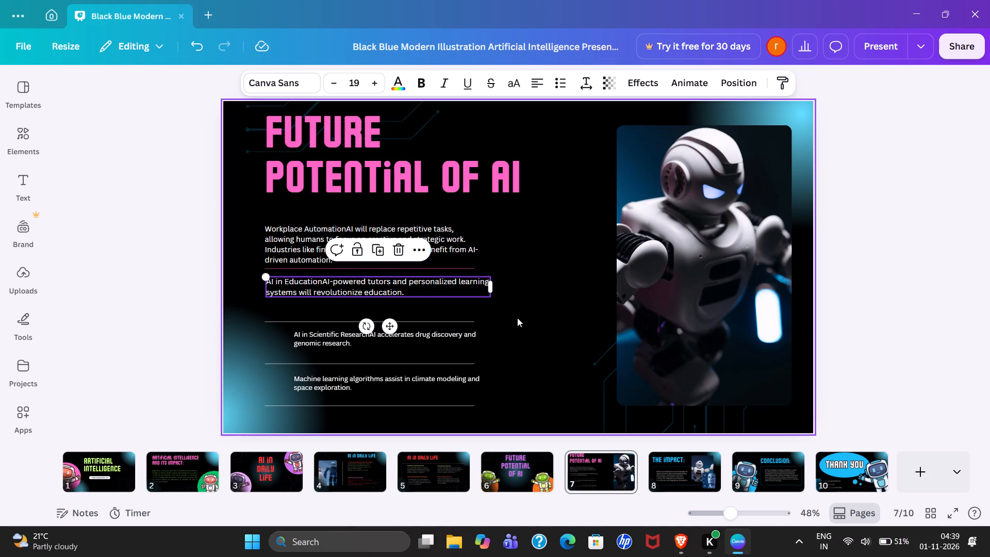
{"action": "left_click_drag", "start_coordinate": [490, 288], "coordinate": [475, 287]}
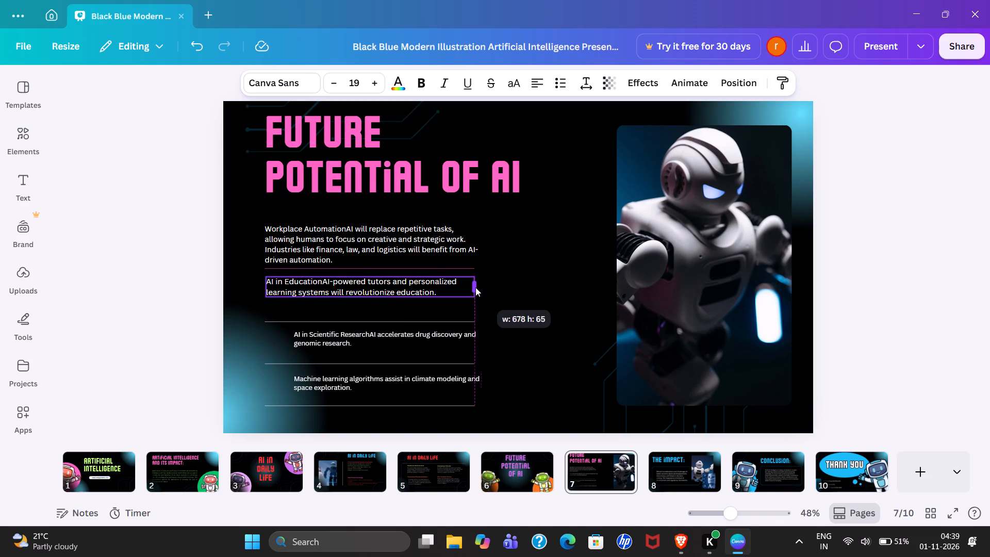
{"action": "left_click_drag", "start_coordinate": [475, 287], "coordinate": [453, 289]}
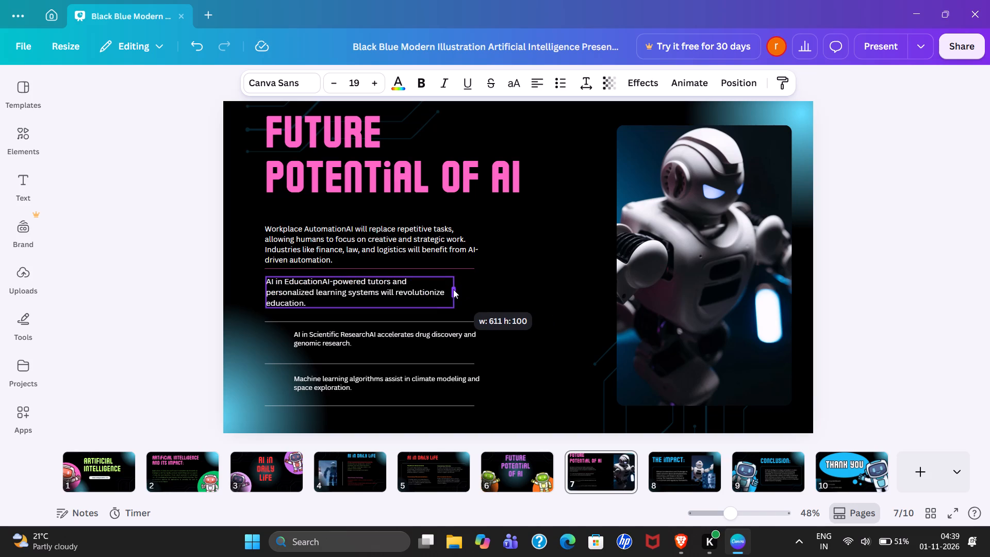
{"action": "left_click_drag", "start_coordinate": [453, 289], "coordinate": [464, 289]}
Narrow the Workplace Automation text box so its lines end before the divider's right end.
{"action": "left_click", "coordinate": [472, 245]}
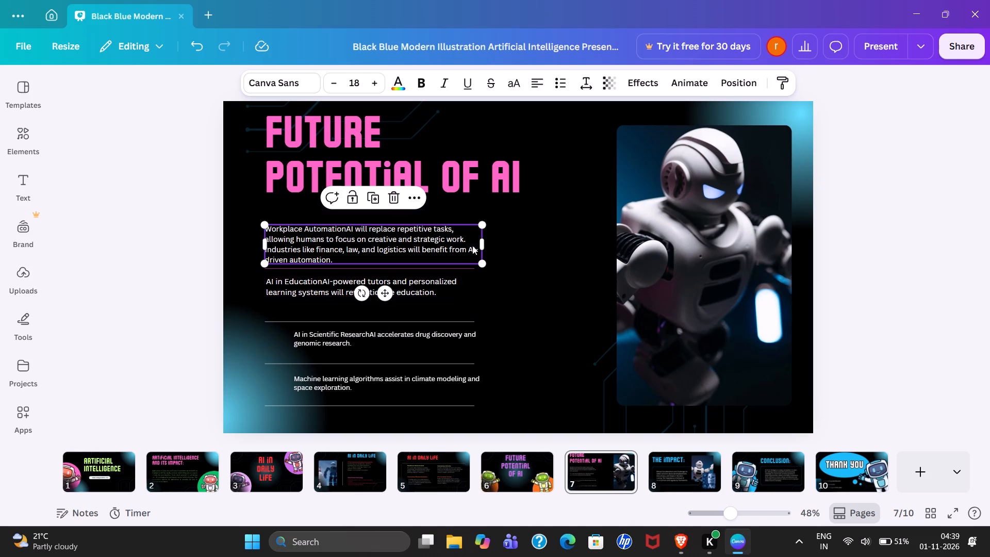
{"action": "left_click_drag", "start_coordinate": [485, 243], "coordinate": [472, 243]}
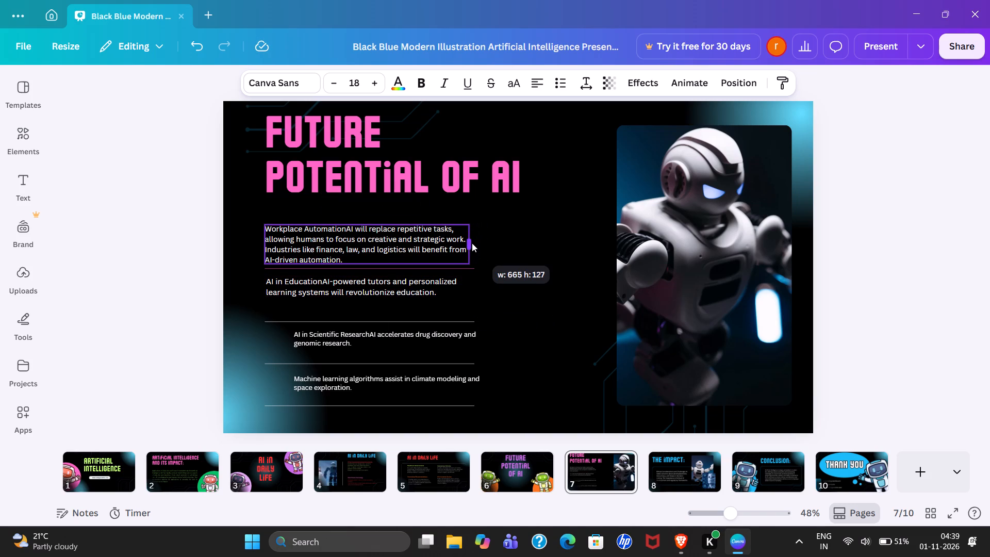
{"action": "left_click_drag", "start_coordinate": [472, 243], "coordinate": [468, 243]}
Move the second divider line up slightly, closer to the AI in Education paragraph, and recolour it red.
{"action": "left_click_drag", "start_coordinate": [397, 315], "coordinate": [397, 310]}
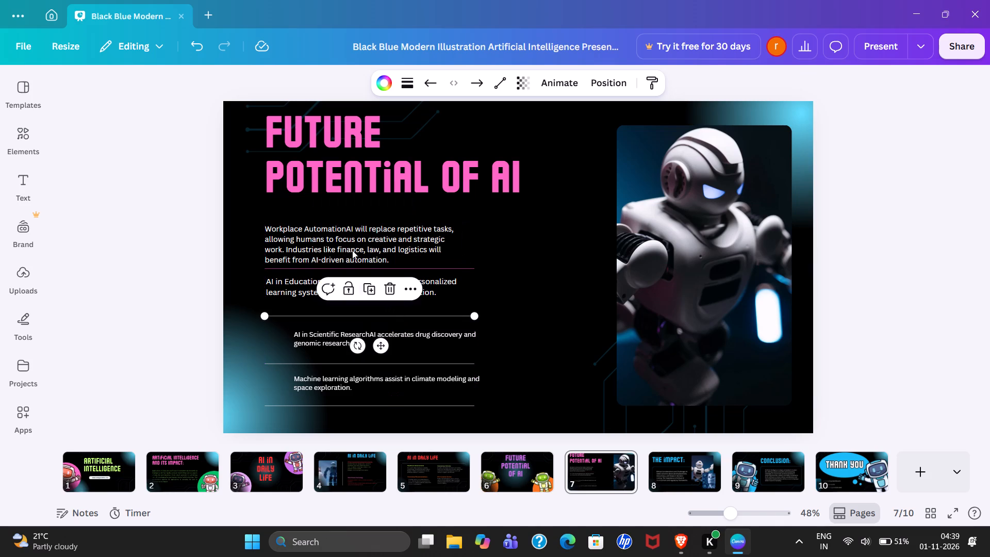
{"action": "left_click", "coordinate": [386, 84]}
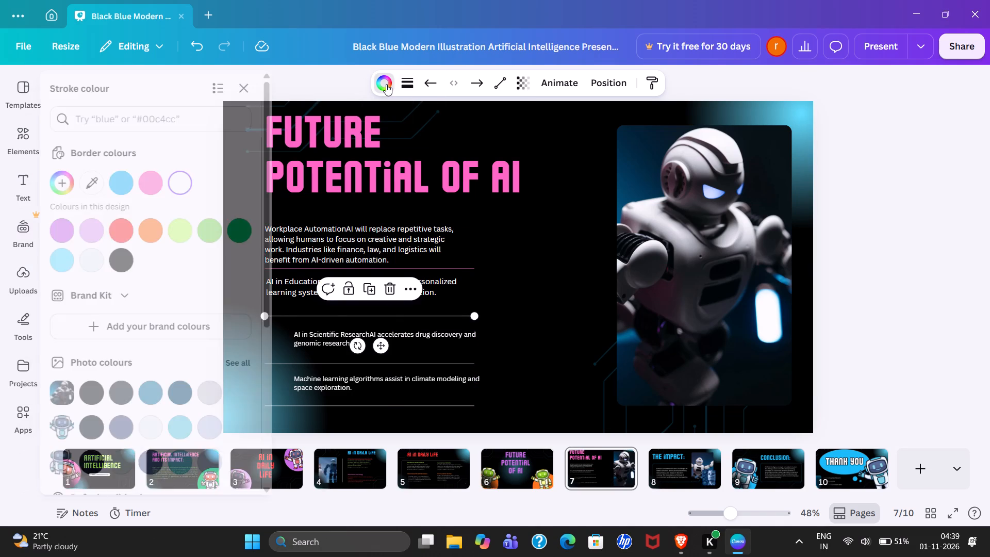
{"action": "left_click", "coordinate": [132, 233]}
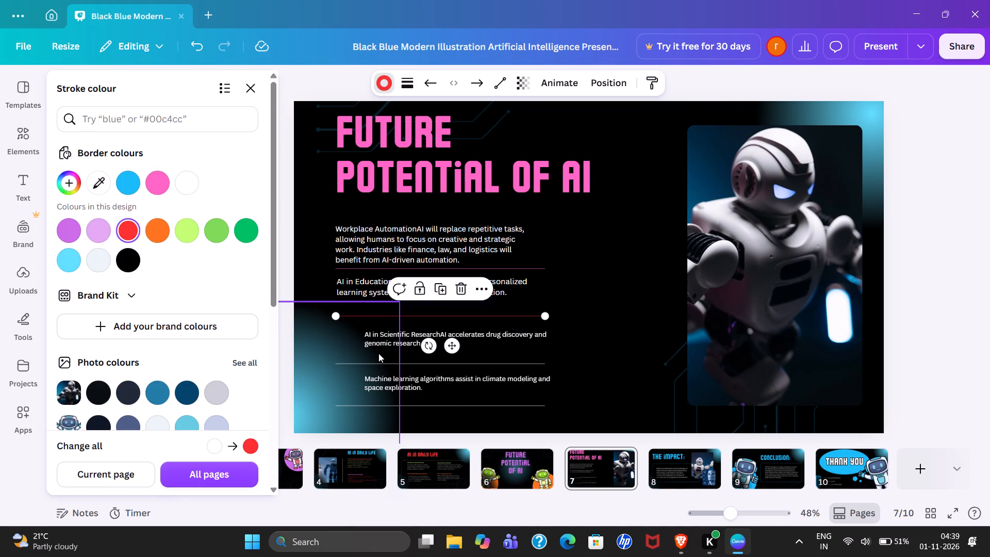
Align the AI in Scientific Research paragraph with the dividers' left ends and set its font size to 18.
{"action": "left_click_drag", "start_coordinate": [489, 332], "coordinate": [458, 328]}
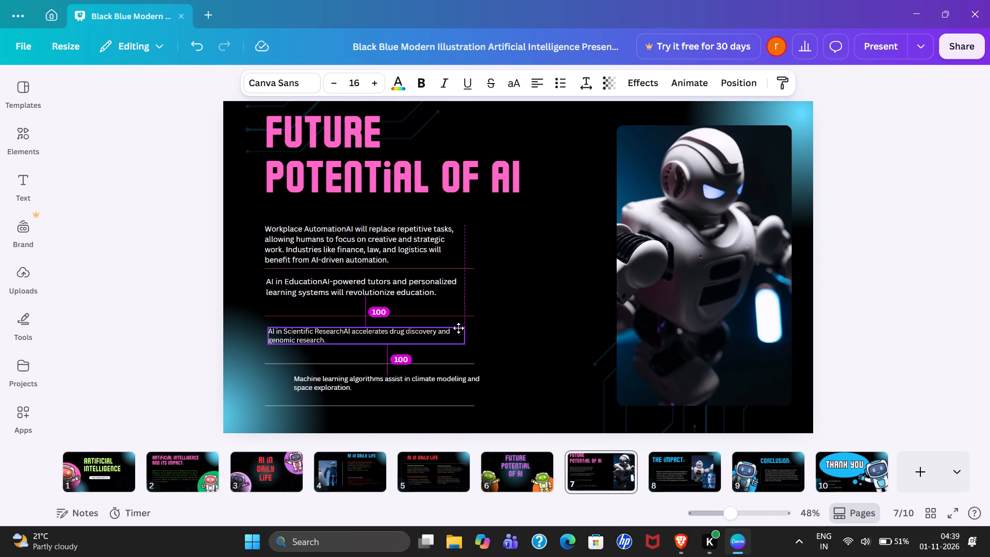
{"action": "left_click_drag", "start_coordinate": [458, 328], "coordinate": [455, 328]}
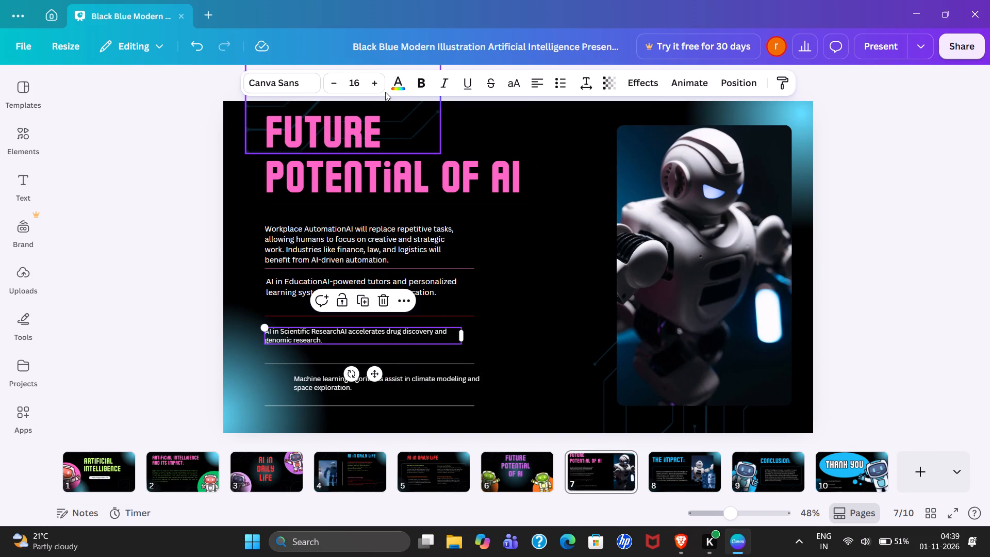
{"action": "left_click", "coordinate": [375, 84]}
{"action": "left_click", "coordinate": [375, 84]}
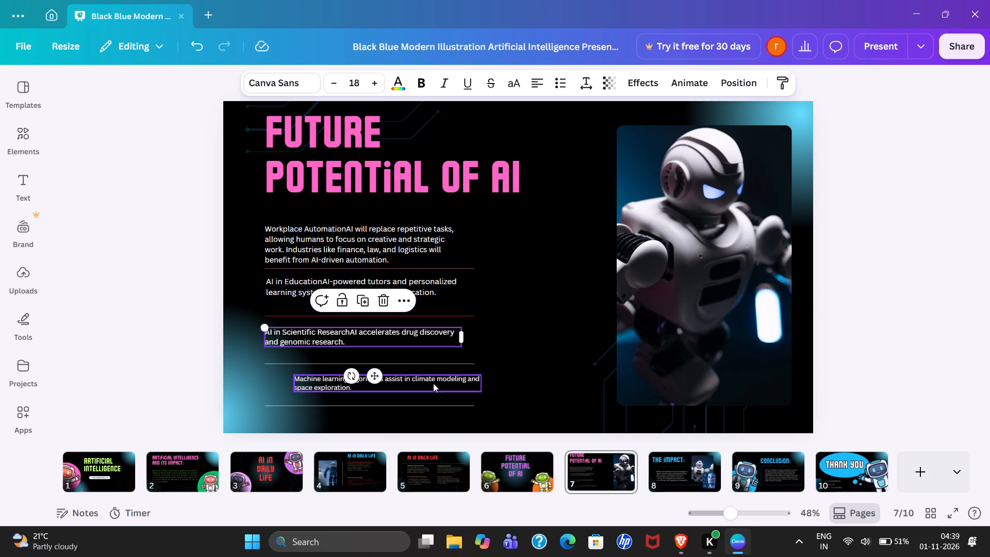
Recolour the third divider line, below the Scientific Research paragraph, orange #ff751f.
{"action": "left_click", "coordinate": [444, 364]}
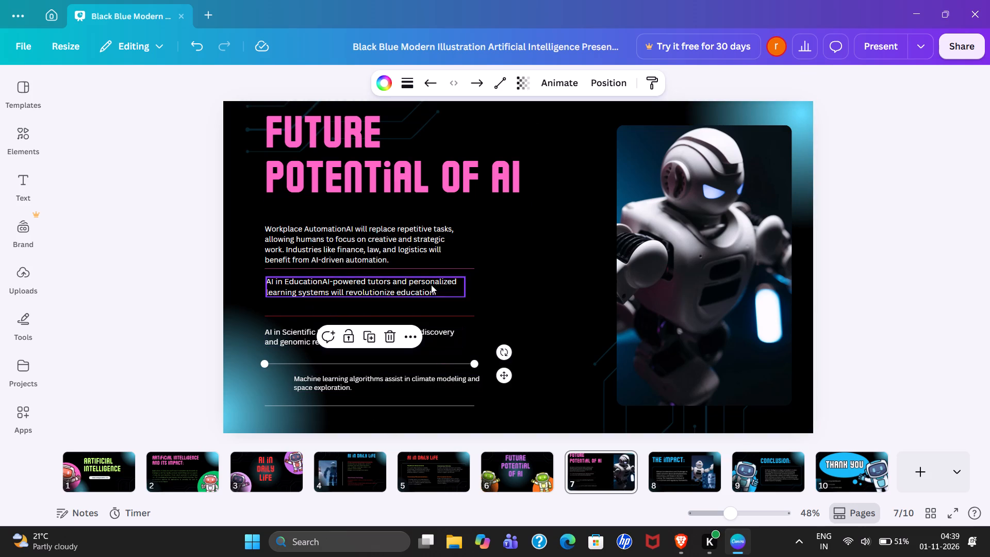
{"action": "left_click", "coordinate": [442, 360]}
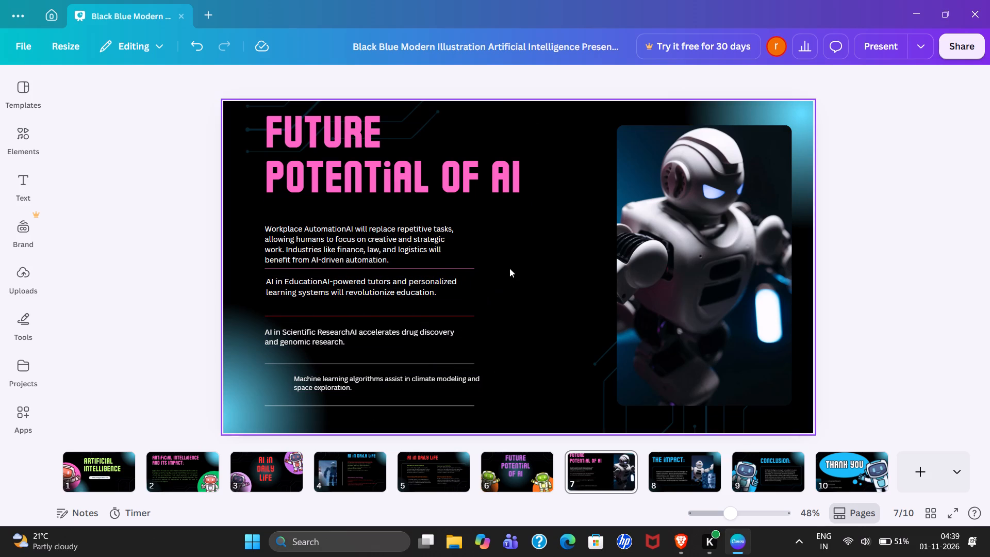
{"action": "left_click", "coordinate": [509, 268]}
{"action": "left_click", "coordinate": [422, 361]}
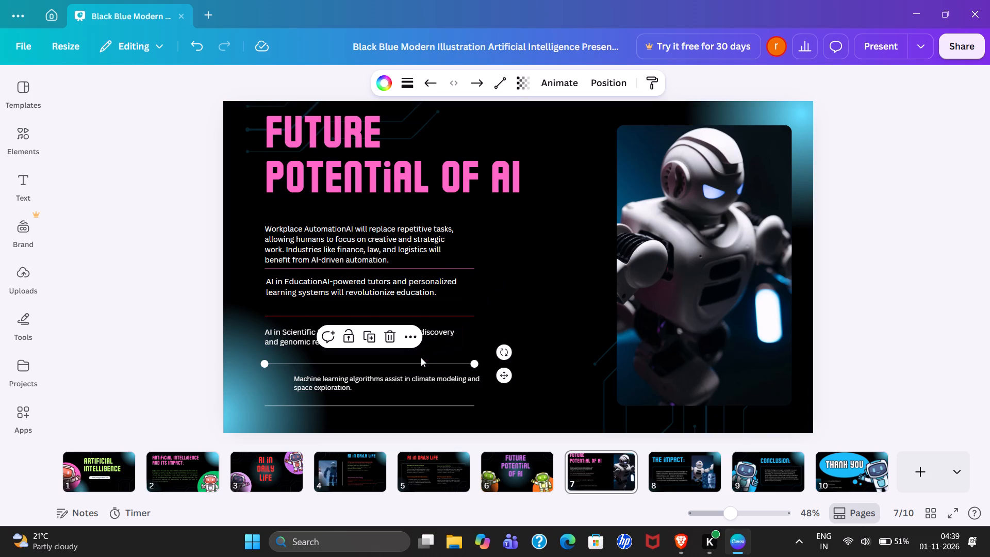
{"action": "left_click", "coordinate": [376, 89]}
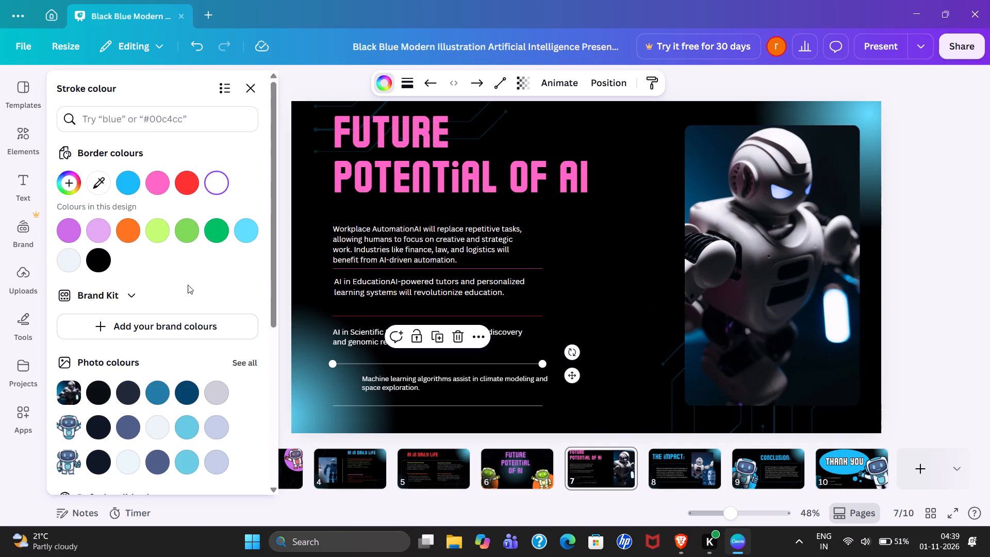
{"action": "left_click", "coordinate": [132, 221]}
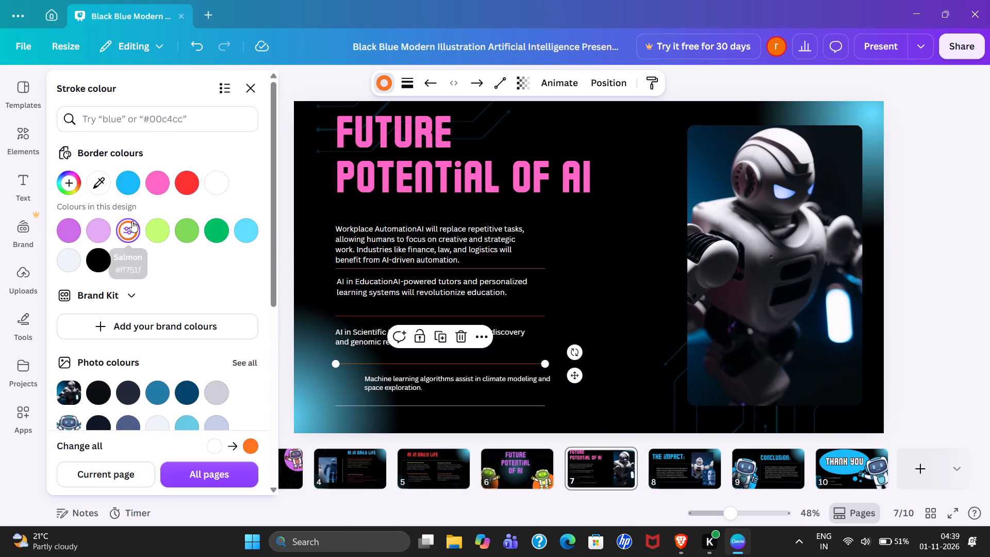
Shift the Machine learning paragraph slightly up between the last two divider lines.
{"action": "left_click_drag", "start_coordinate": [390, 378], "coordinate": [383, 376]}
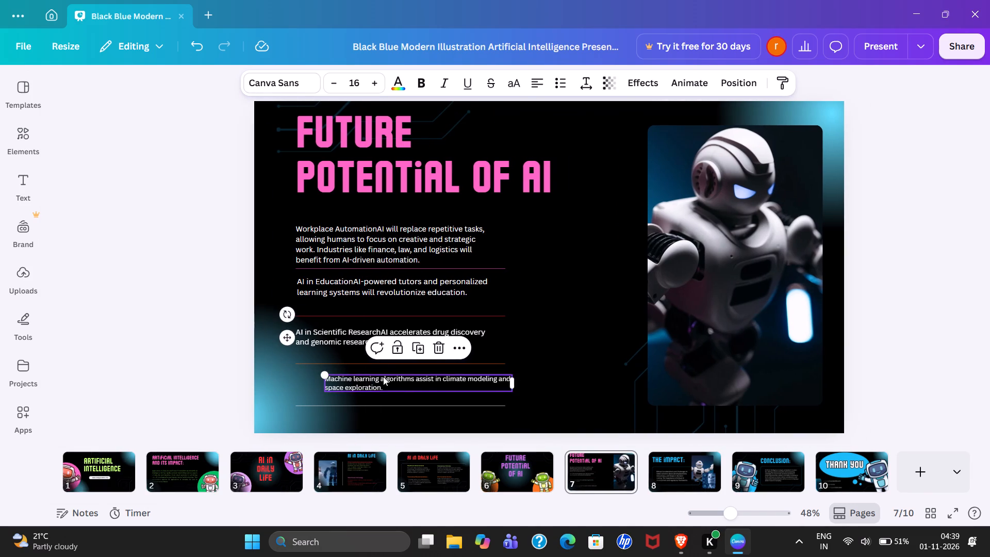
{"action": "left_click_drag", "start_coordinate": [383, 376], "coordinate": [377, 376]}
Move the blue glow in the slide's bottom-left corner further down and outward so less of it shows.
{"action": "left_click_drag", "start_coordinate": [251, 387], "coordinate": [242, 402]}
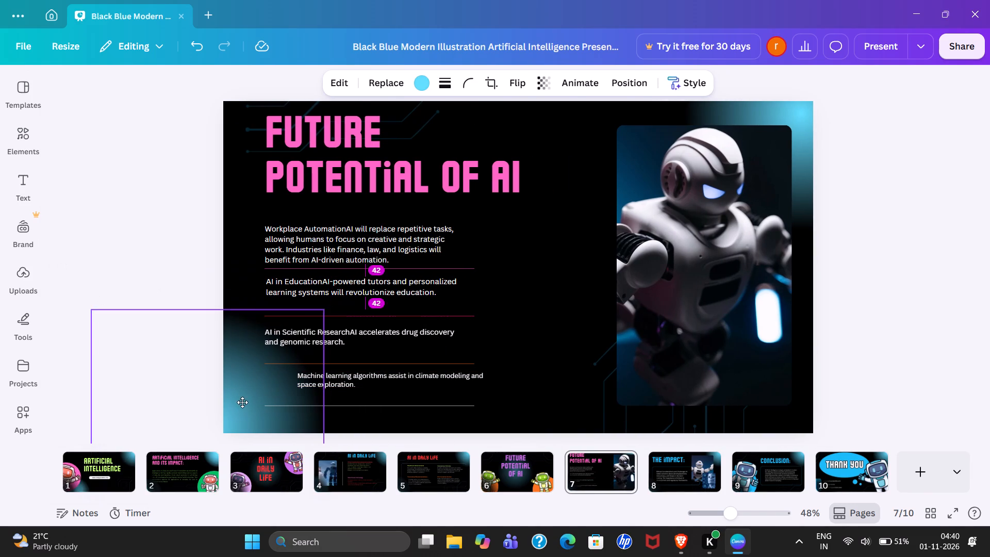
{"action": "left_click_drag", "start_coordinate": [242, 402], "coordinate": [236, 422]}
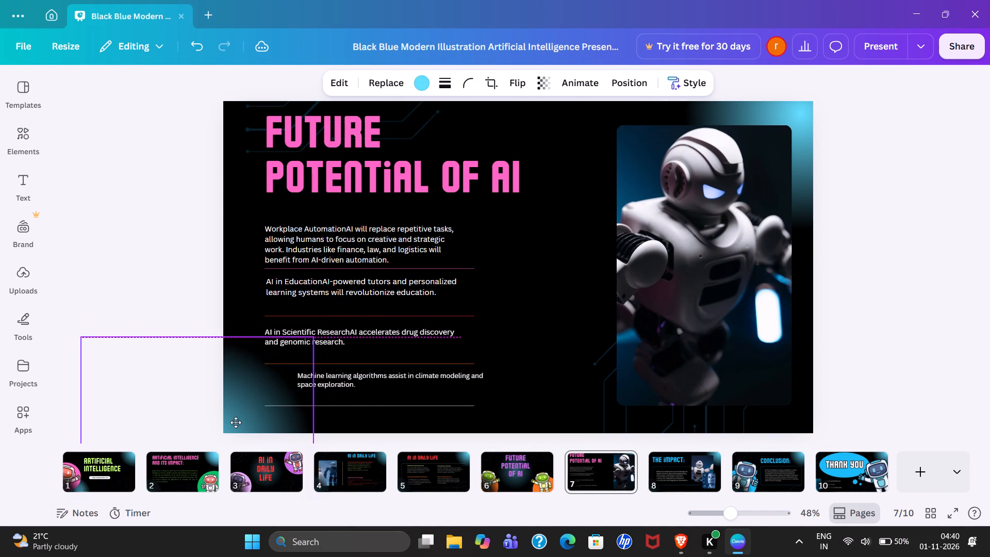
{"action": "left_click_drag", "start_coordinate": [236, 422], "coordinate": [225, 423]}
Align the Machine learning paragraph with the dividers' left ends and set its font size to 18.
{"action": "left_click_drag", "start_coordinate": [347, 375], "coordinate": [329, 378]}
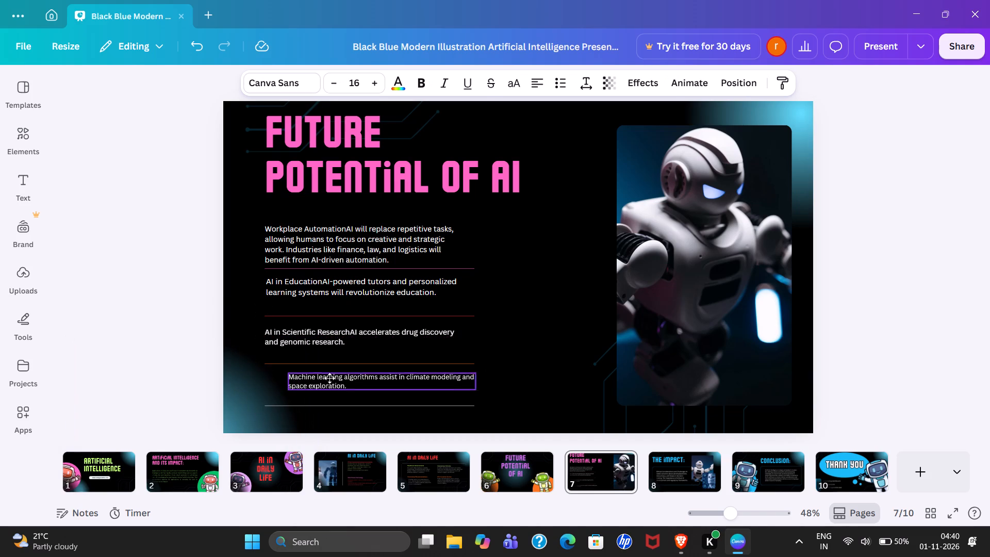
{"action": "left_click_drag", "start_coordinate": [329, 378], "coordinate": [315, 378]}
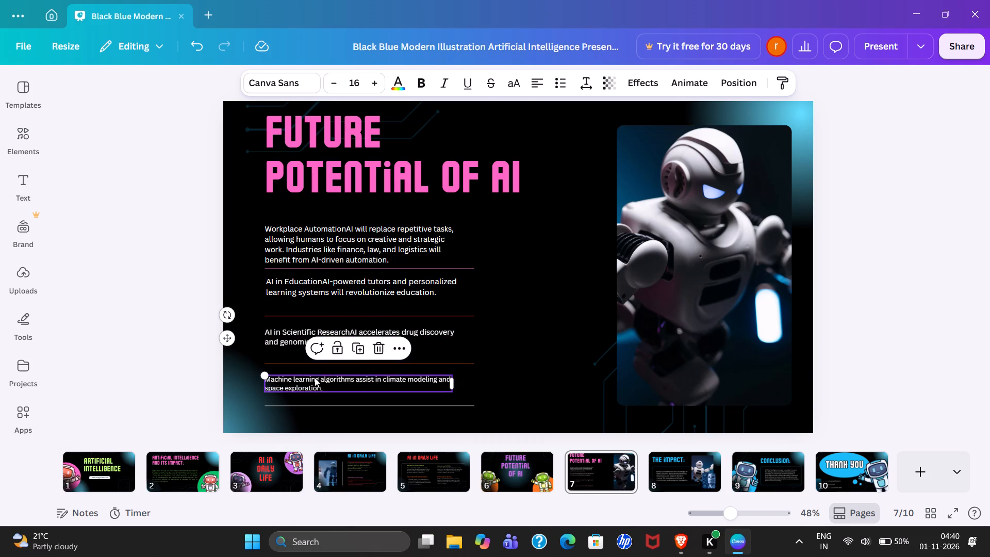
{"action": "left_click", "coordinate": [378, 87]}
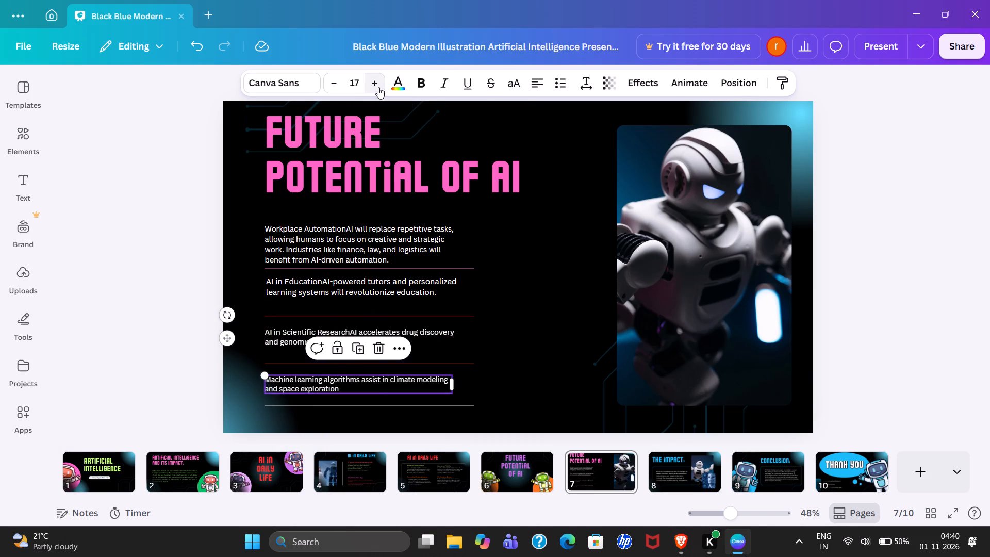
{"action": "left_click", "coordinate": [378, 87]}
{"action": "left_click", "coordinate": [302, 384]}
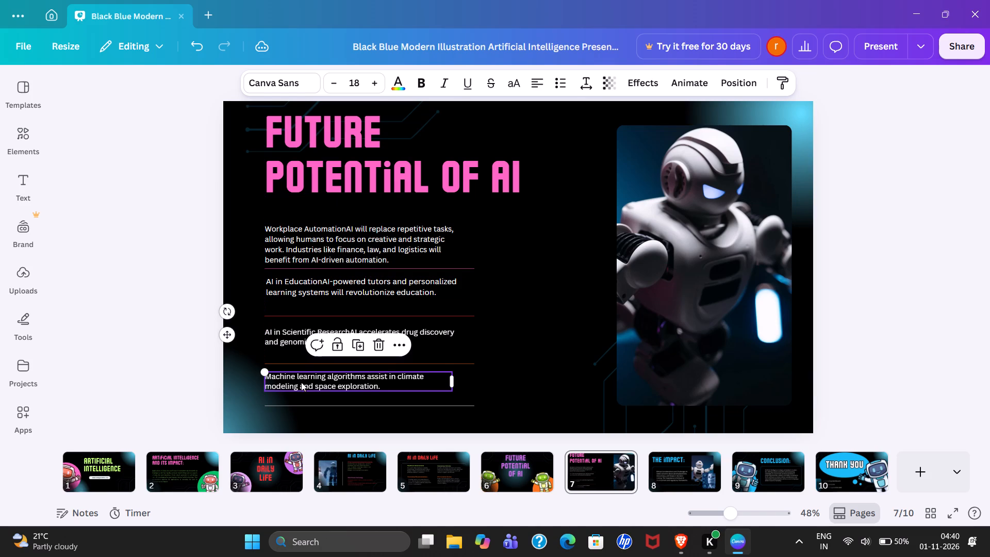
Recolour the bottom divider line pink, trying bright red #ff3131 first.
{"action": "left_click", "coordinate": [290, 399]}
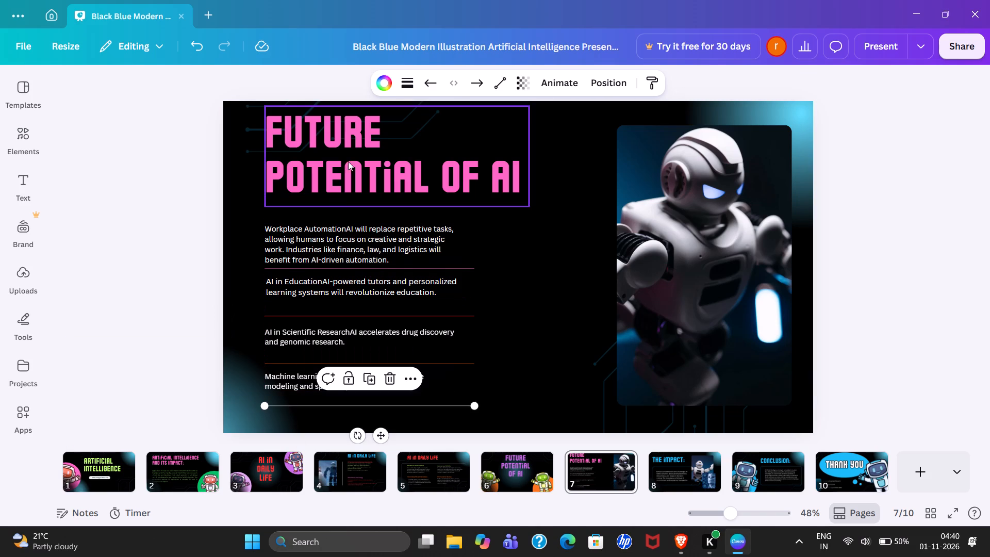
{"action": "left_click", "coordinate": [384, 84]}
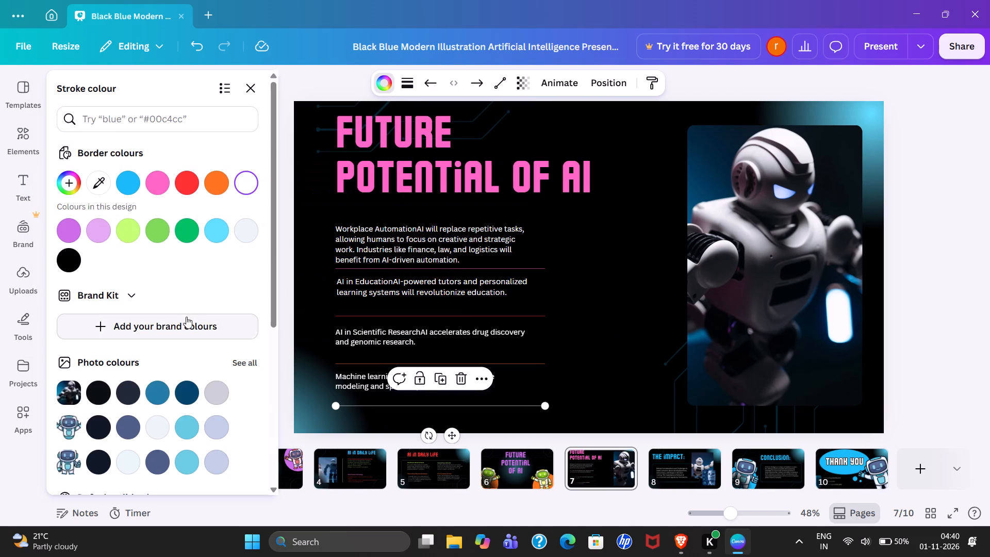
{"action": "left_click", "coordinate": [193, 179]}
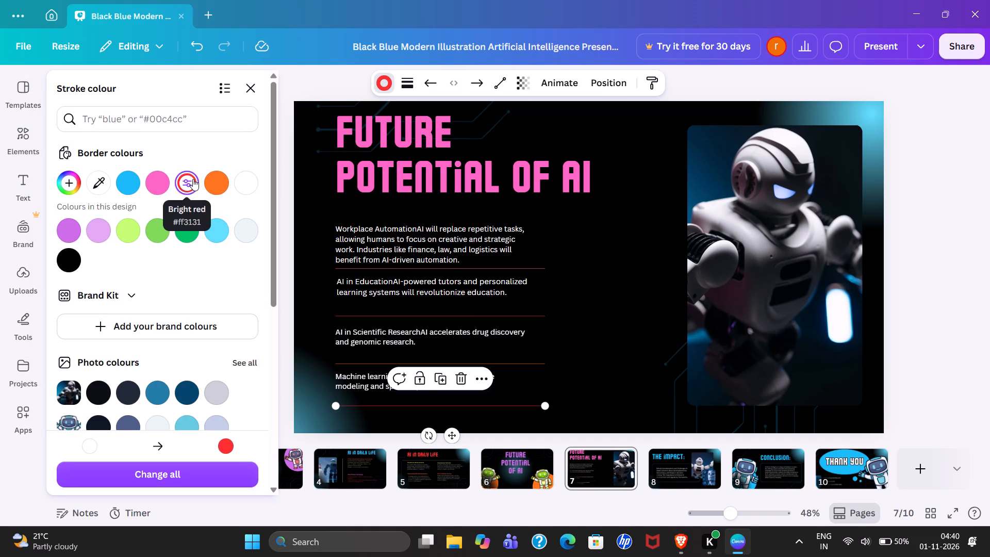
{"action": "left_click", "coordinate": [166, 184]}
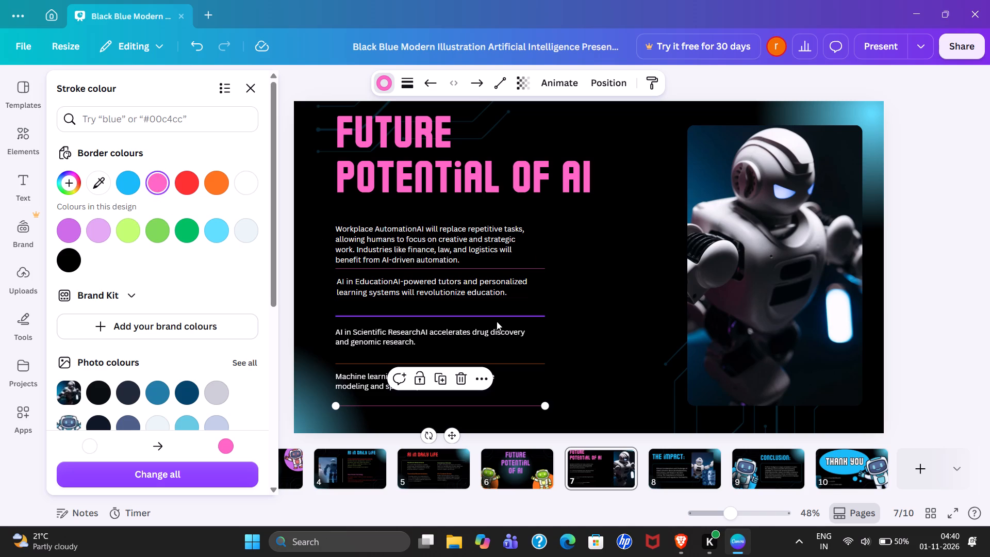
On page 8, move the large robot photo up into the slide's top-right corner.
{"action": "left_click", "coordinate": [656, 477]}
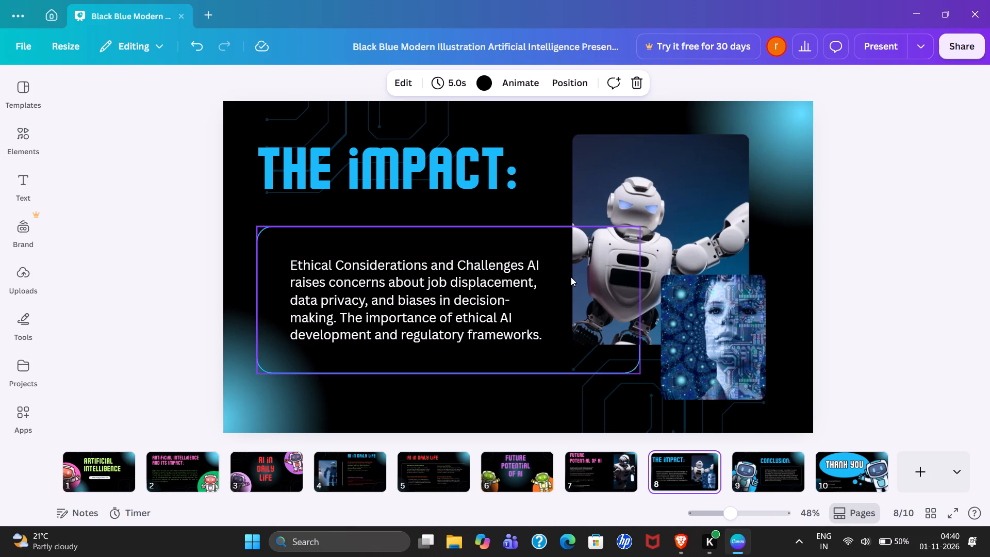
{"action": "left_click_drag", "start_coordinate": [692, 198], "coordinate": [798, 170]}
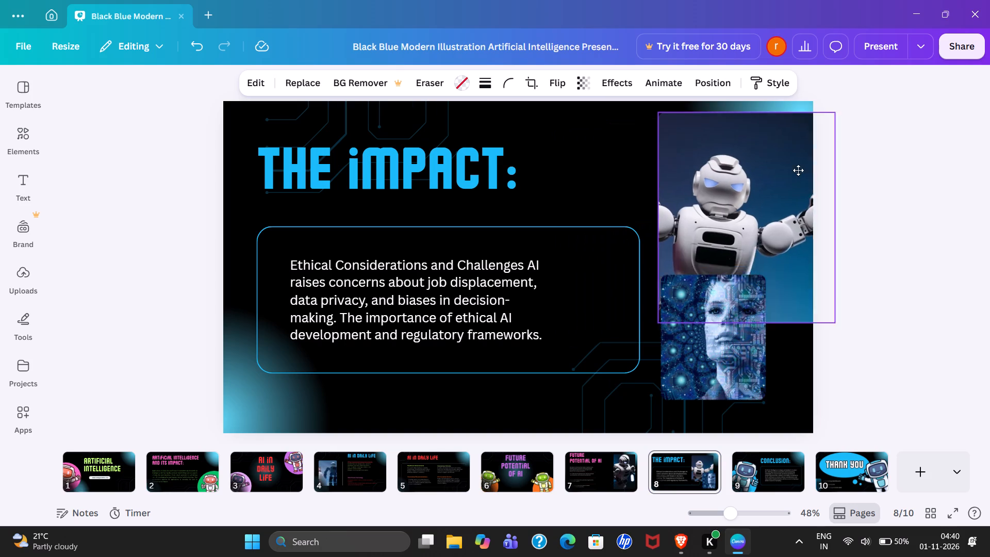
{"action": "left_click_drag", "start_coordinate": [798, 170], "coordinate": [818, 165]}
Shrink the rounded frame on page 8 to fit closely around the ethical considerations paragraph and nudge the paragraph inside it.
{"action": "left_click_drag", "start_coordinate": [630, 235], "coordinate": [620, 237]}
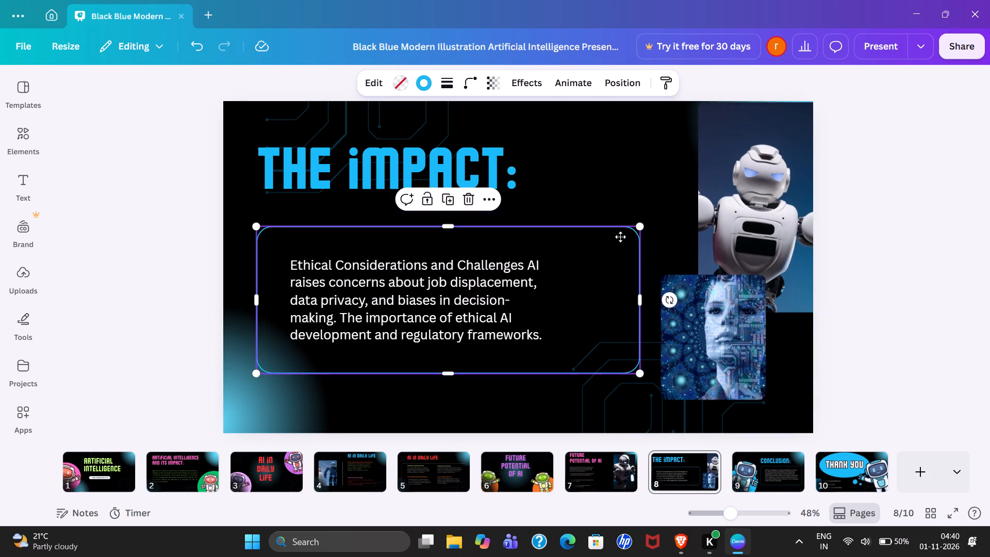
{"action": "left_click_drag", "start_coordinate": [620, 237], "coordinate": [642, 216]}
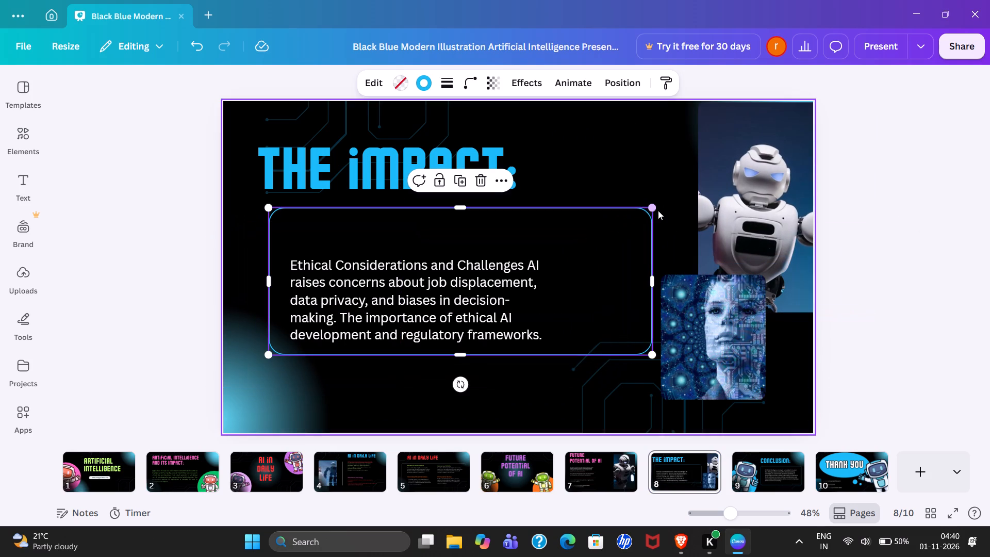
{"action": "left_click_drag", "start_coordinate": [653, 205], "coordinate": [595, 228]}
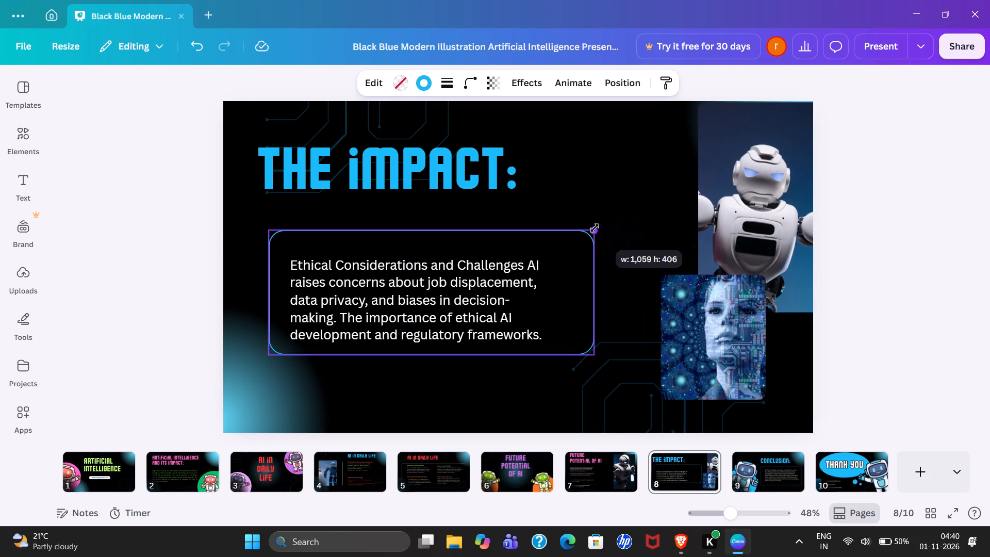
{"action": "left_click_drag", "start_coordinate": [595, 228], "coordinate": [567, 245]}
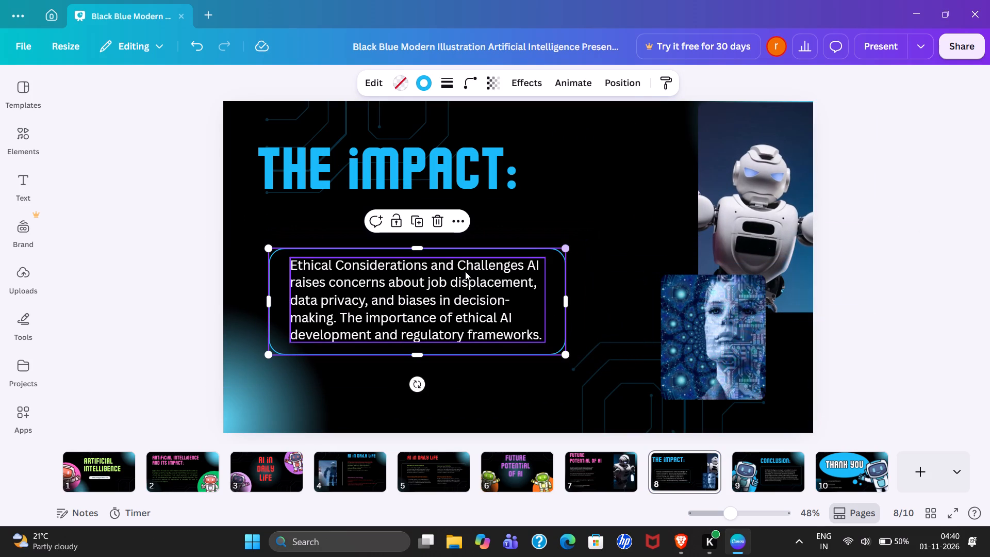
{"action": "left_click_drag", "start_coordinate": [465, 271], "coordinate": [456, 273]}
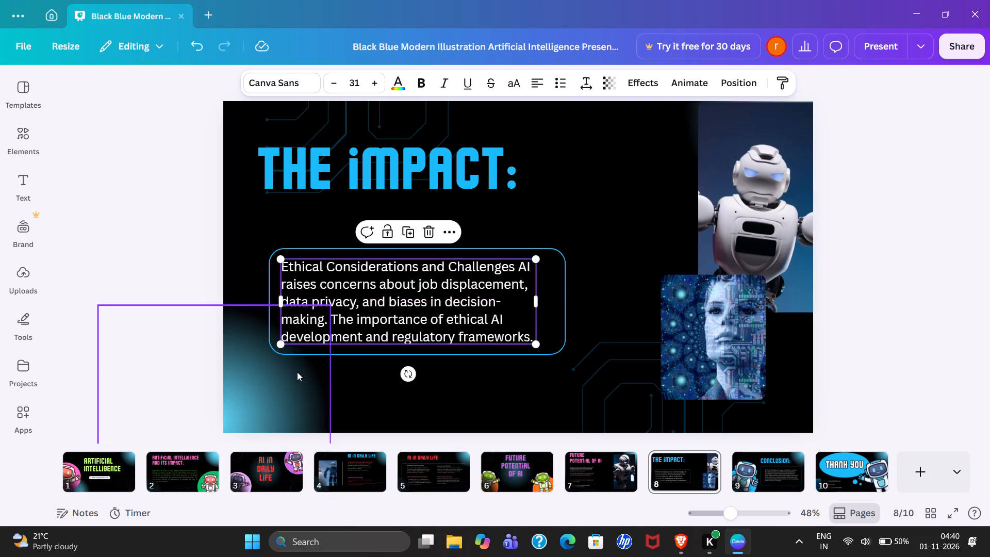
Move the blue glow further out past the slide's bottom-left corner so less of it shows.
{"action": "left_click_drag", "start_coordinate": [297, 372], "coordinate": [268, 406]}
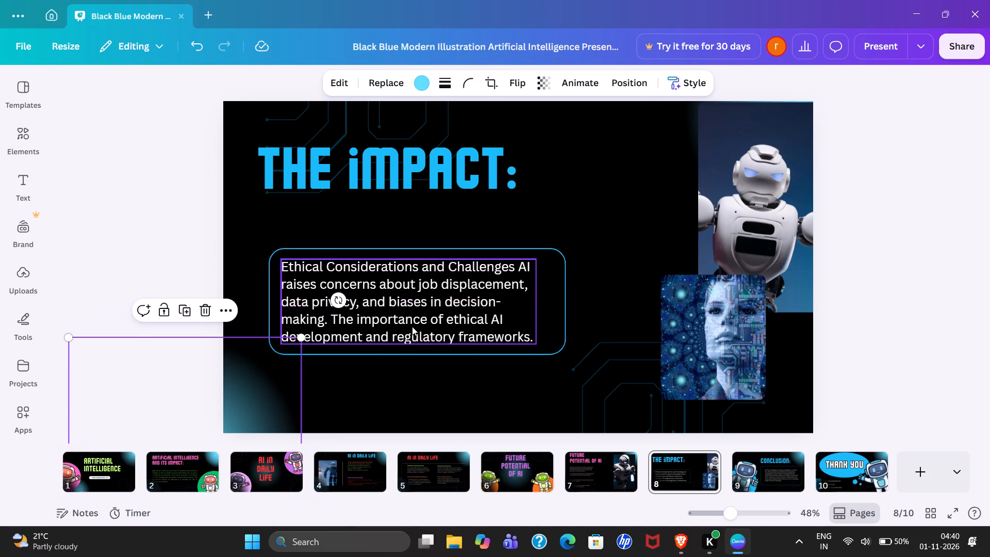
Shift the paragraph and the "THE IMPACT:" heading to the right, aligning the heading box with the frame's right edge.
{"action": "left_click_drag", "start_coordinate": [412, 326], "coordinate": [429, 324]}
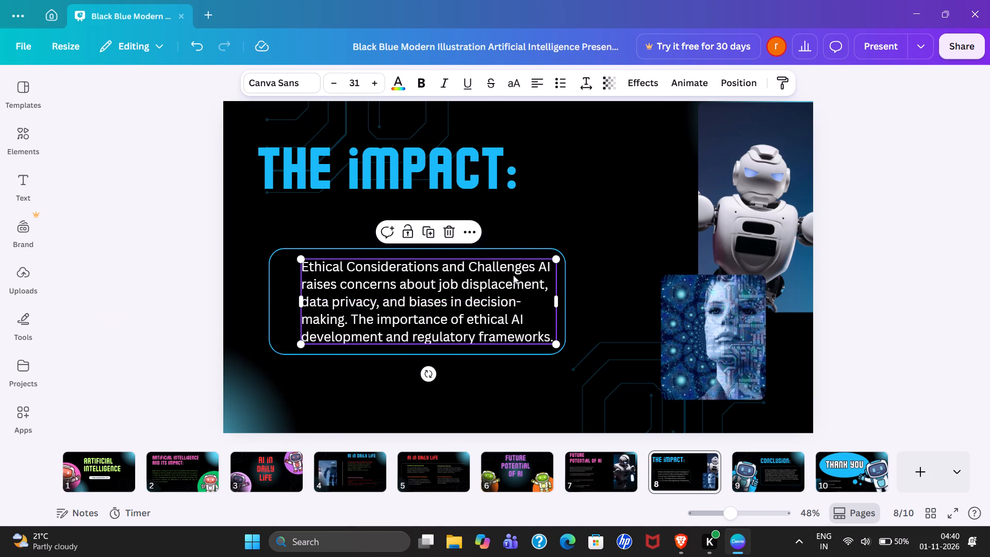
{"action": "left_click_drag", "start_coordinate": [393, 185], "coordinate": [416, 196]}
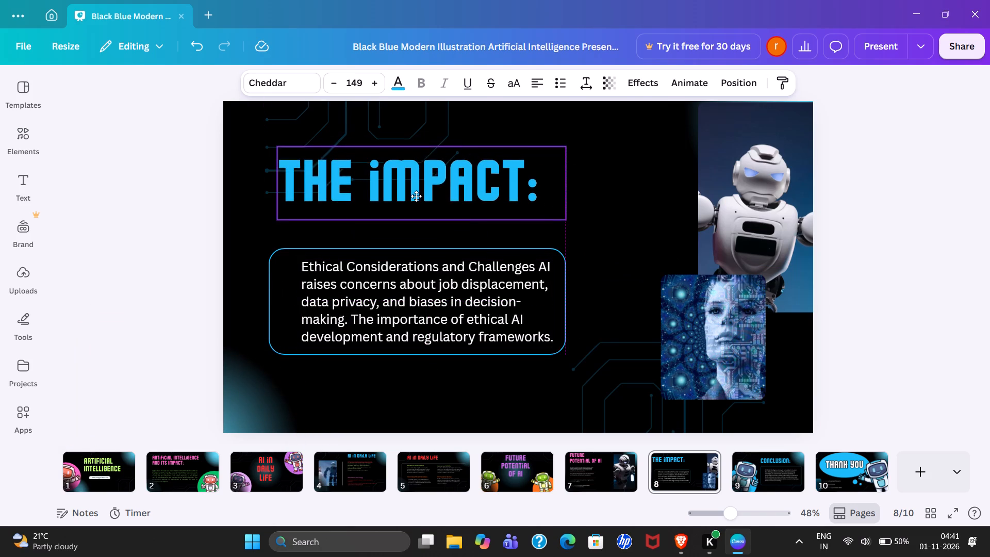
{"action": "left_click_drag", "start_coordinate": [416, 196], "coordinate": [416, 191]}
Centre the ethical considerations paragraph horizontally within the rounded frame and set its font size to 27.
{"action": "left_click_drag", "start_coordinate": [372, 287], "coordinate": [371, 287]}
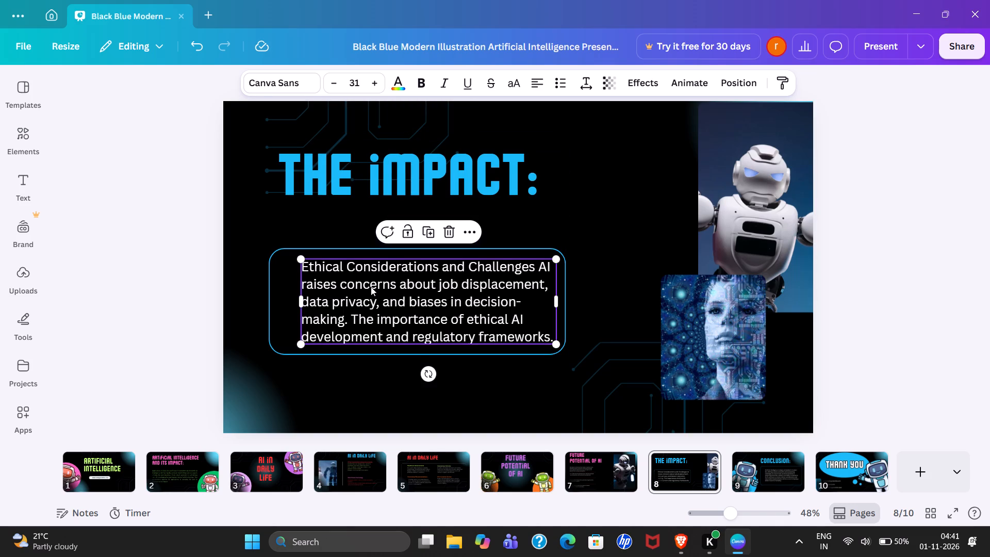
{"action": "left_click_drag", "start_coordinate": [371, 287], "coordinate": [362, 284]}
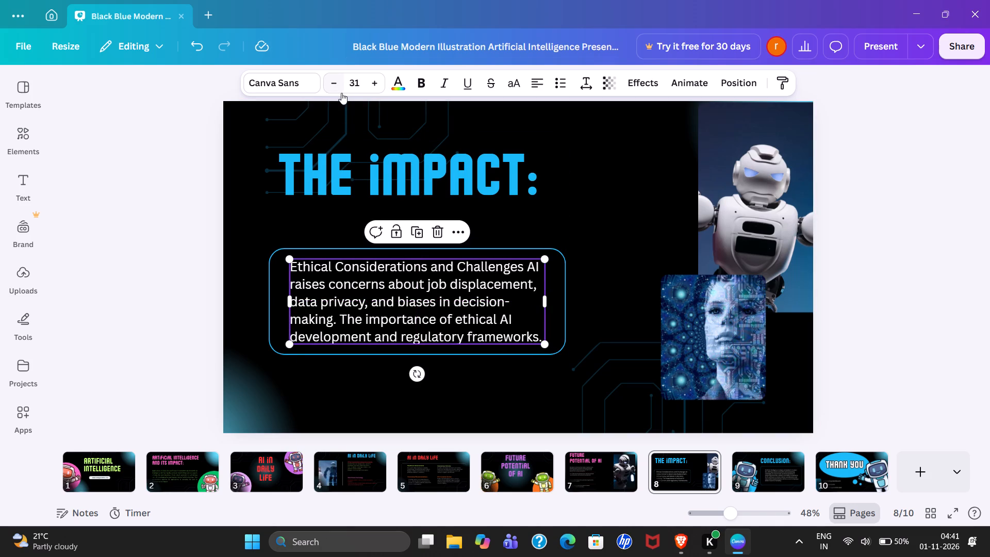
{"action": "left_click", "coordinate": [339, 89]}
{"action": "left_click", "coordinate": [339, 89]}
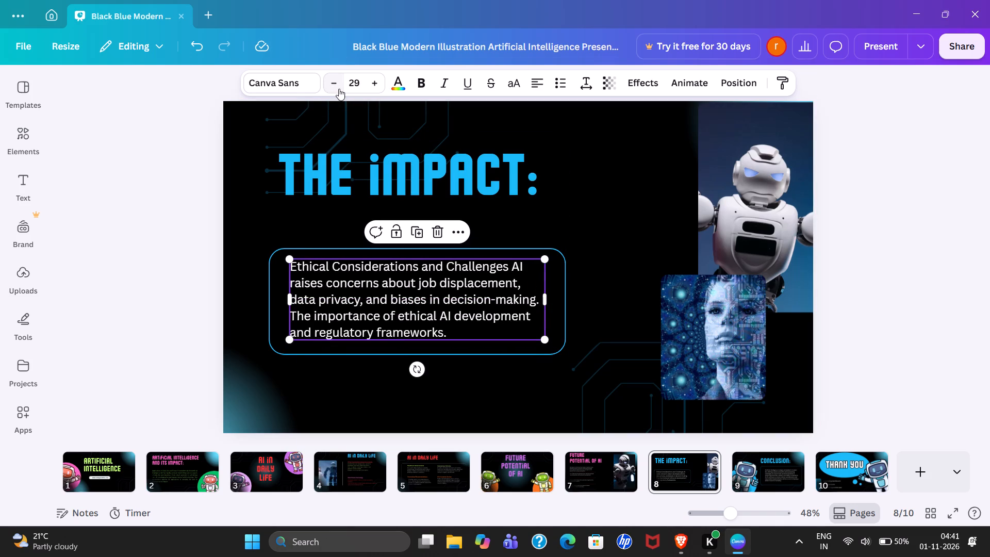
{"action": "left_click", "coordinate": [339, 89]}
{"action": "left_click", "coordinate": [339, 89]}
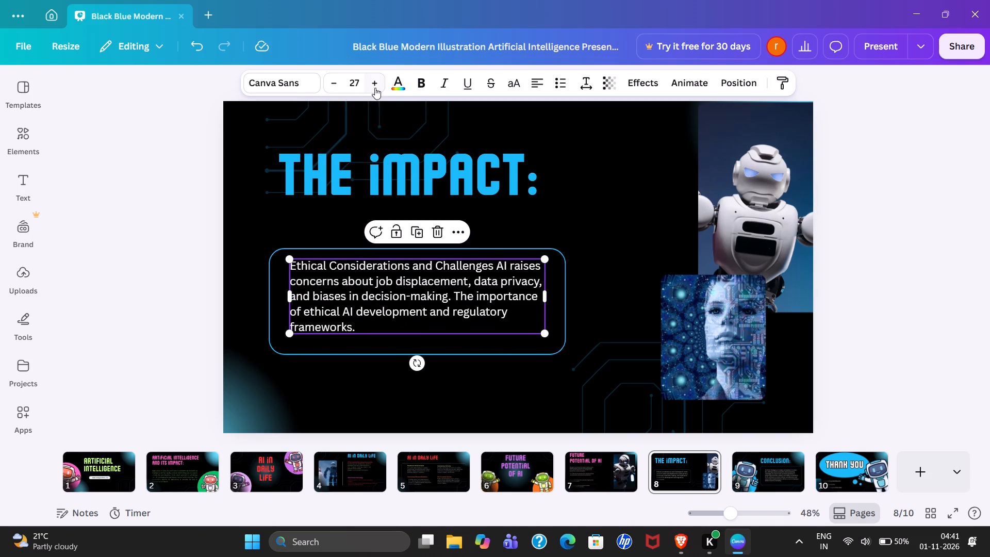
Recolour the ethical considerations paragraph lime green, trying red, orange and other greens first.
{"action": "left_click", "coordinate": [393, 79]}
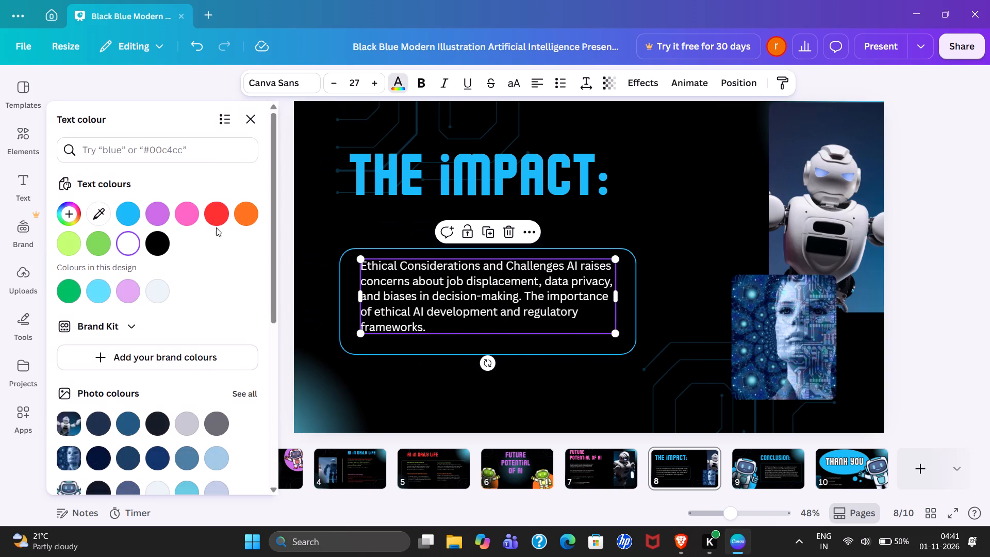
{"action": "left_click", "coordinate": [217, 219]}
{"action": "left_click", "coordinate": [252, 215]}
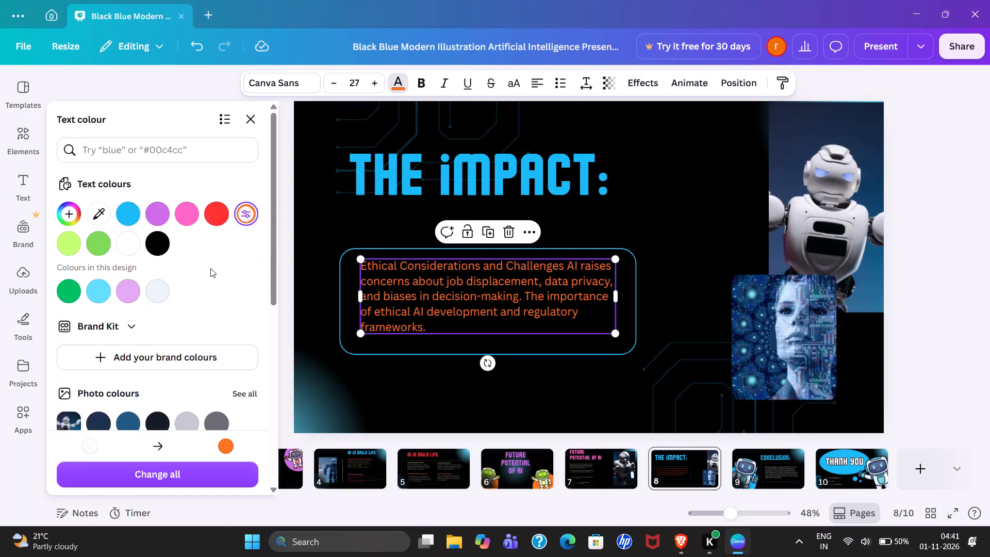
{"action": "scroll", "coordinate": [208, 270], "scroll_direction": "down", "scroll_amount": 5}
{"action": "left_click", "coordinate": [102, 282]}
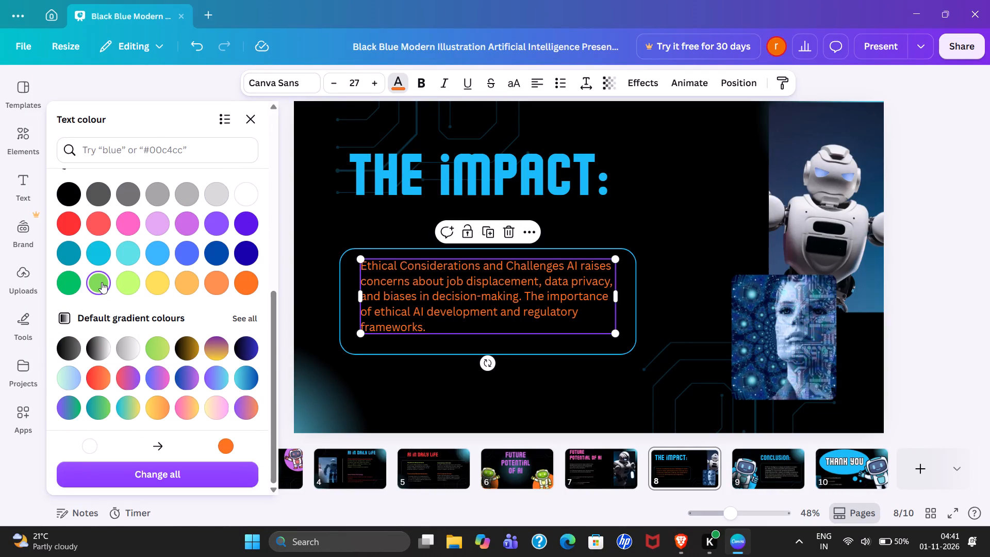
{"action": "left_click", "coordinate": [61, 282]}
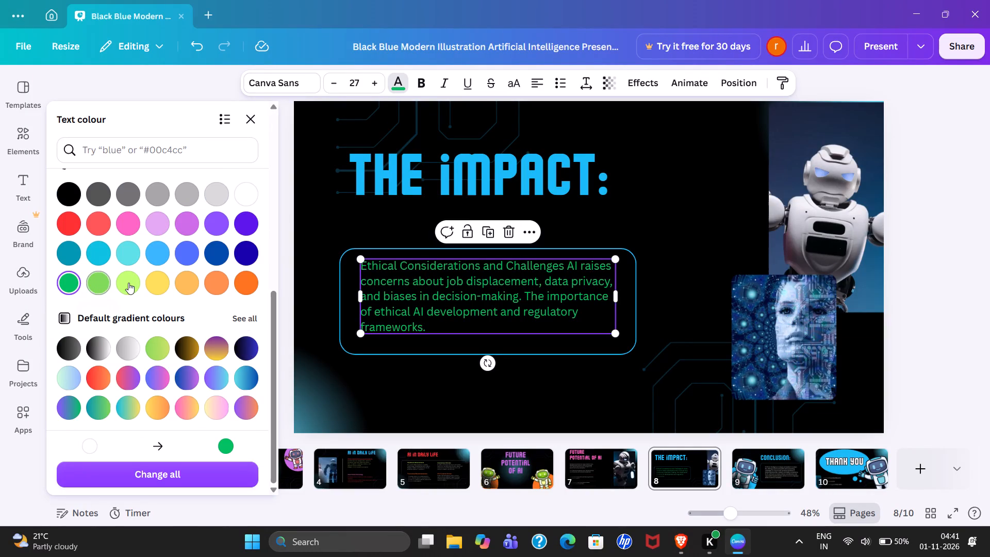
{"action": "left_click", "coordinate": [129, 283]}
Recolour the "THE IMPACT:" heading green.
{"action": "left_click", "coordinate": [428, 190]}
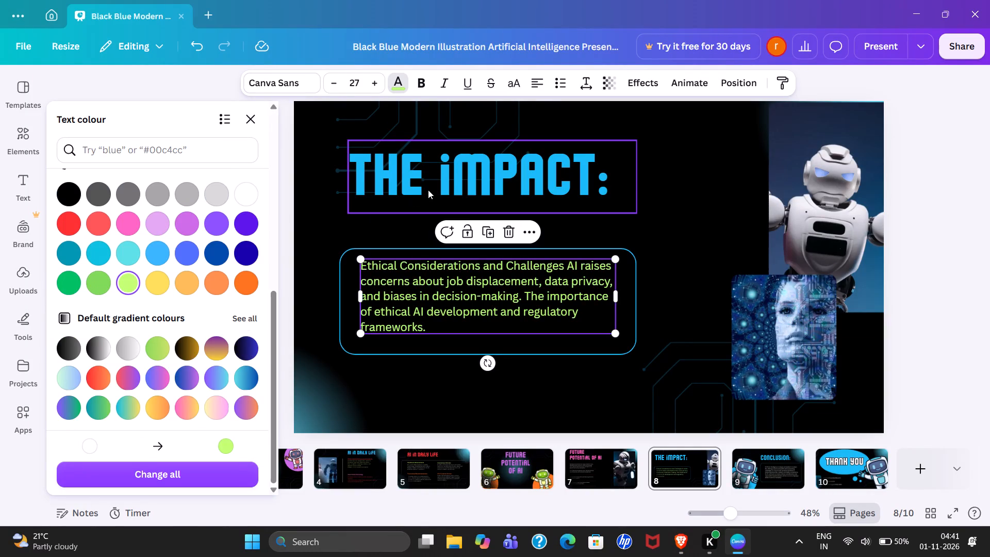
{"action": "left_click", "coordinate": [75, 352]}
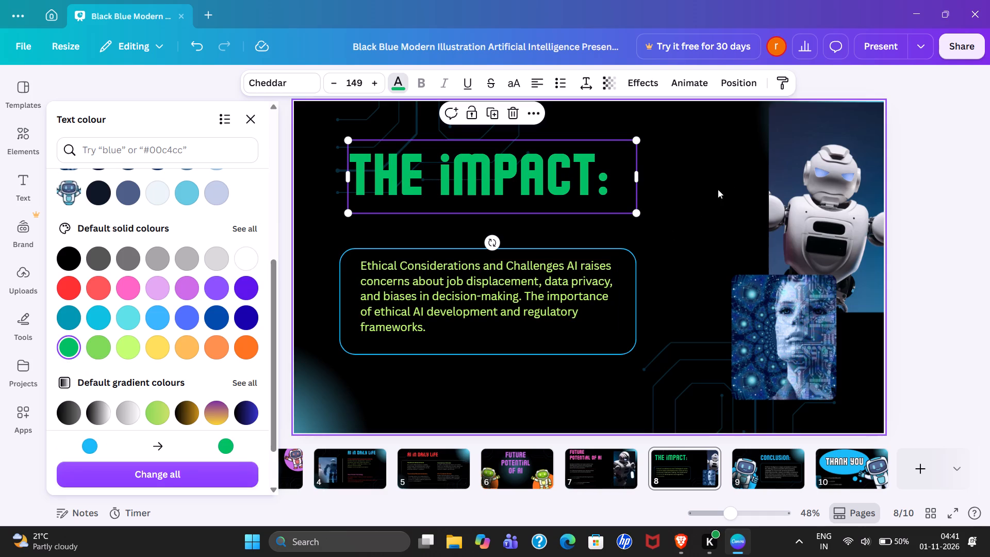
Reduce the robot photo to a nearly square crop about 433 px high and place it beside the heading, above the face photo.
{"action": "left_click_drag", "start_coordinate": [790, 182], "coordinate": [622, 186]}
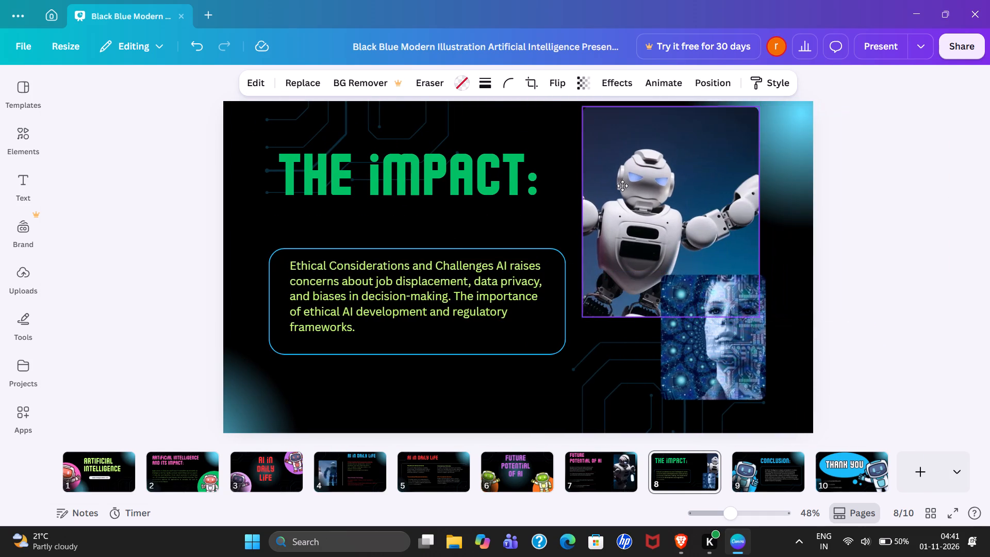
{"action": "left_click_drag", "start_coordinate": [622, 186], "coordinate": [622, 184]}
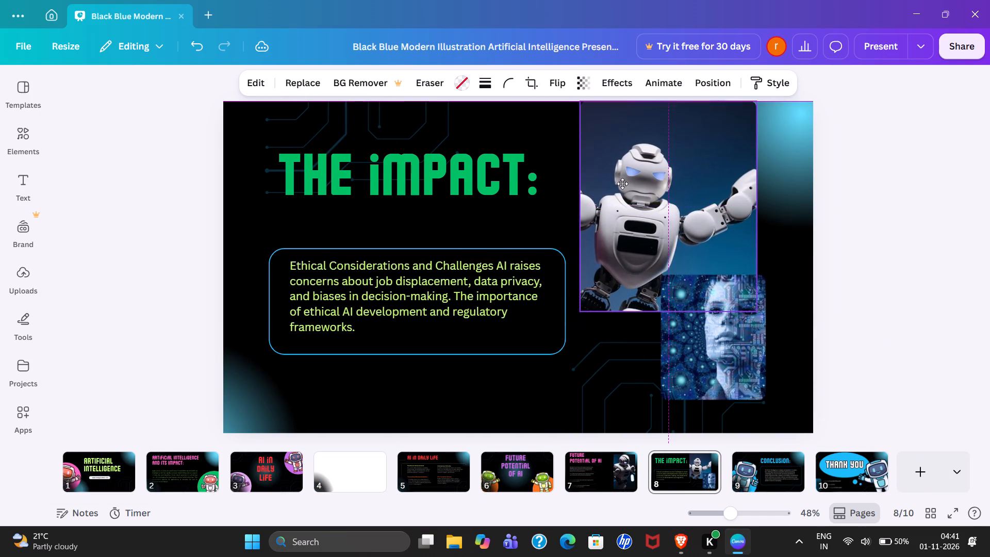
{"action": "left_click_drag", "start_coordinate": [622, 184], "coordinate": [619, 189]}
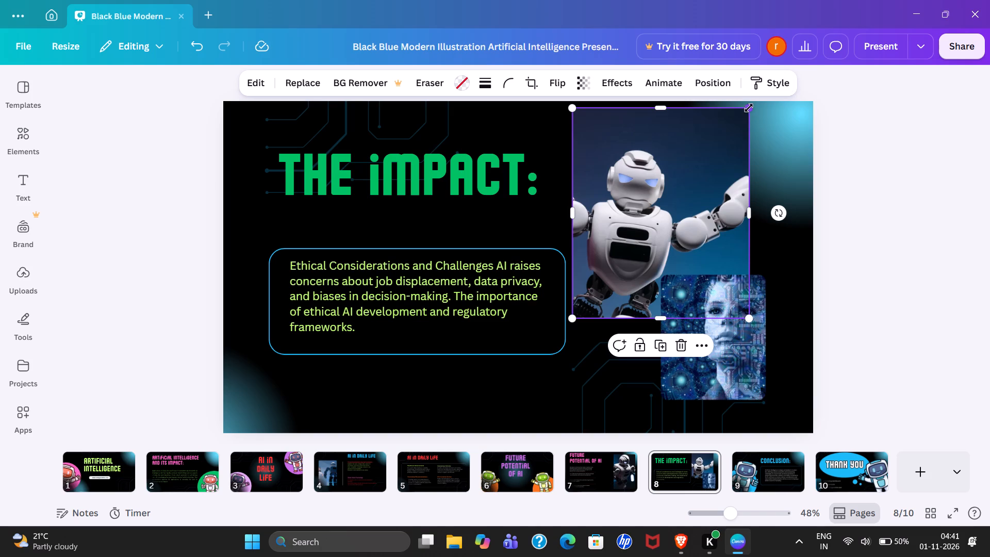
{"action": "left_click_drag", "start_coordinate": [659, 108], "coordinate": [656, 156]}
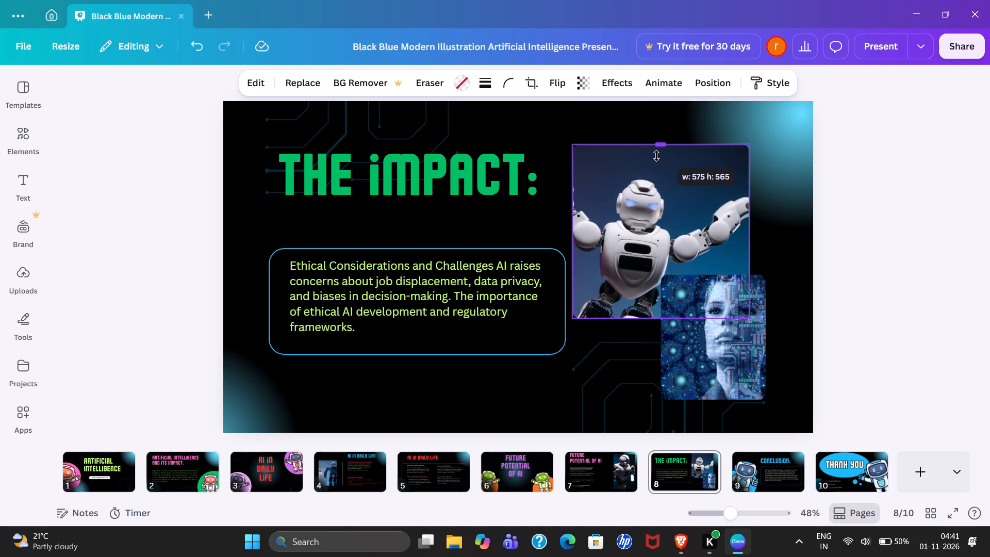
{"action": "left_click_drag", "start_coordinate": [656, 156], "coordinate": [659, 185]}
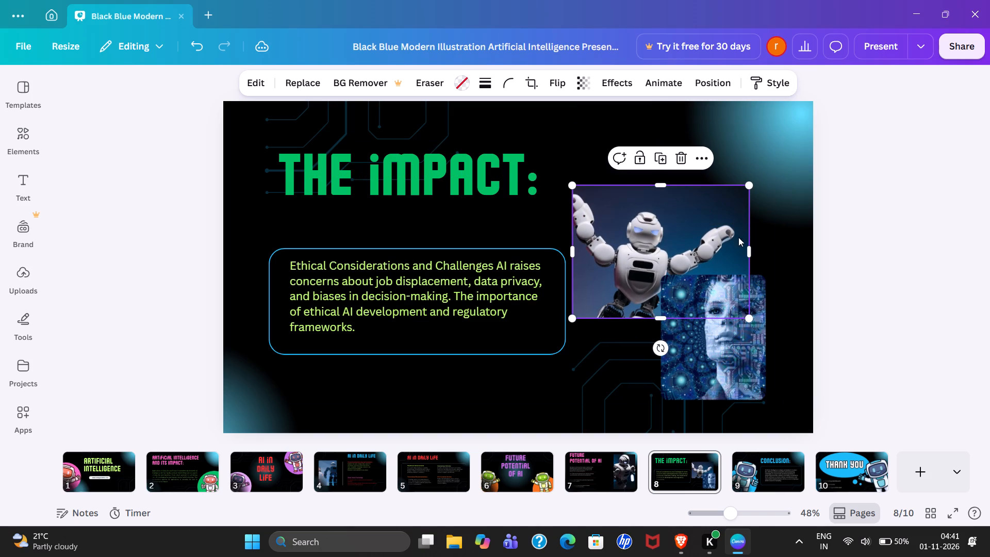
{"action": "left_click_drag", "start_coordinate": [751, 250], "coordinate": [704, 249]}
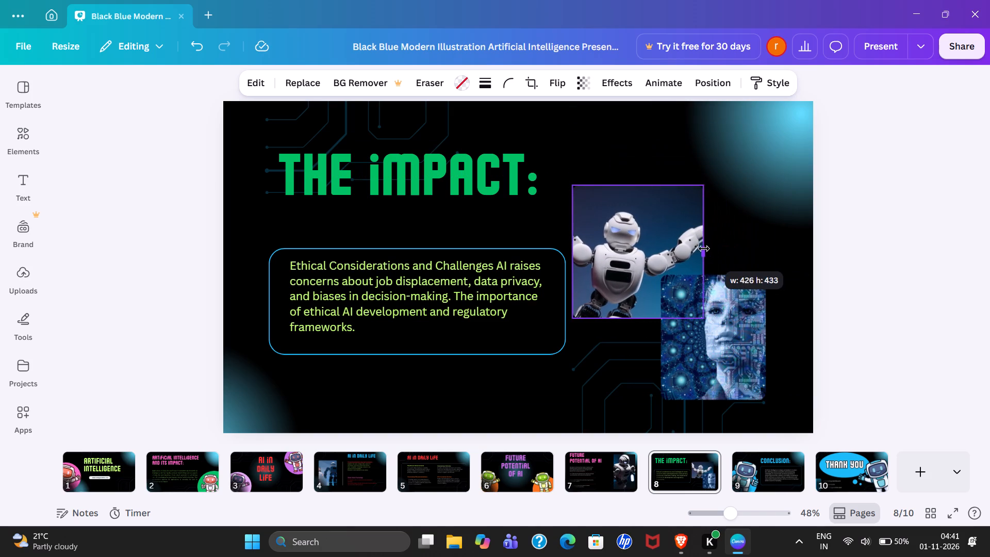
{"action": "left_click_drag", "start_coordinate": [704, 249], "coordinate": [683, 251]}
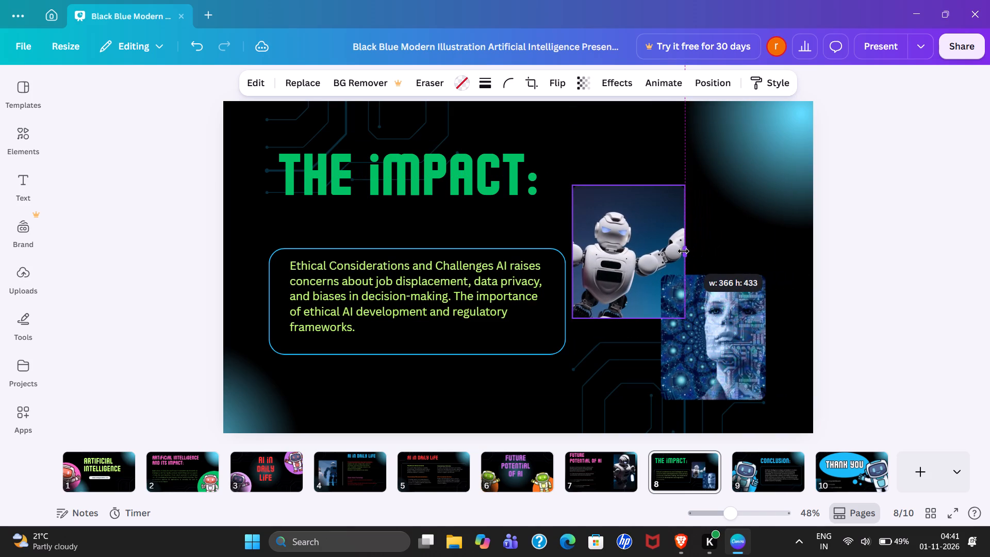
{"action": "left_click_drag", "start_coordinate": [683, 251], "coordinate": [702, 251]}
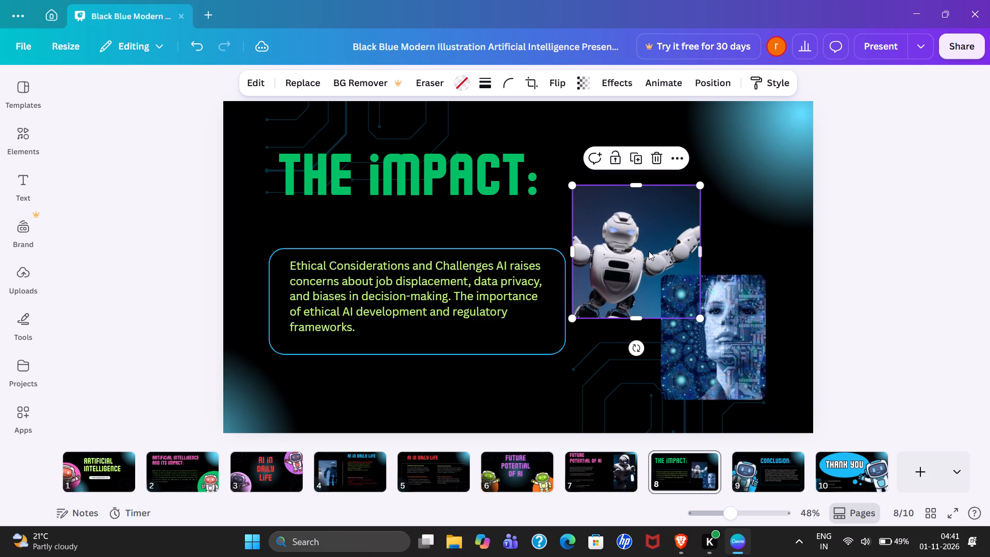
{"action": "left_click_drag", "start_coordinate": [649, 251], "coordinate": [669, 198]}
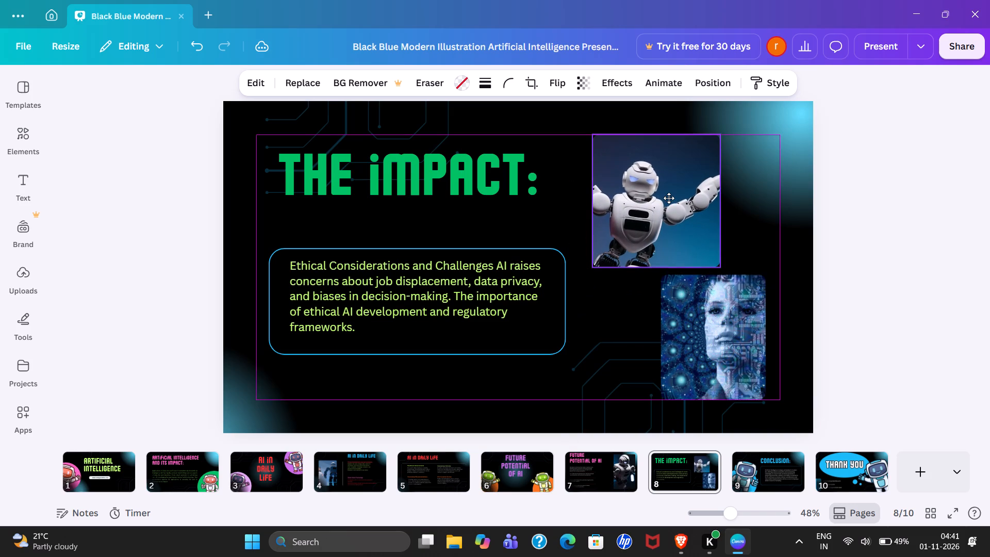
{"action": "left_click_drag", "start_coordinate": [669, 198], "coordinate": [658, 198]}
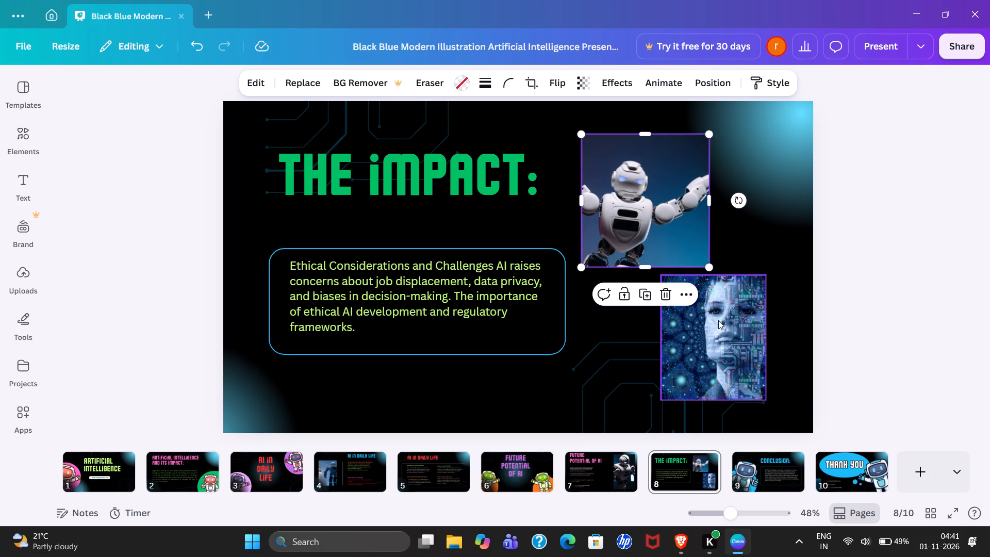
Widen the blue circuit face photo slightly and move it down toward the slide's bottom-right corner.
{"action": "left_click", "coordinate": [718, 320]}
{"action": "left_click_drag", "start_coordinate": [767, 336], "coordinate": [780, 337]}
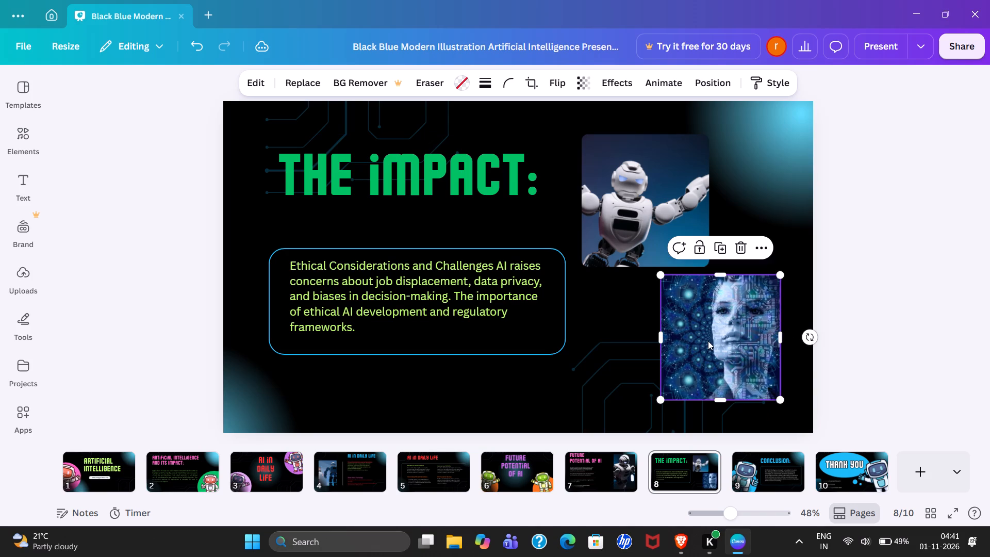
{"action": "left_click_drag", "start_coordinate": [708, 341], "coordinate": [723, 348]}
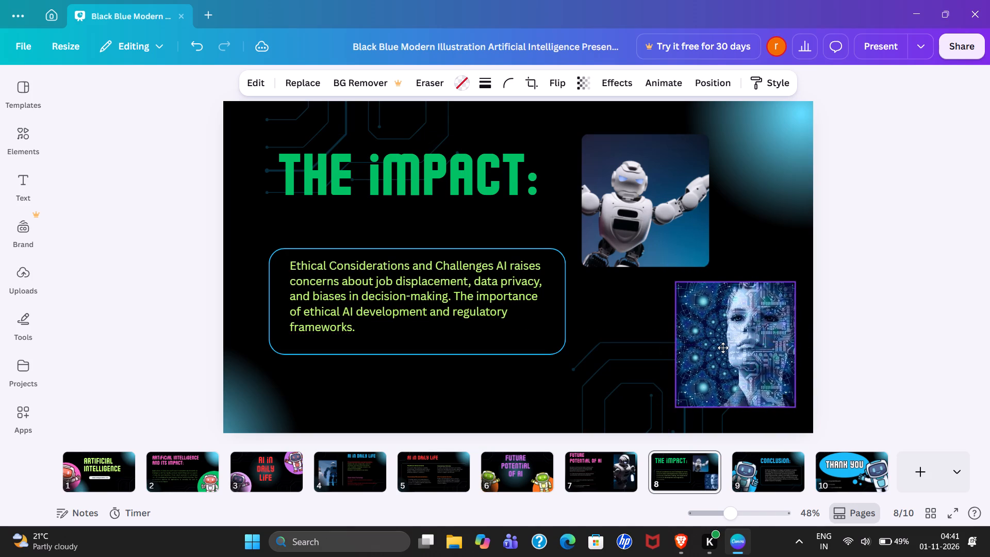
{"action": "left_click_drag", "start_coordinate": [723, 348], "coordinate": [727, 349]}
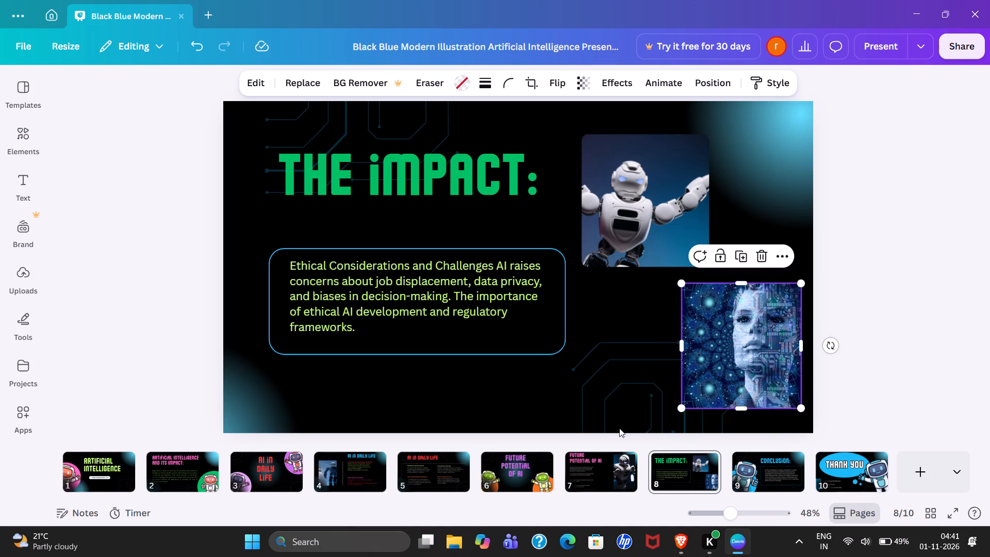
On page 9, shrink the thumbs-up robot so it mostly fits over the blue circle.
{"action": "left_click", "coordinate": [767, 471]}
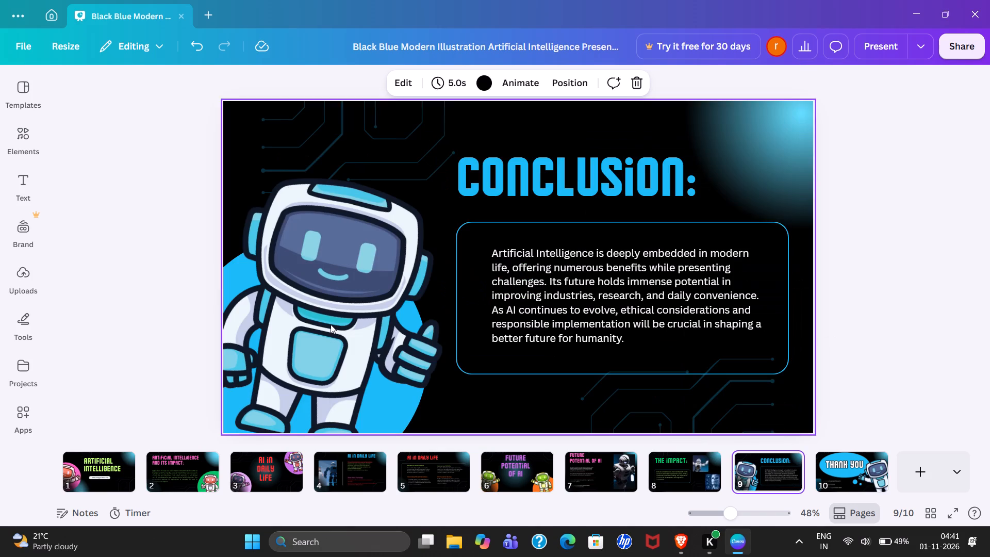
{"action": "left_click", "coordinate": [331, 324]}
{"action": "left_click_drag", "start_coordinate": [470, 209], "coordinate": [394, 269]}
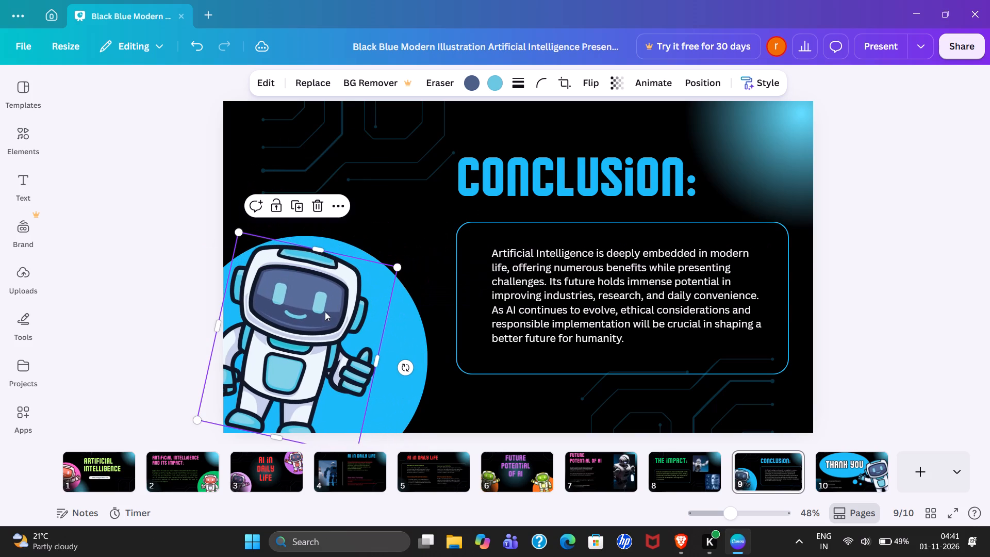
Shrink the blue circle behind the thumbs-up robot slightly.
{"action": "left_click", "coordinate": [420, 320]}
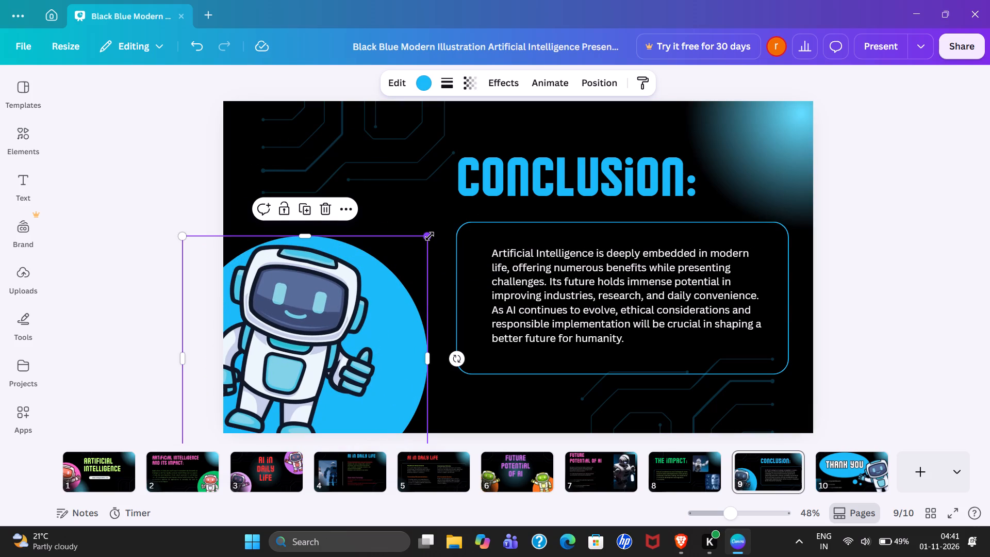
{"action": "left_click_drag", "start_coordinate": [430, 236], "coordinate": [402, 238]}
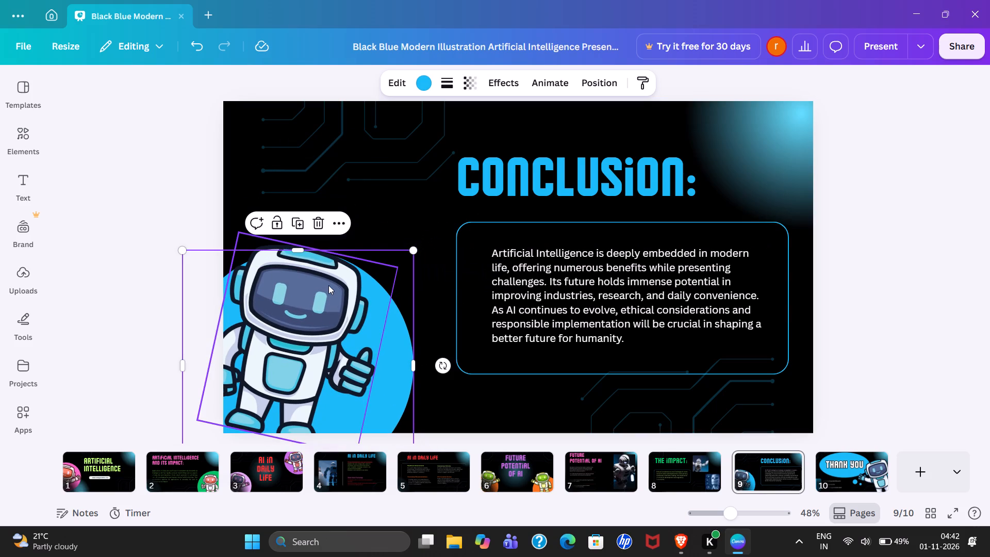
Move the blue circle behind the thumbs-up robot slightly up and toward the slide's left edge.
{"action": "left_click_drag", "start_coordinate": [325, 287], "coordinate": [301, 285]}
{"action": "left_click_drag", "start_coordinate": [287, 305], "coordinate": [305, 303]}
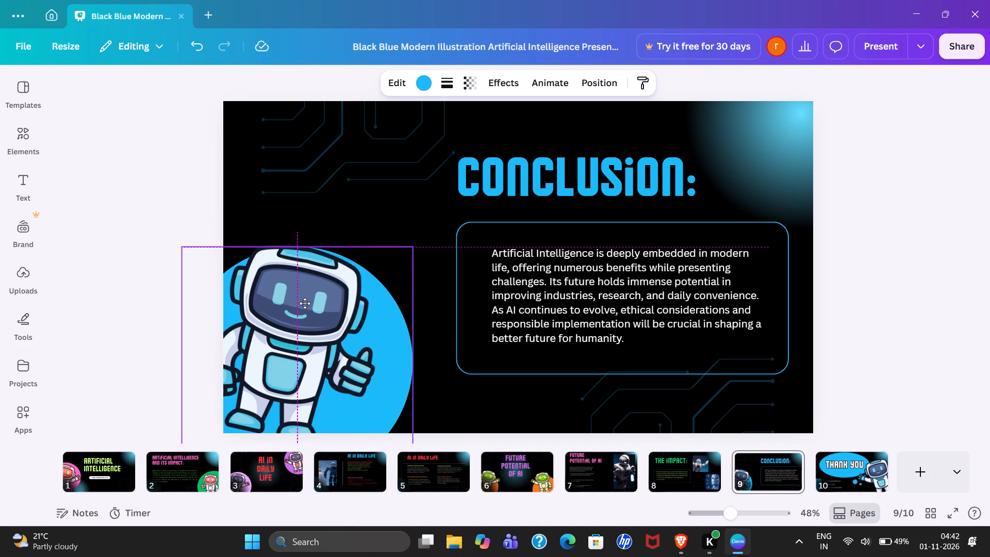
{"action": "left_click_drag", "start_coordinate": [305, 303], "coordinate": [299, 300]}
{"action": "left_click", "coordinate": [417, 190]}
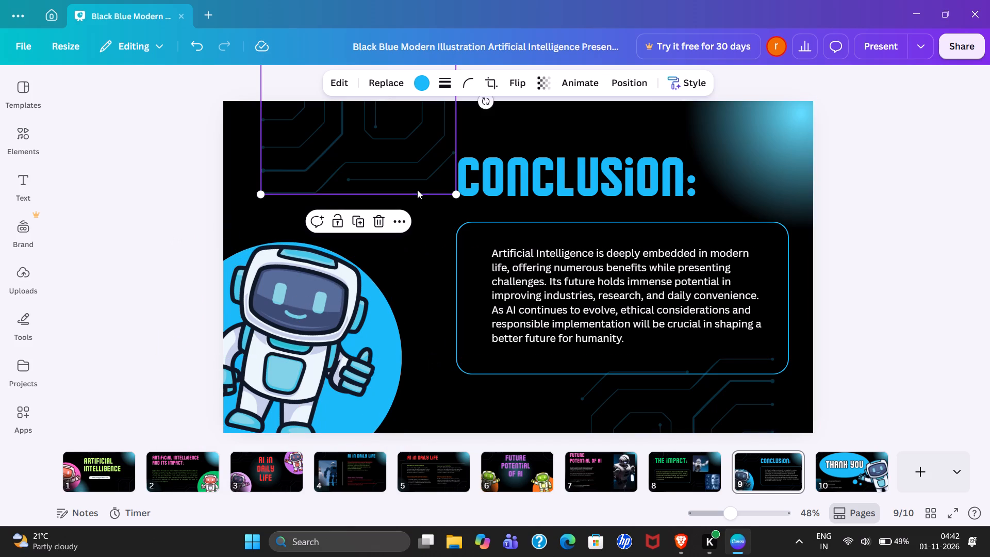
Shrink the thumbs-up robot further and place it inside the blue circle, near the slide's left edge.
{"action": "left_click_drag", "start_coordinate": [262, 337], "coordinate": [273, 345]}
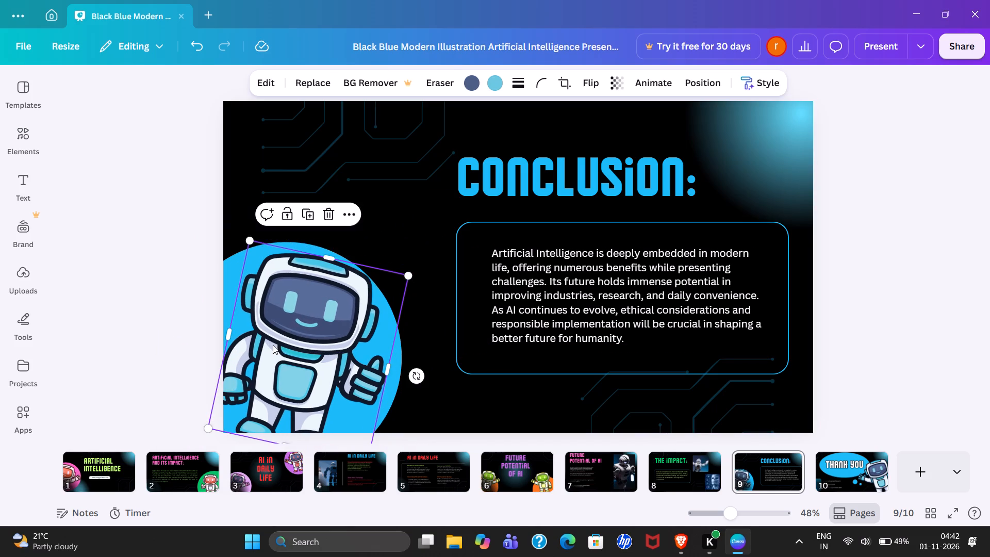
{"action": "left_click_drag", "start_coordinate": [411, 275], "coordinate": [400, 280]}
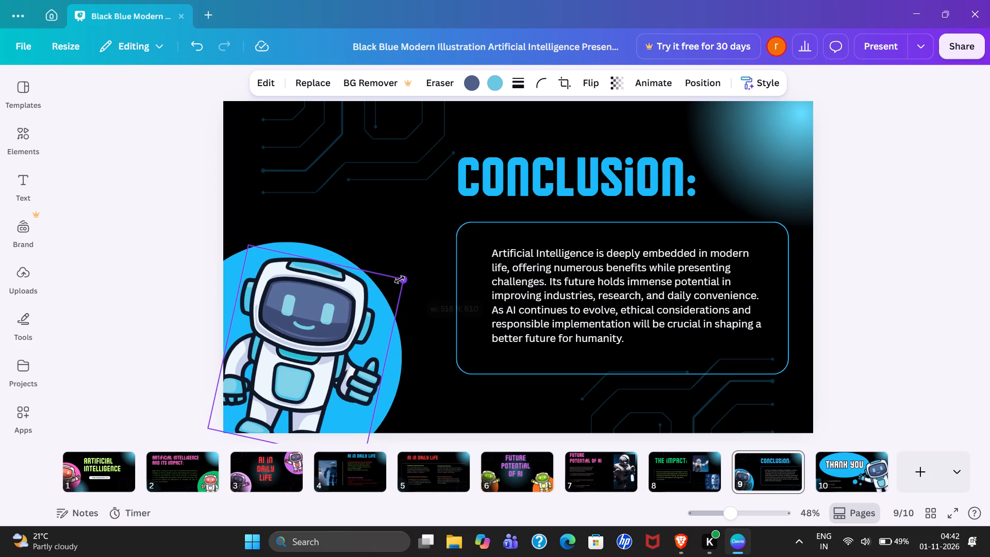
{"action": "left_click_drag", "start_coordinate": [400, 280], "coordinate": [384, 289]}
{"action": "left_click_drag", "start_coordinate": [315, 331], "coordinate": [329, 318]}
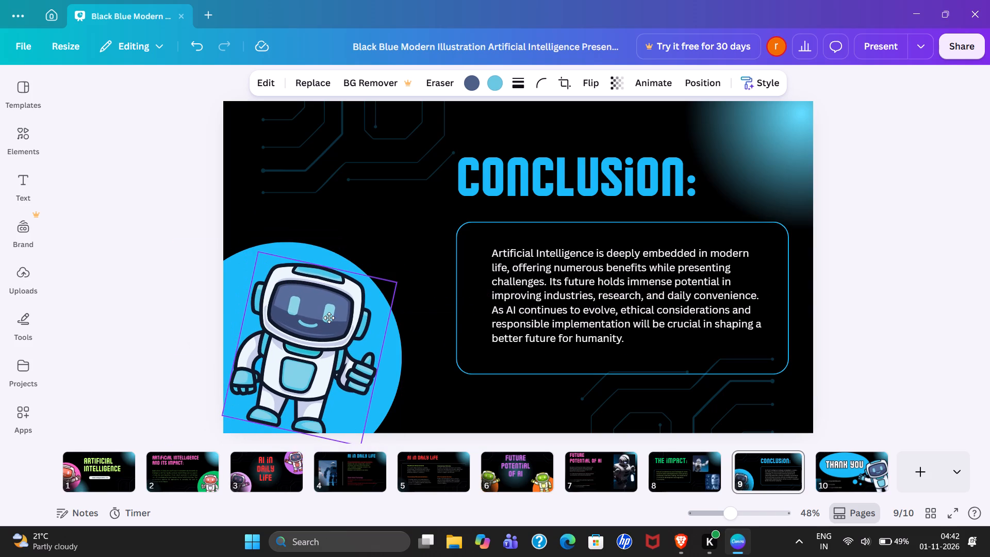
{"action": "left_click_drag", "start_coordinate": [329, 318], "coordinate": [320, 317]}
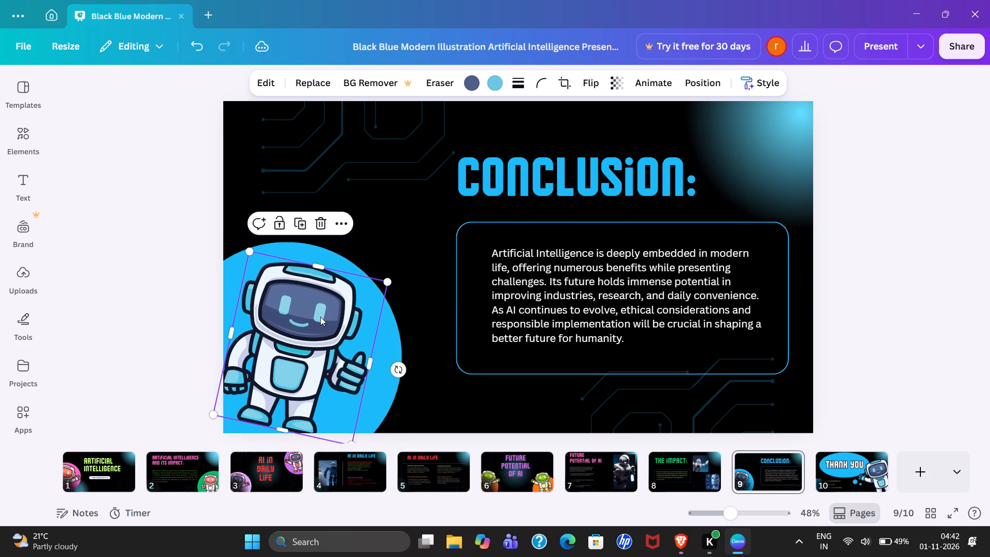
Shrink the blue circle a little more around the thumbs-up robot.
{"action": "left_click", "coordinate": [342, 256]}
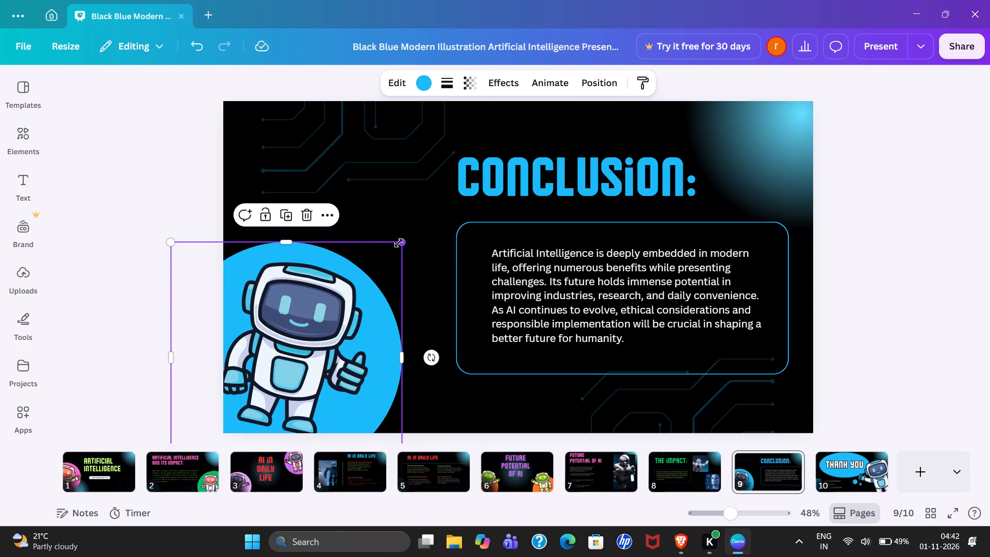
{"action": "left_click_drag", "start_coordinate": [401, 243], "coordinate": [395, 248]}
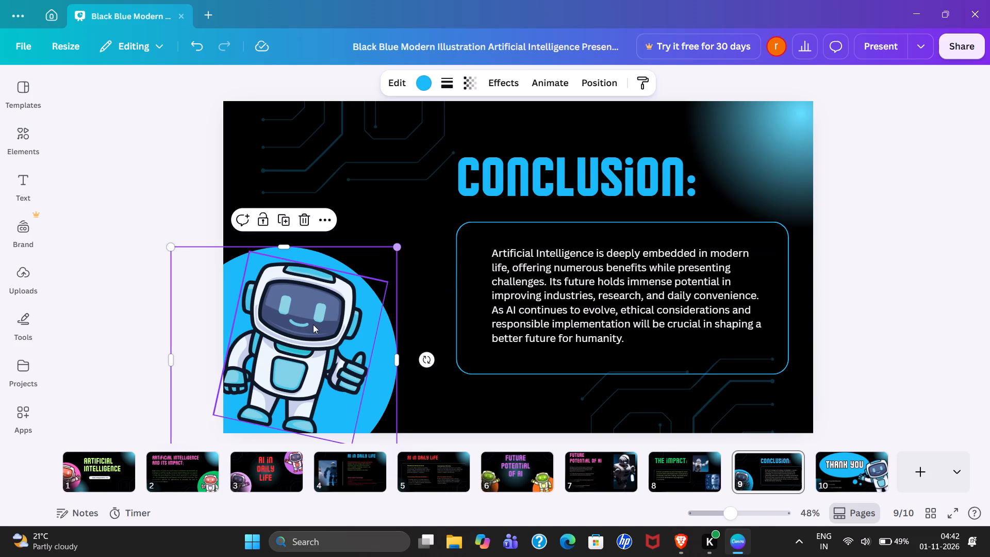
Recolour the thumbs-up robot's grey-blue parts to bright red #ff3131.
{"action": "left_click", "coordinate": [313, 324]}
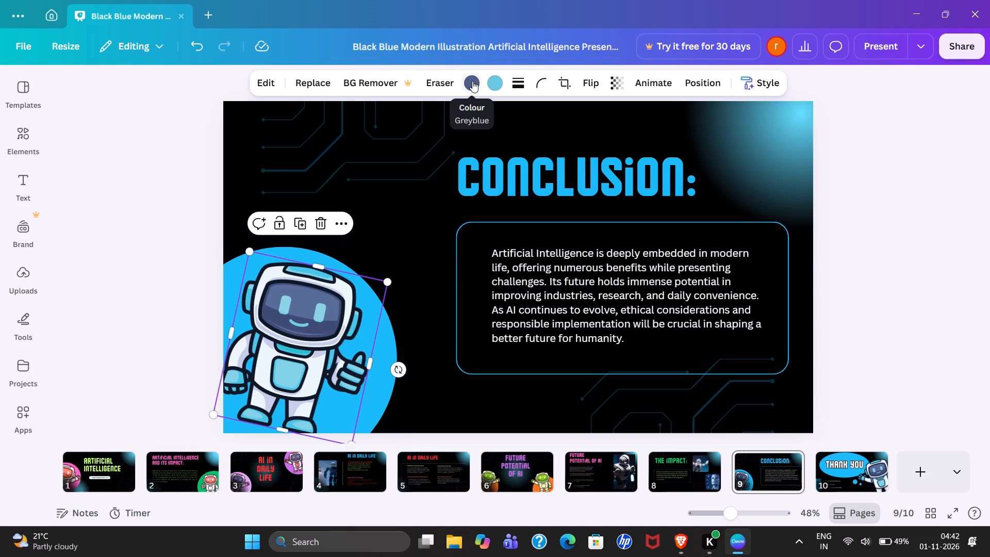
{"action": "left_click", "coordinate": [472, 81]}
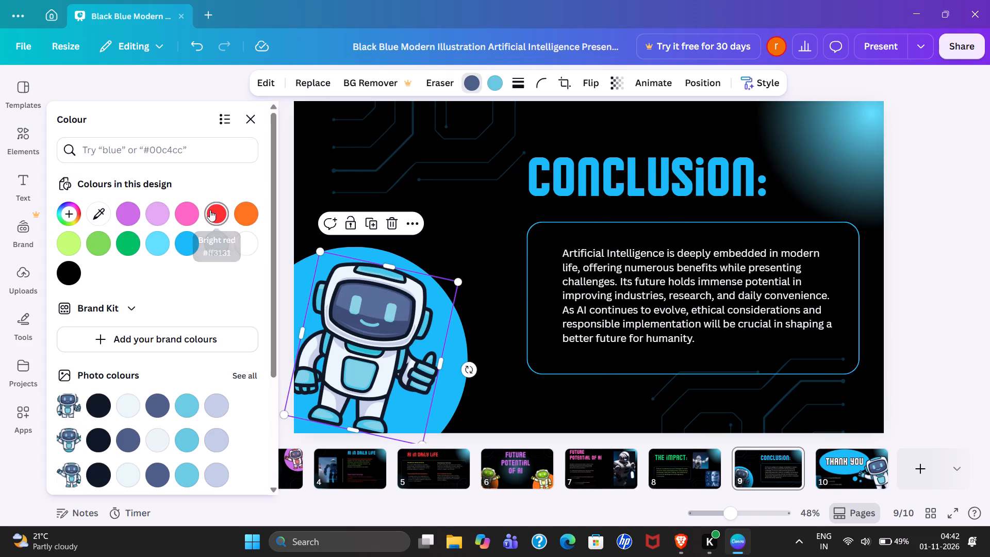
{"action": "left_click", "coordinate": [210, 210]}
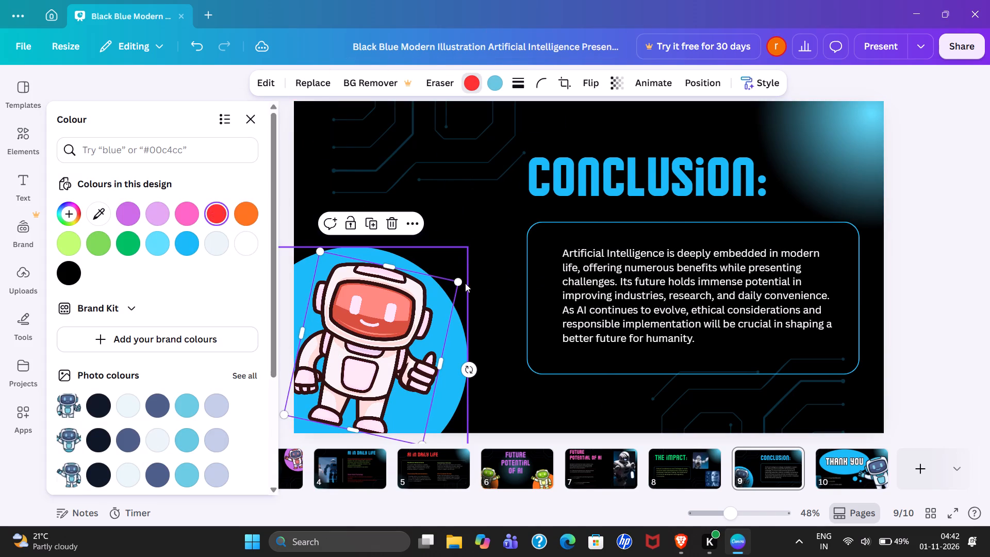
Try orange #ff751f, lime, light blue #60dfff and black on the circle behind the robot, and settle on the robot photo palette's grey-blue.
{"action": "left_click", "coordinate": [459, 318]}
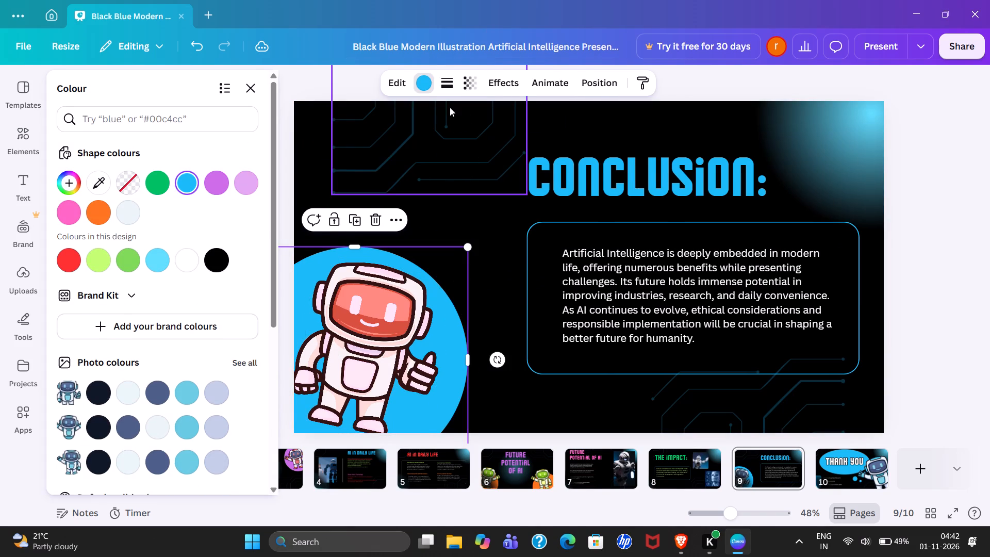
{"action": "left_click", "coordinate": [102, 220]}
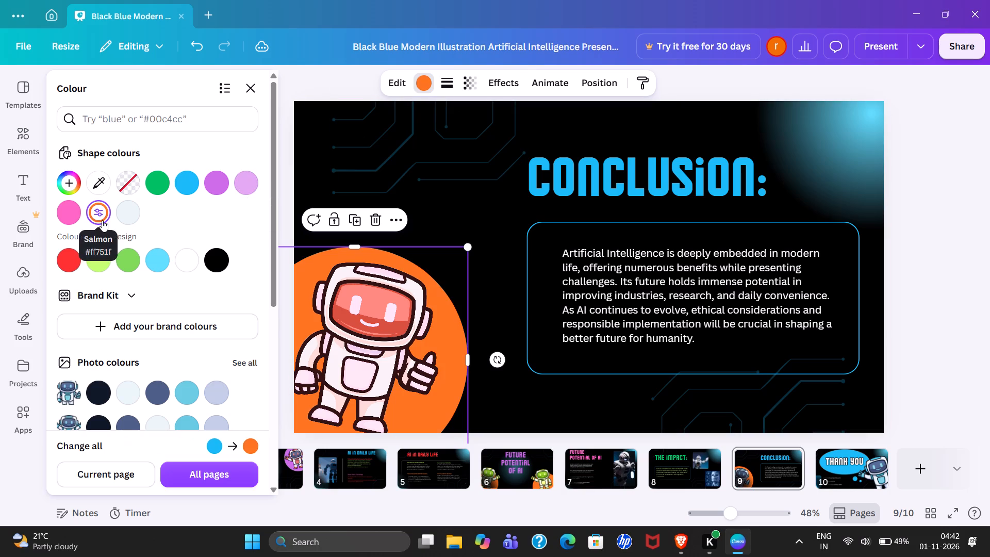
{"action": "left_click", "coordinate": [97, 248]}
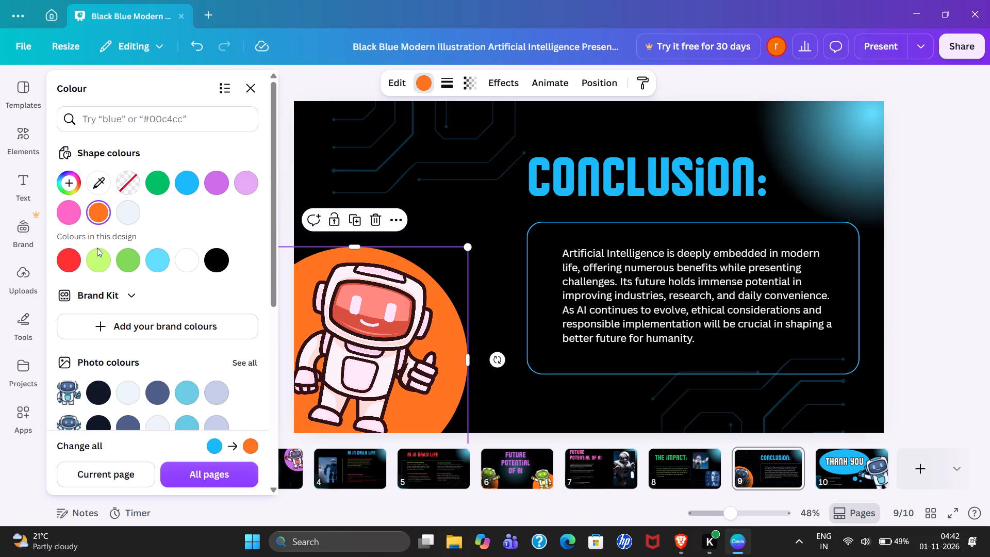
{"action": "left_click", "coordinate": [99, 255]}
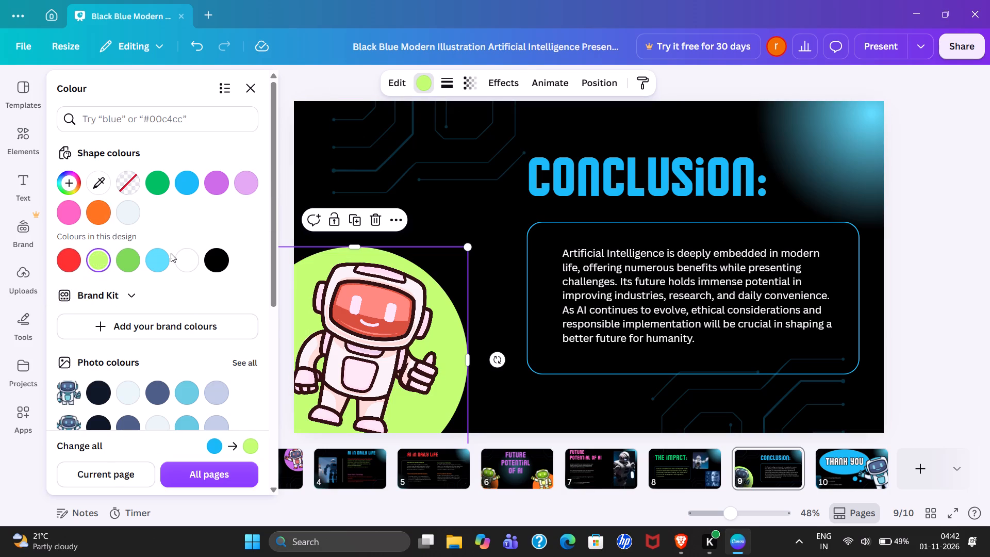
{"action": "left_click", "coordinate": [163, 255]}
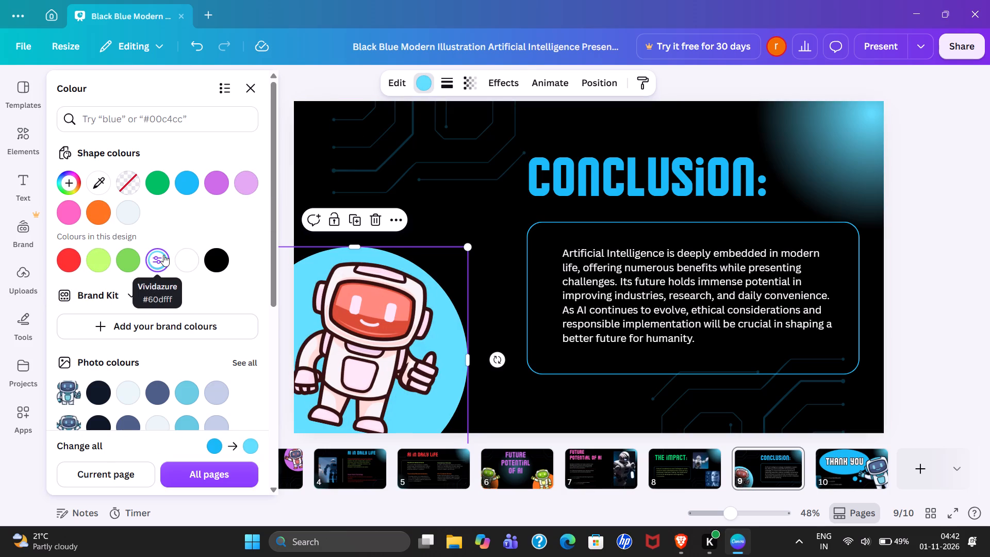
{"action": "left_click", "coordinate": [97, 260]}
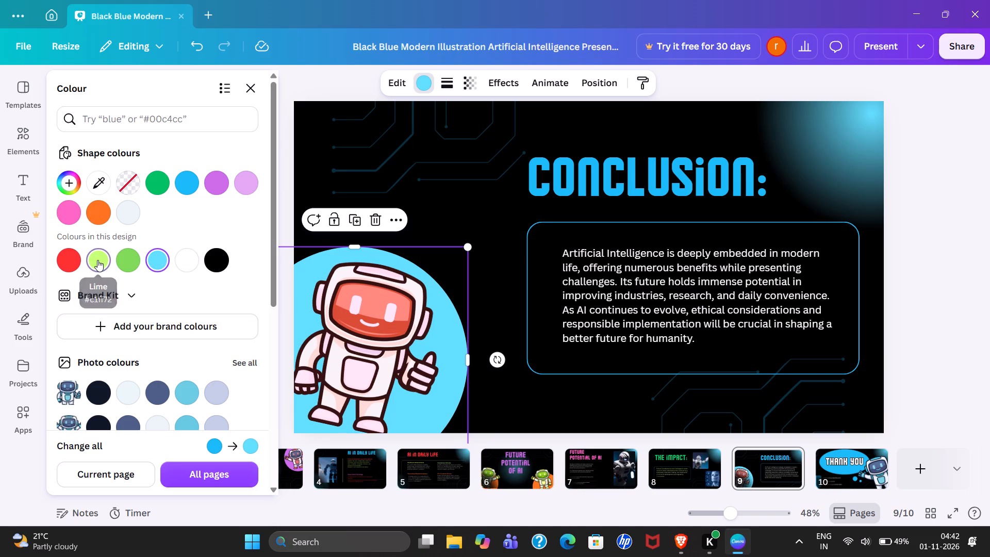
{"action": "left_click", "coordinate": [221, 264]}
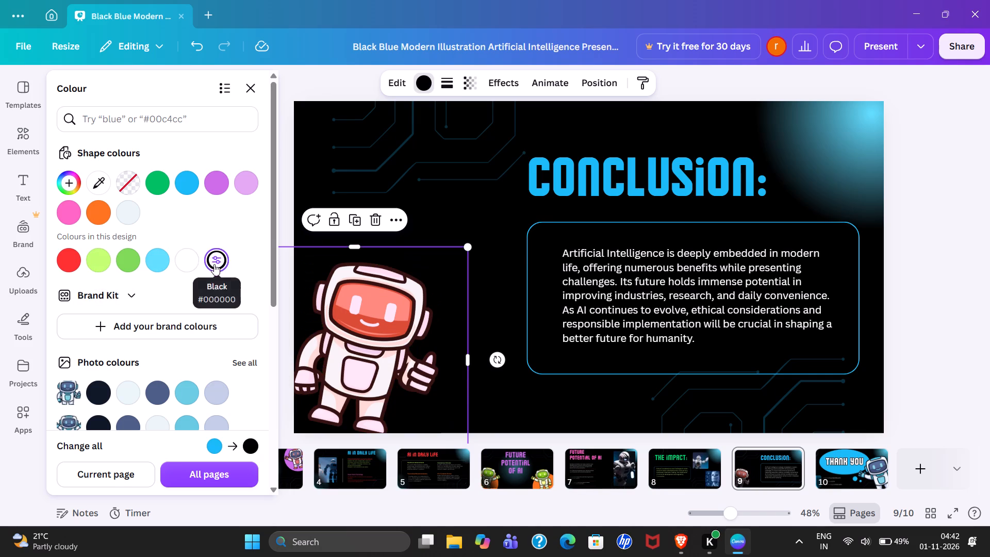
{"action": "left_click", "coordinate": [158, 397]}
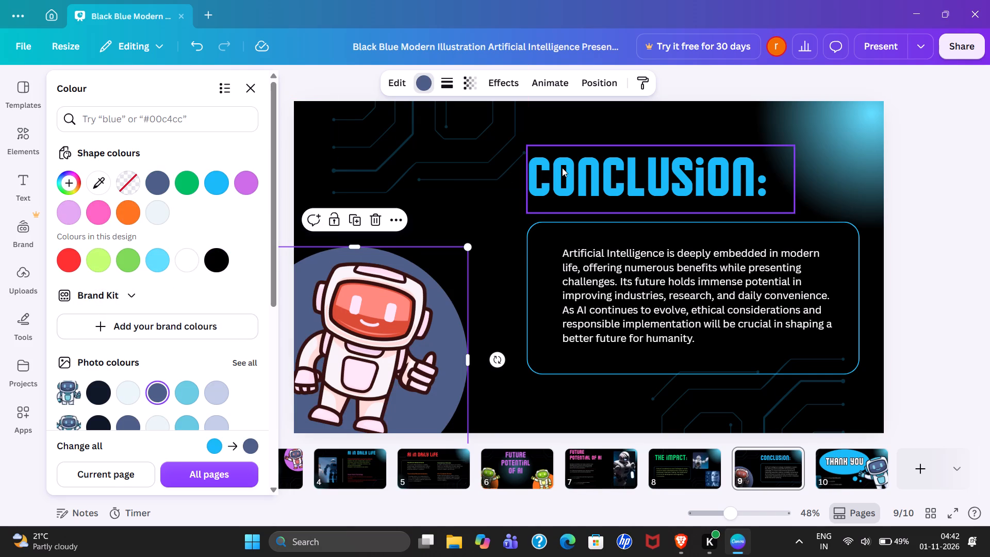
Move the CONCLUSION heading up and left, away from the corner glow.
{"action": "left_click_drag", "start_coordinate": [562, 168], "coordinate": [506, 152]}
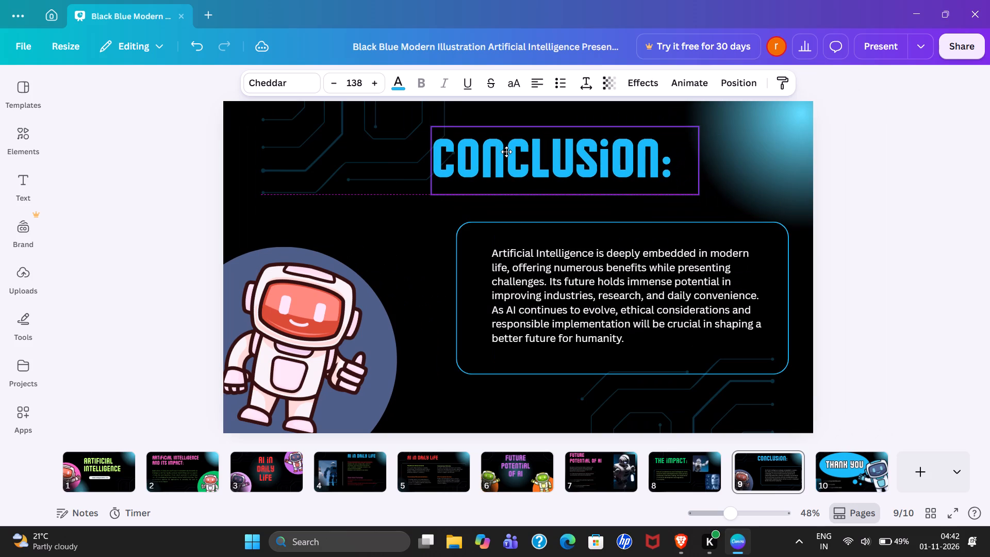
{"action": "left_click_drag", "start_coordinate": [506, 152], "coordinate": [491, 152]}
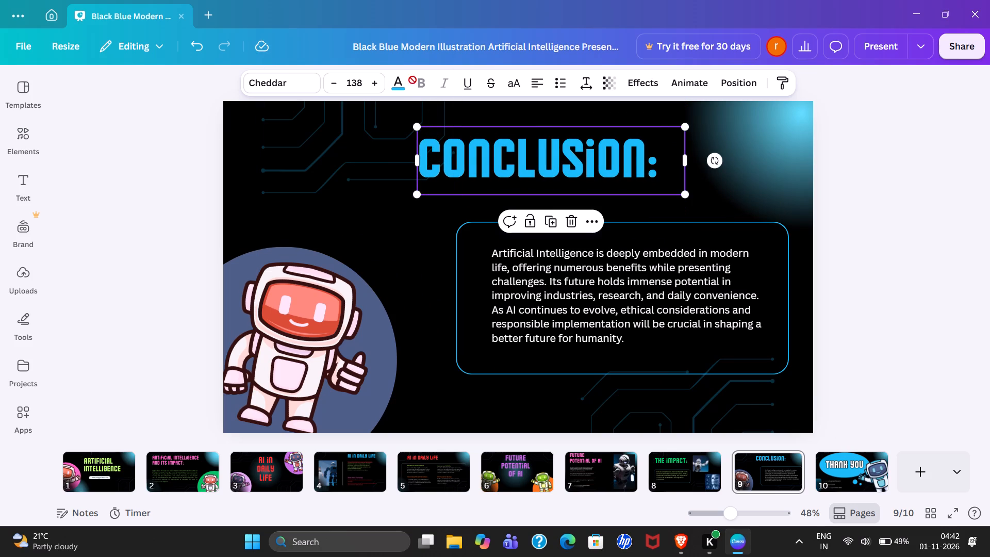
Recolour the CONCLUSION heading to the grey-blue from the robot photo's palette, matching the circle.
{"action": "left_click", "coordinate": [403, 84]}
{"action": "scroll", "coordinate": [180, 292], "scroll_direction": "down", "scroll_amount": 1}
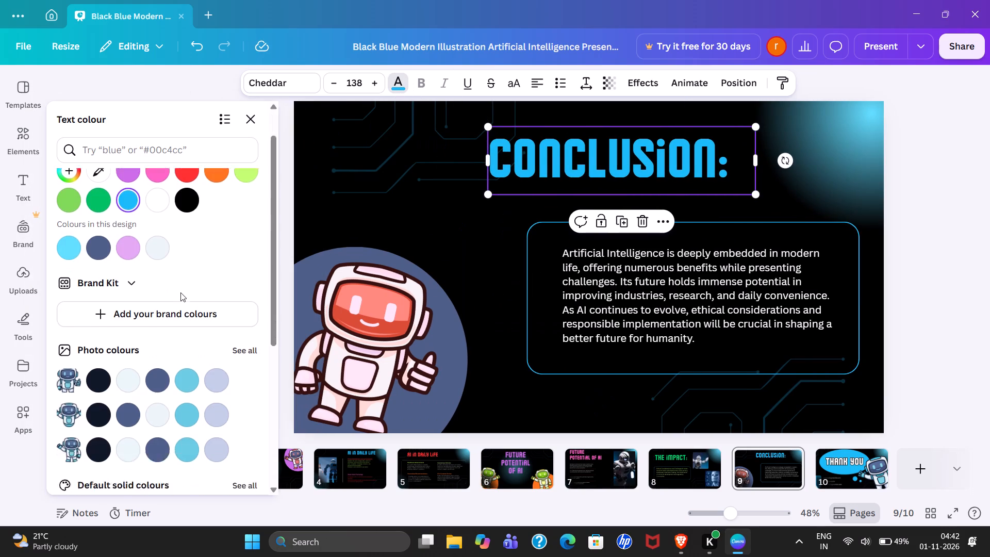
{"action": "scroll", "coordinate": [180, 292], "scroll_direction": "down", "scroll_amount": 2}
{"action": "left_click", "coordinate": [150, 227]}
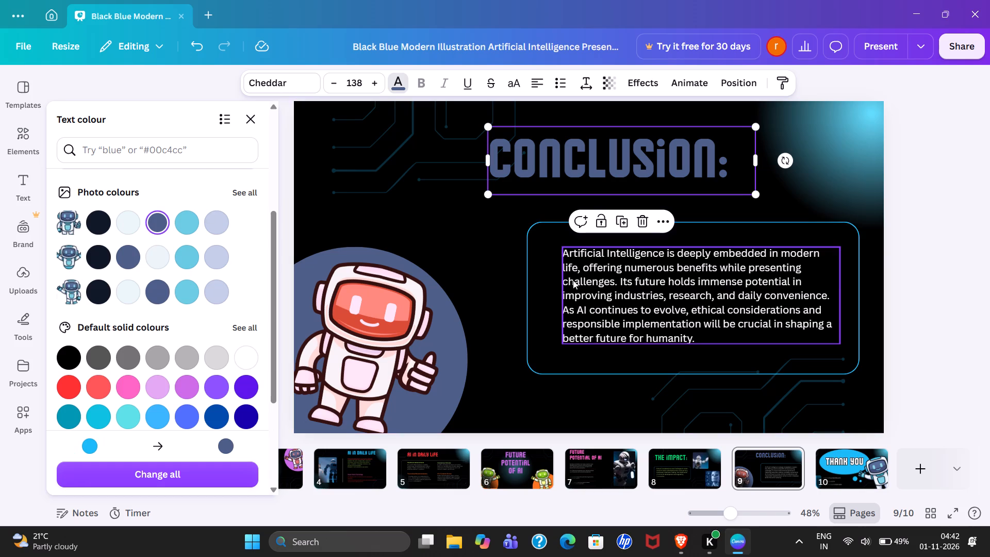
Nudge the conclusion paragraph left, widen its rounded frame slightly on the left, and shift the frame up and left beneath the heading.
{"action": "left_click_drag", "start_coordinate": [609, 274], "coordinate": [599, 273]}
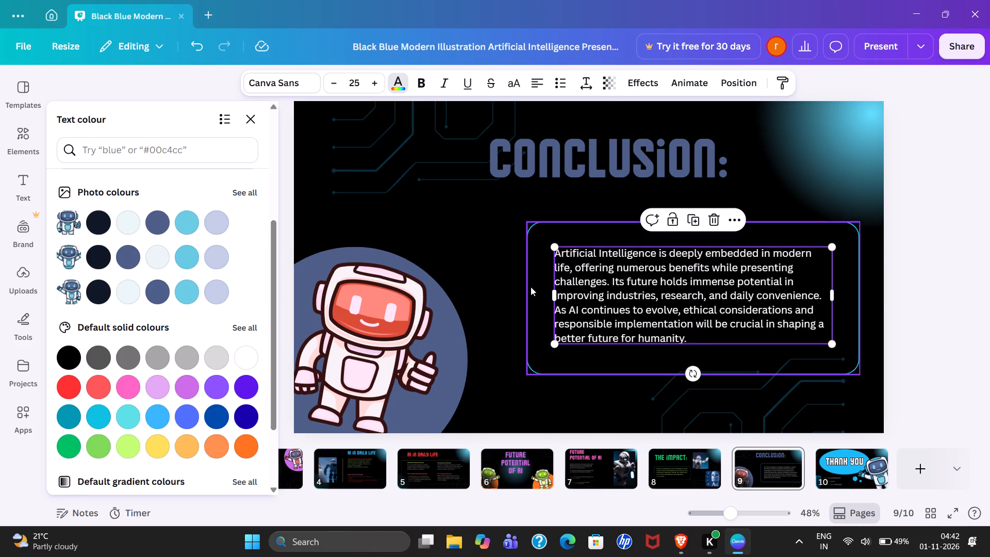
{"action": "left_click_drag", "start_coordinate": [531, 287], "coordinate": [470, 281]}
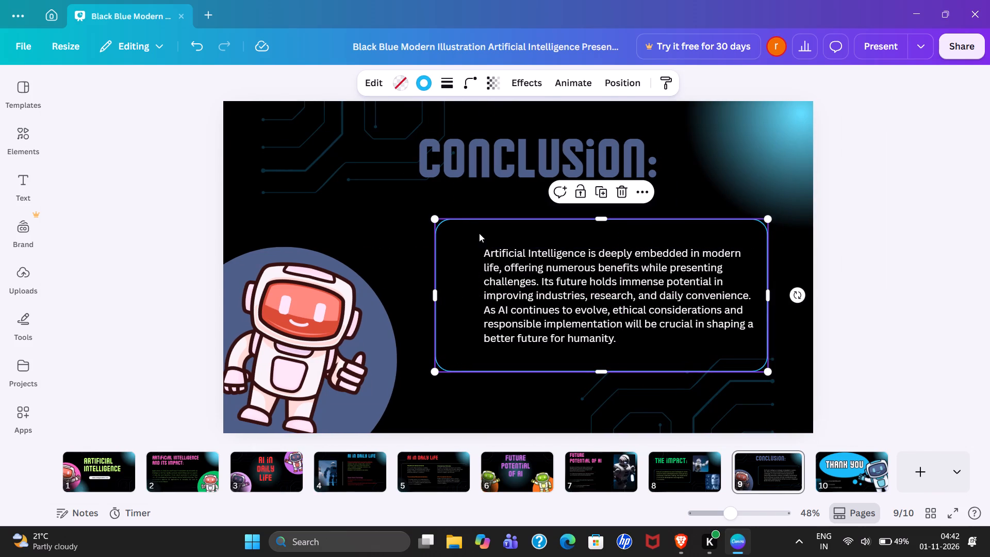
{"action": "left_click_drag", "start_coordinate": [436, 291], "coordinate": [423, 274]}
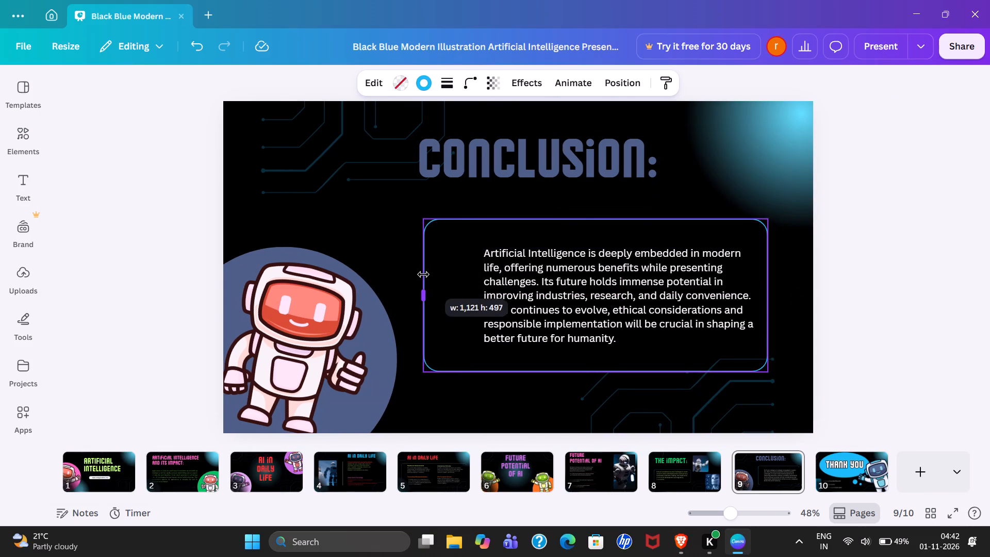
{"action": "left_click_drag", "start_coordinate": [423, 274], "coordinate": [421, 273]}
{"action": "left_click_drag", "start_coordinate": [455, 273], "coordinate": [443, 260]}
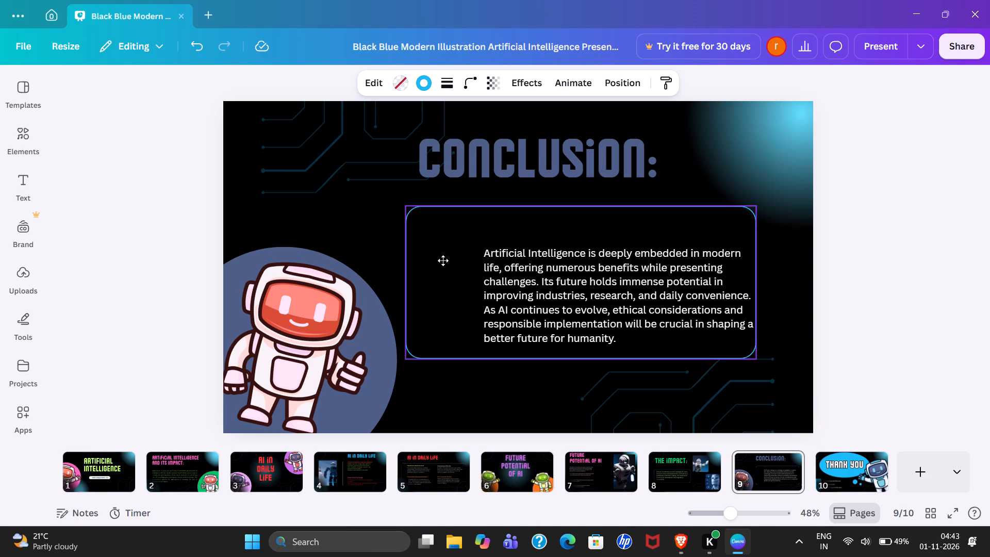
{"action": "left_click_drag", "start_coordinate": [443, 260], "coordinate": [448, 259]}
Move the conclusion paragraph up and left inside the rounded frame, close to the frame's left border.
{"action": "left_click_drag", "start_coordinate": [538, 288], "coordinate": [529, 285]}
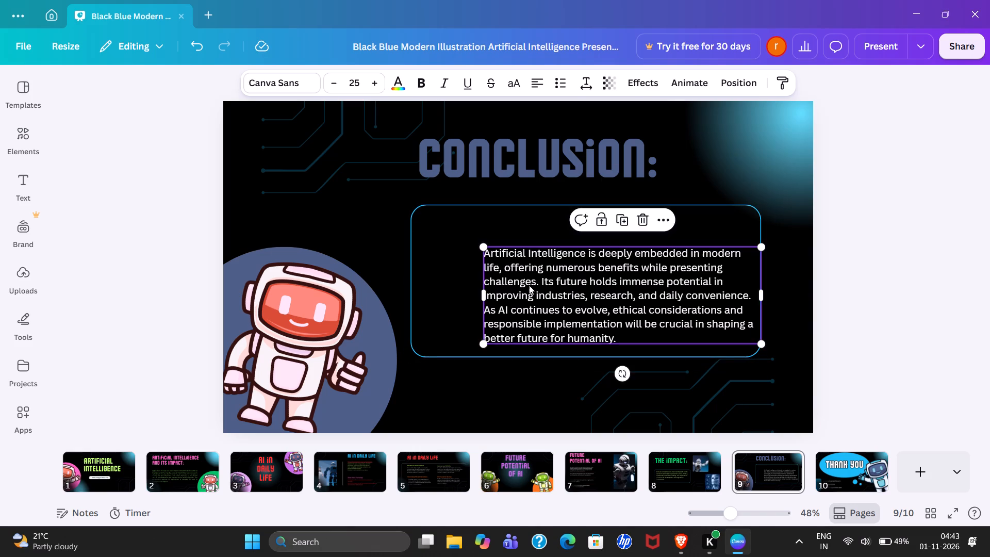
{"action": "left_click_drag", "start_coordinate": [529, 285], "coordinate": [481, 261]}
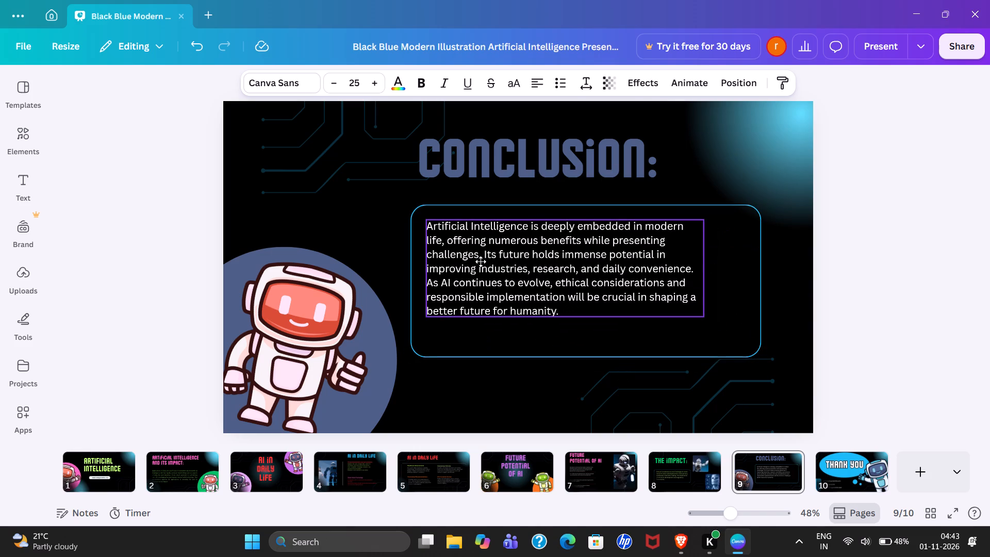
{"action": "left_click_drag", "start_coordinate": [481, 261], "coordinate": [478, 268]}
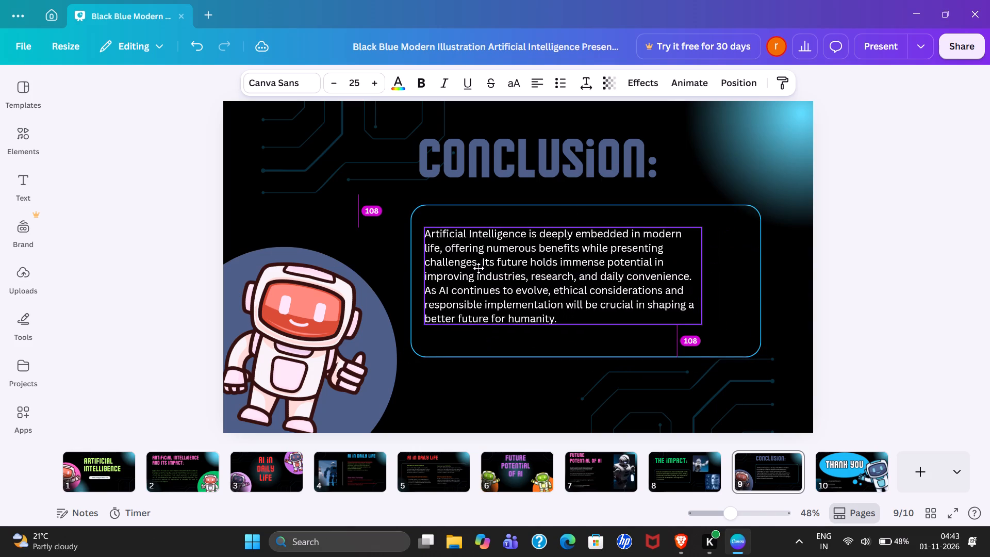
{"action": "left_click_drag", "start_coordinate": [478, 268], "coordinate": [477, 268]}
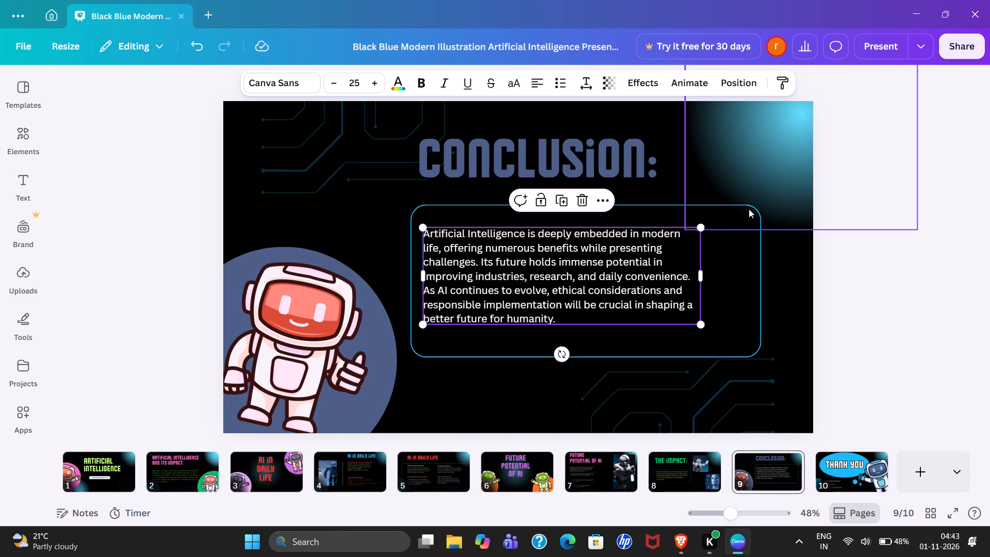
Shrink the rounded frame to about 944 px wide and raise its bottom edge so it fits closely around the paragraph.
{"action": "left_click", "coordinate": [731, 269]}
{"action": "left_click_drag", "start_coordinate": [760, 208], "coordinate": [702, 220]}
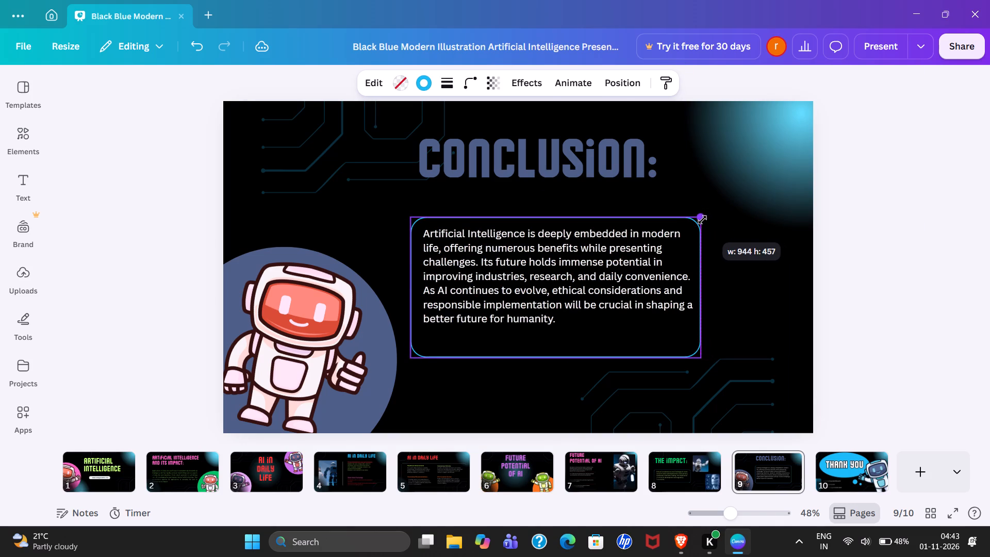
{"action": "left_click_drag", "start_coordinate": [702, 220], "coordinate": [702, 220]}
{"action": "left_click_drag", "start_coordinate": [566, 353], "coordinate": [562, 334]}
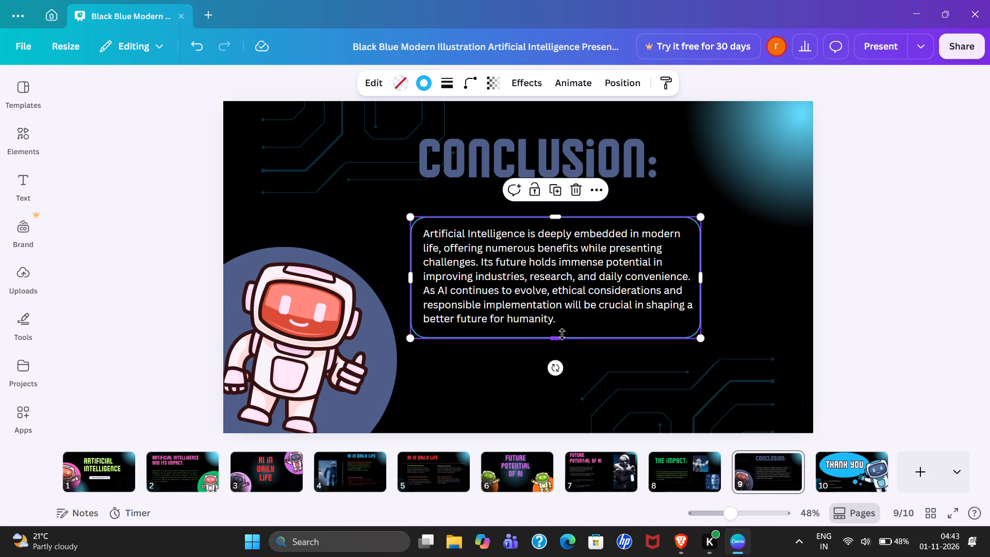
{"action": "left_click", "coordinate": [594, 335]}
Recolour the border of the conclusion slide's rounded frame to Vividazure #60dfff.
{"action": "left_click", "coordinate": [428, 83]}
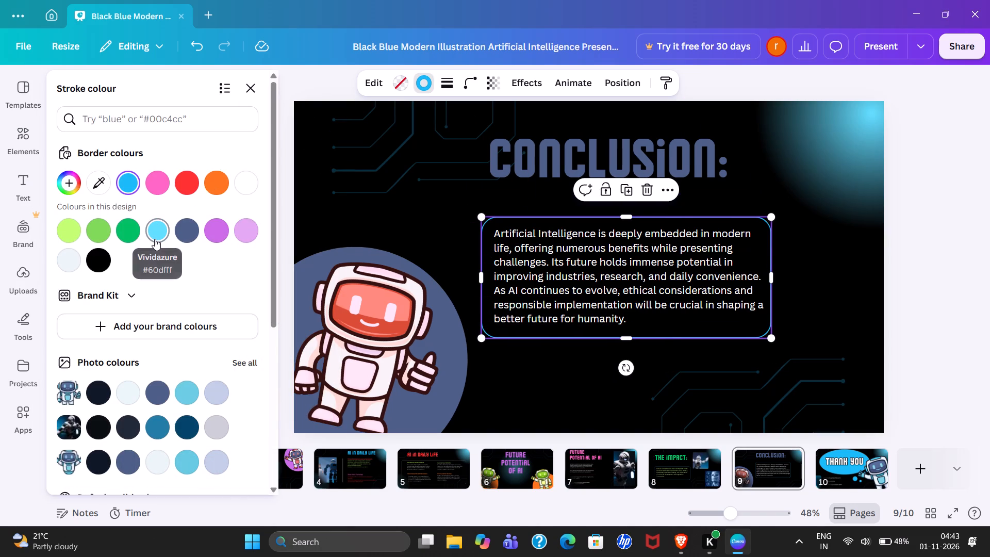
{"action": "left_click", "coordinate": [155, 239]}
{"action": "left_click", "coordinate": [64, 238]}
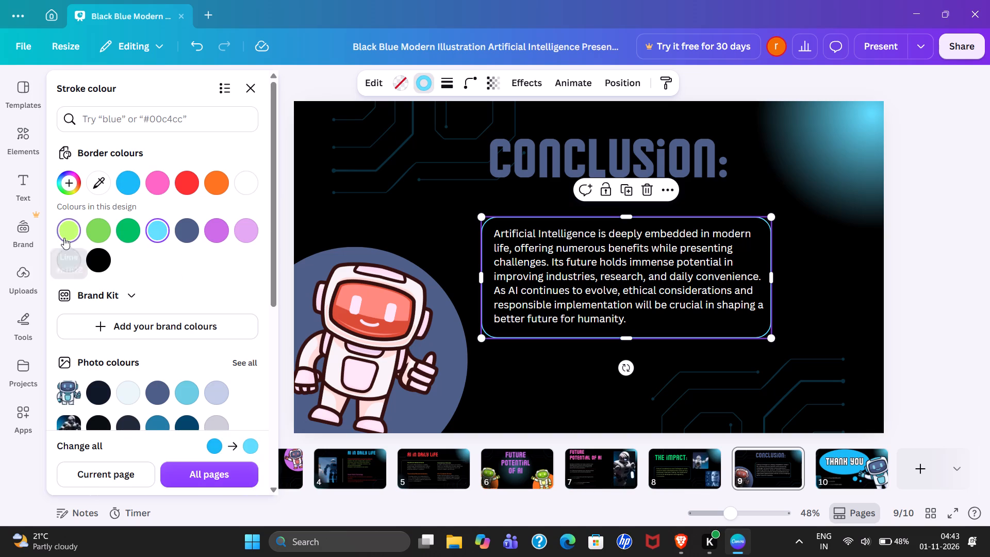
{"action": "left_click", "coordinate": [161, 221]}
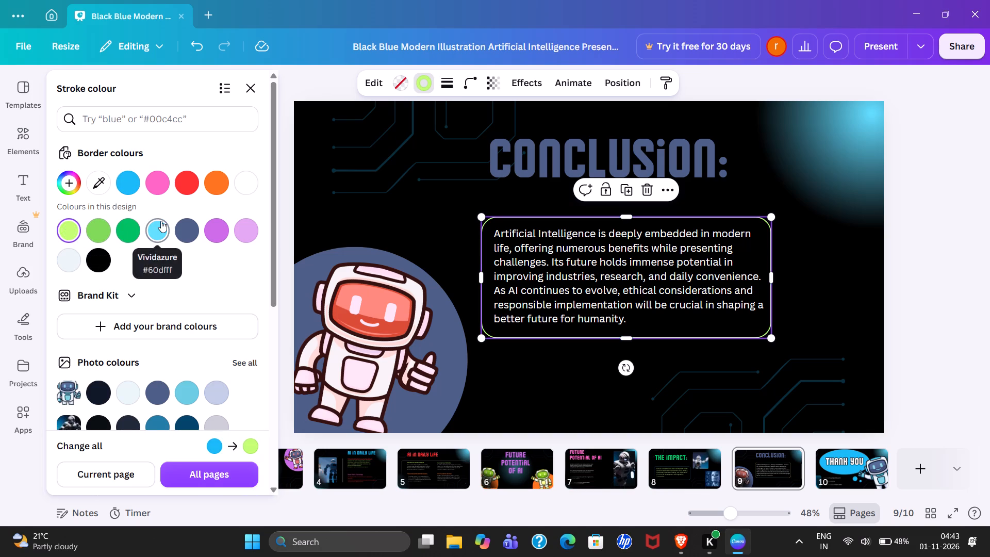
Reduce the conclusion paragraph's font size to 23 and narrow its text box slightly from the right side.
{"action": "left_click", "coordinate": [564, 269]}
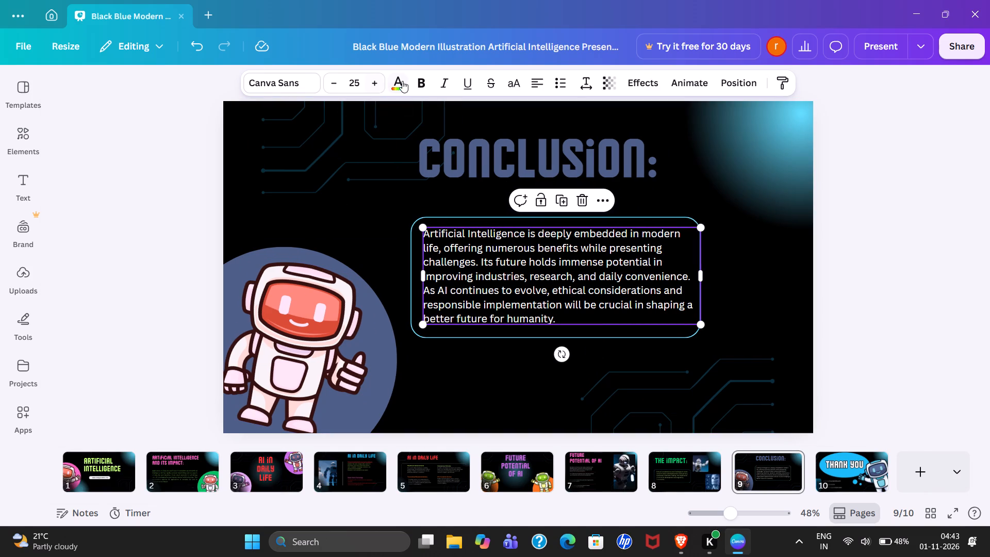
{"action": "left_click", "coordinate": [404, 81]}
{"action": "left_click", "coordinate": [334, 84]}
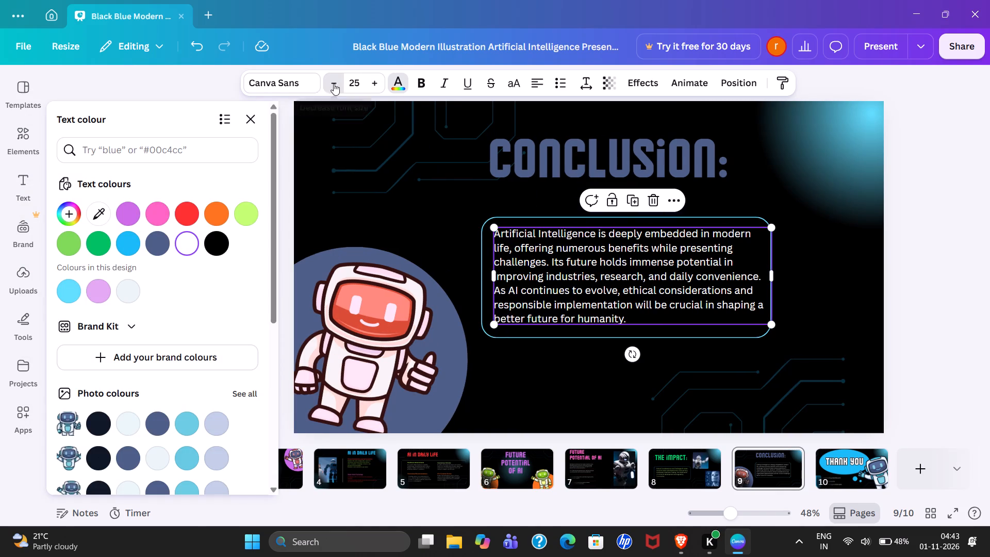
{"action": "left_click", "coordinate": [334, 84]}
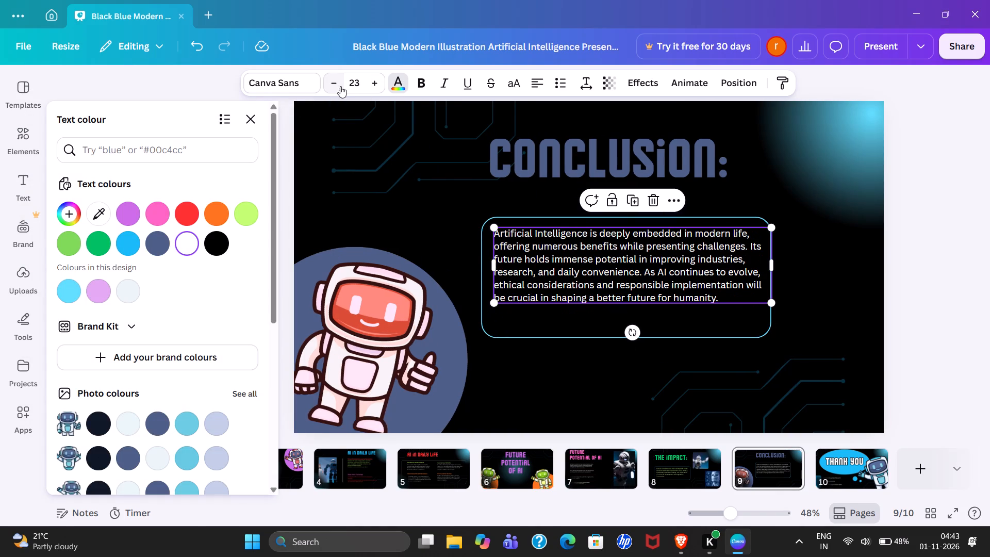
{"action": "left_click_drag", "start_coordinate": [774, 273], "coordinate": [761, 278]}
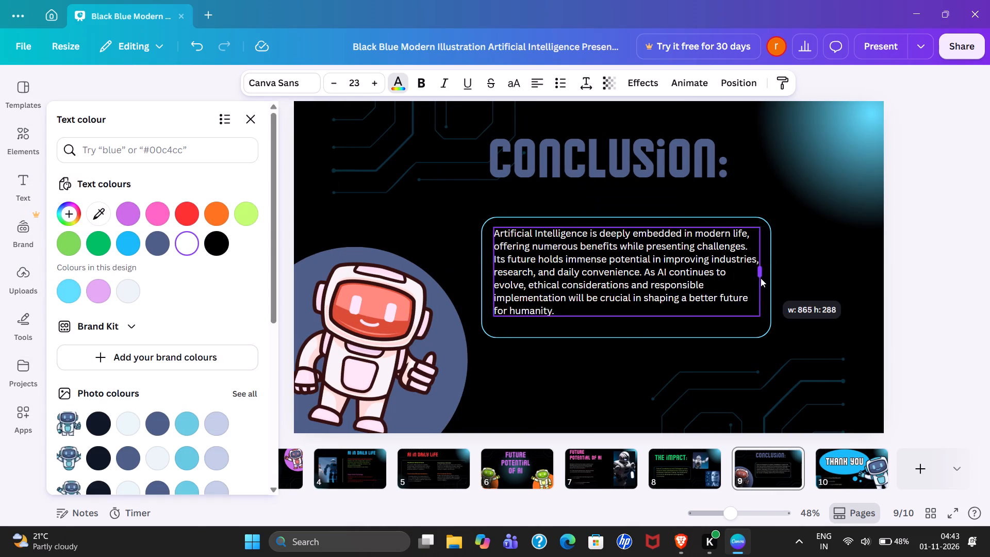
{"action": "left_click_drag", "start_coordinate": [761, 278], "coordinate": [757, 279]}
Shrink the rounded frame from its lower-right corner so it fits closely around the smaller conclusion paragraph.
{"action": "left_click_drag", "start_coordinate": [767, 237], "coordinate": [706, 226]}
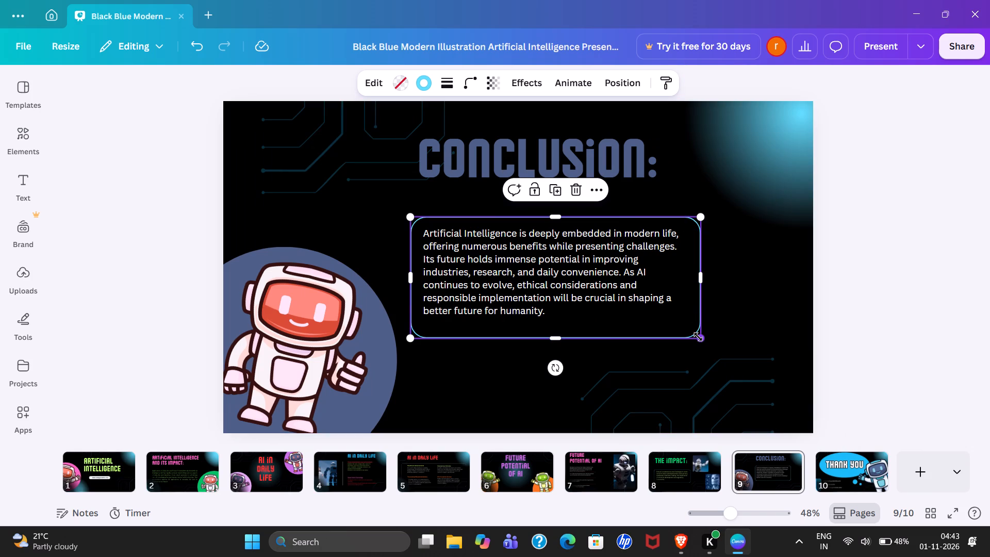
{"action": "left_click_drag", "start_coordinate": [698, 337], "coordinate": [690, 327]}
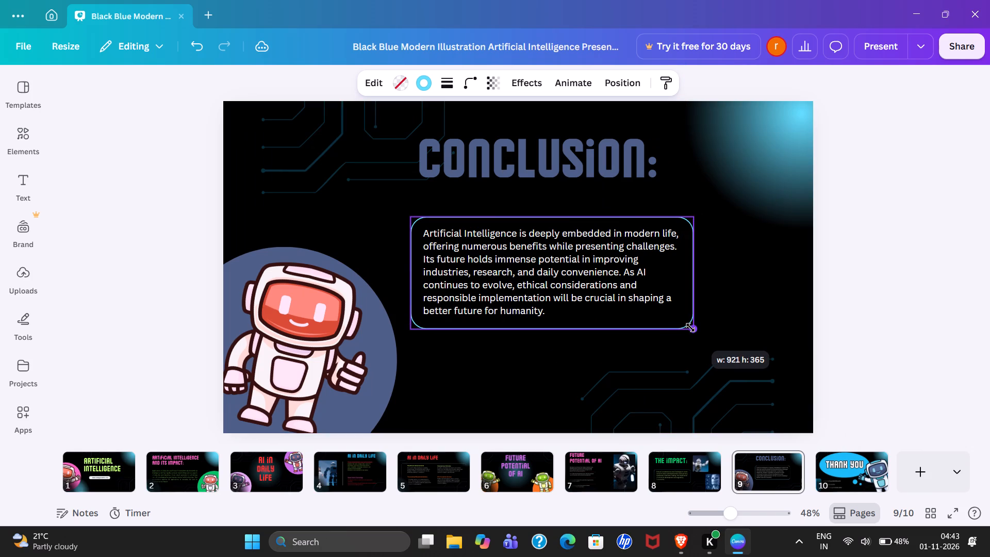
{"action": "left_click_drag", "start_coordinate": [690, 327], "coordinate": [686, 327]}
Move the conclusion paragraph and its rounded frame slightly down, keeping the frame aligned around the text.
{"action": "left_click_drag", "start_coordinate": [607, 273], "coordinate": [607, 276]}
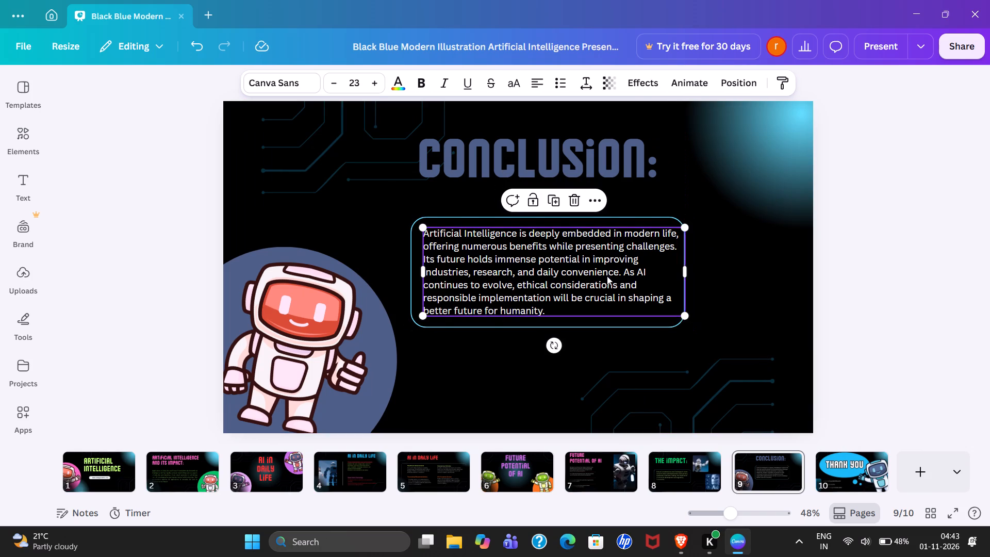
{"action": "left_click_drag", "start_coordinate": [607, 276], "coordinate": [606, 284]}
{"action": "left_click_drag", "start_coordinate": [623, 224], "coordinate": [626, 236]}
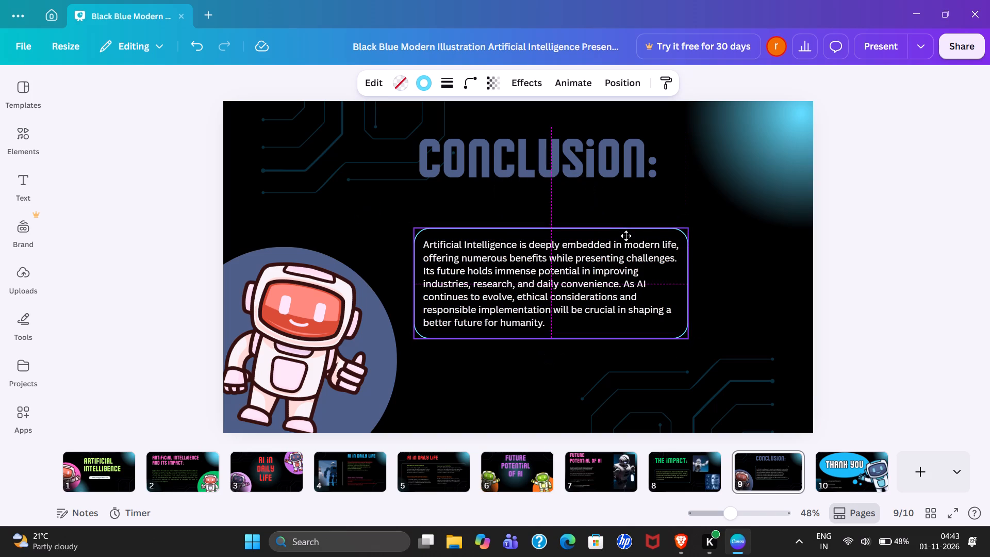
{"action": "left_click_drag", "start_coordinate": [626, 236], "coordinate": [624, 236]}
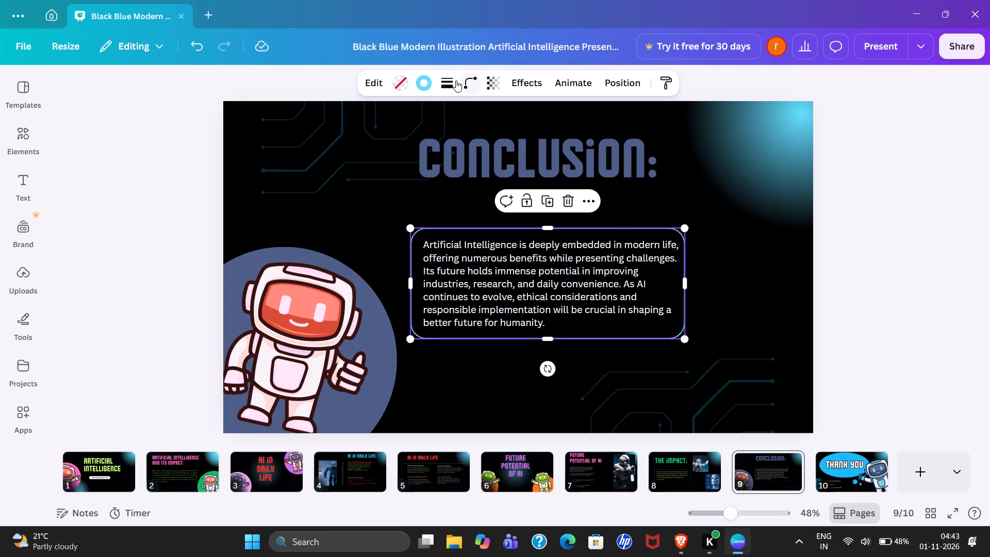
Recolour the conclusion paragraph's text to purple #cb6ce6, trying pink on the way.
{"action": "left_click", "coordinate": [425, 86]}
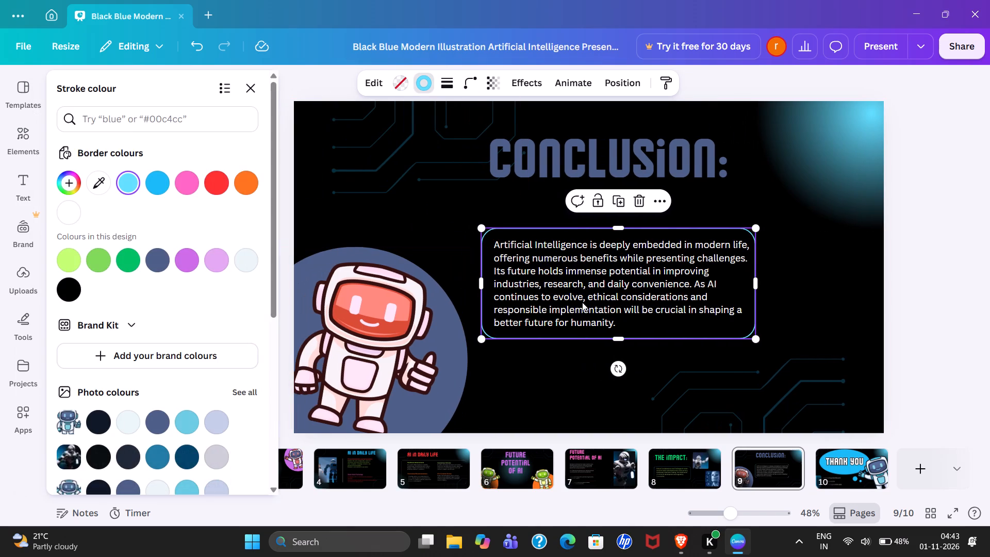
{"action": "left_click", "coordinate": [582, 302]}
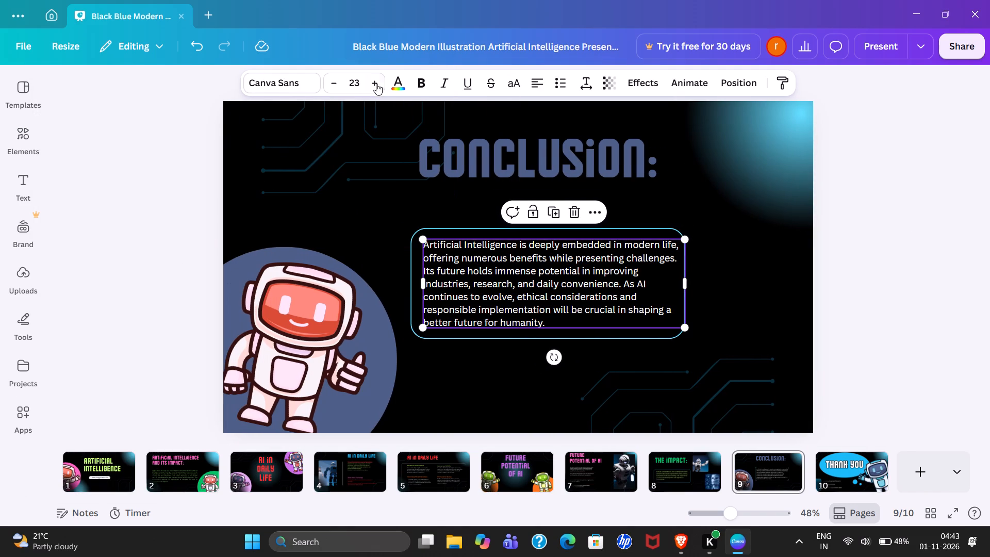
{"action": "left_click", "coordinate": [395, 77]}
{"action": "scroll", "coordinate": [70, 310], "scroll_direction": "down", "scroll_amount": 2}
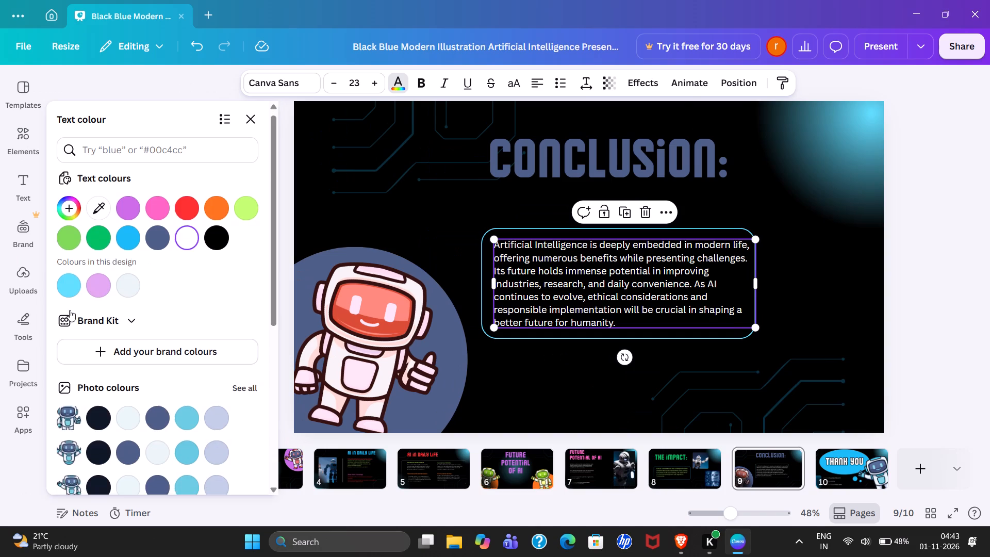
{"action": "scroll", "coordinate": [70, 310], "scroll_direction": "down", "scroll_amount": 2}
{"action": "left_click", "coordinate": [128, 290]}
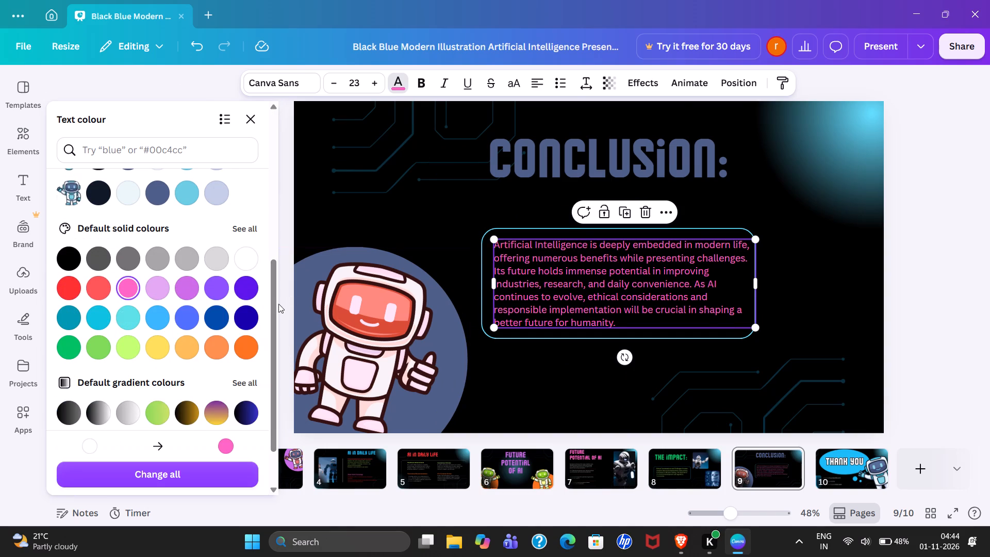
{"action": "left_click", "coordinate": [180, 281]}
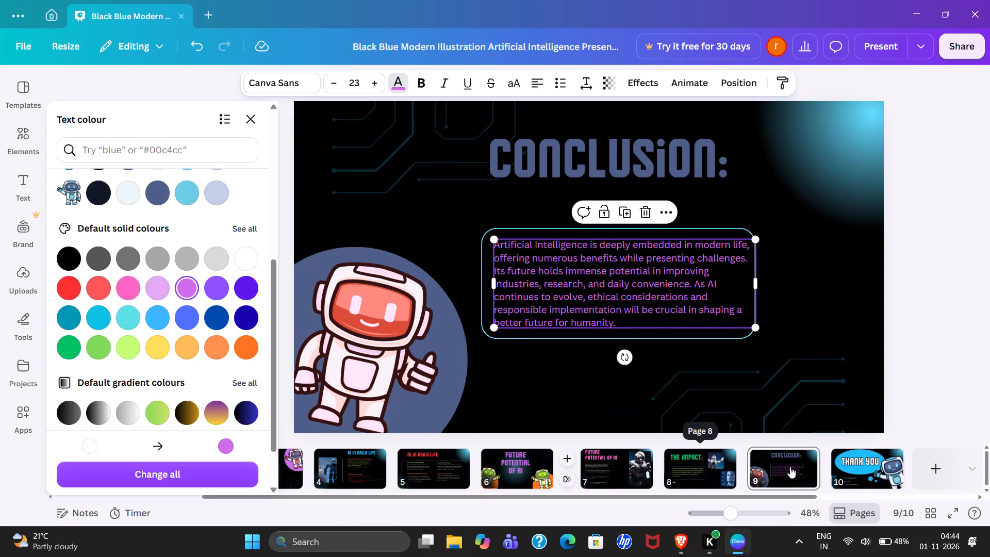
On slide 10, shrink the blue rounded rectangle beside the contact details from its upper-right corner.
{"action": "left_click", "coordinate": [847, 468]}
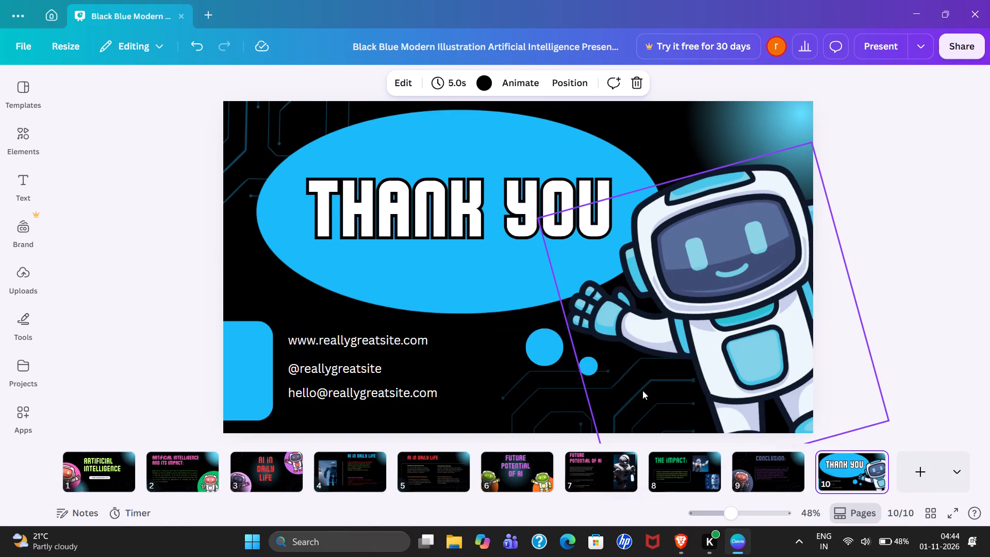
{"action": "left_click", "coordinate": [260, 350]}
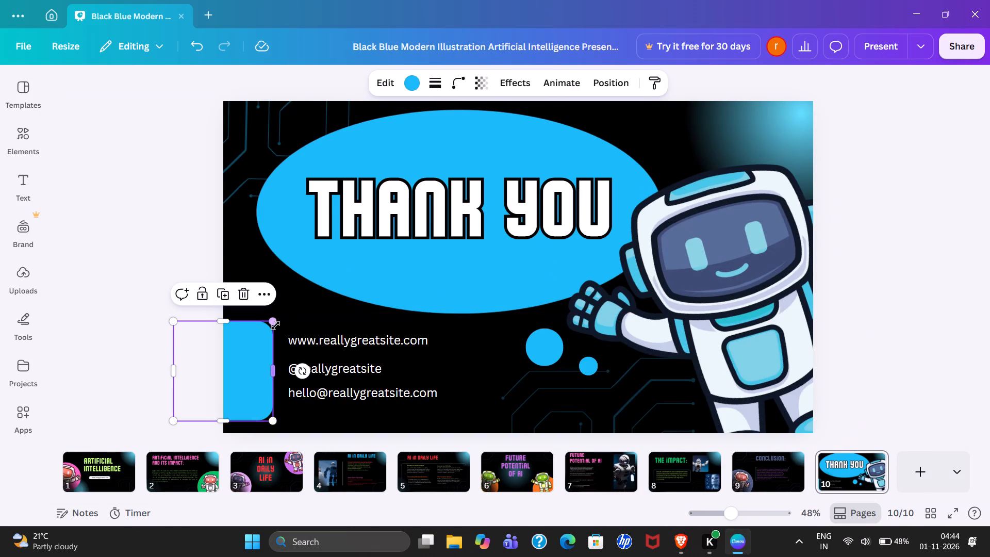
{"action": "left_click_drag", "start_coordinate": [274, 324], "coordinate": [266, 336]}
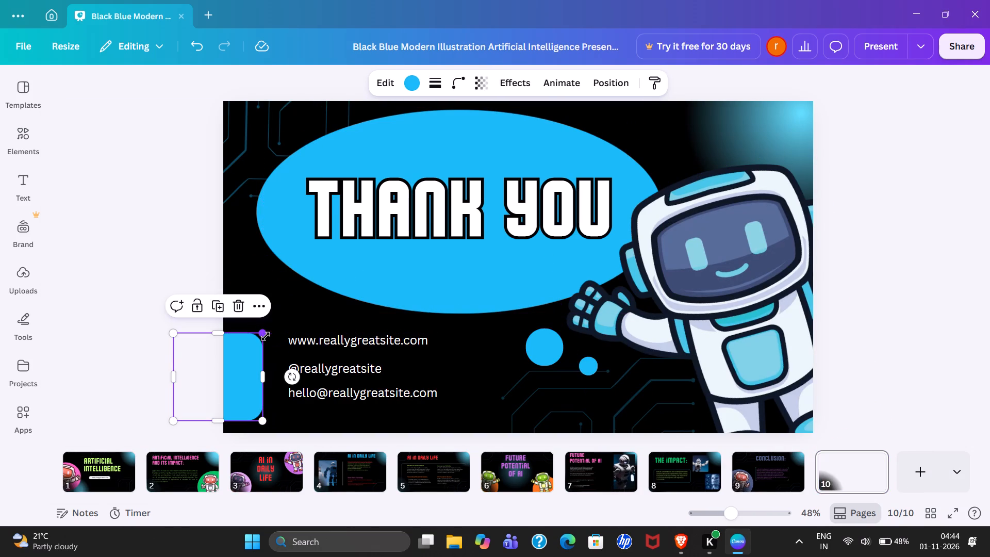
Recolour the THANK YOU heading to purple #cb6ce6 after trying bright red, light lavender, pink and coral.
{"action": "left_click", "coordinate": [404, 267]}
{"action": "left_click", "coordinate": [427, 187]}
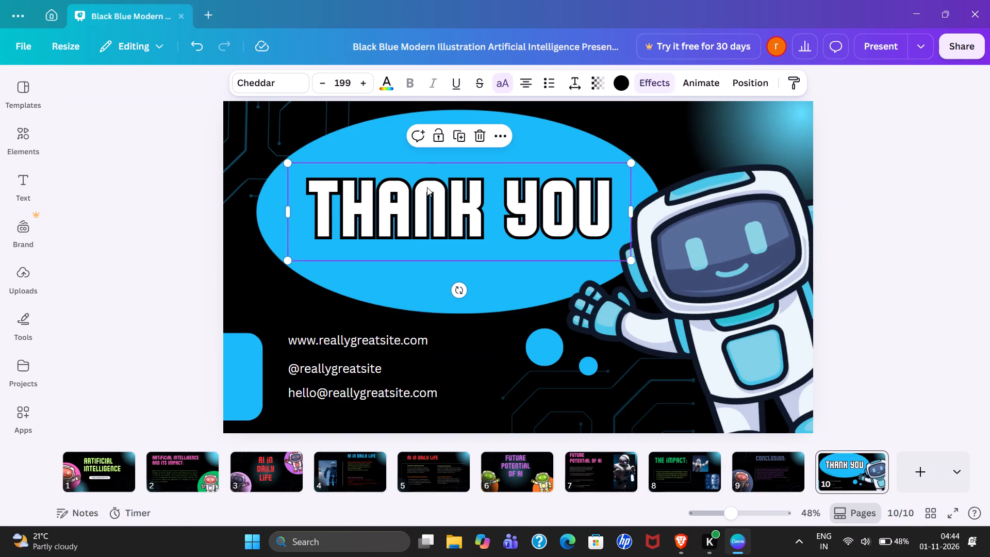
{"action": "left_click", "coordinate": [388, 87]}
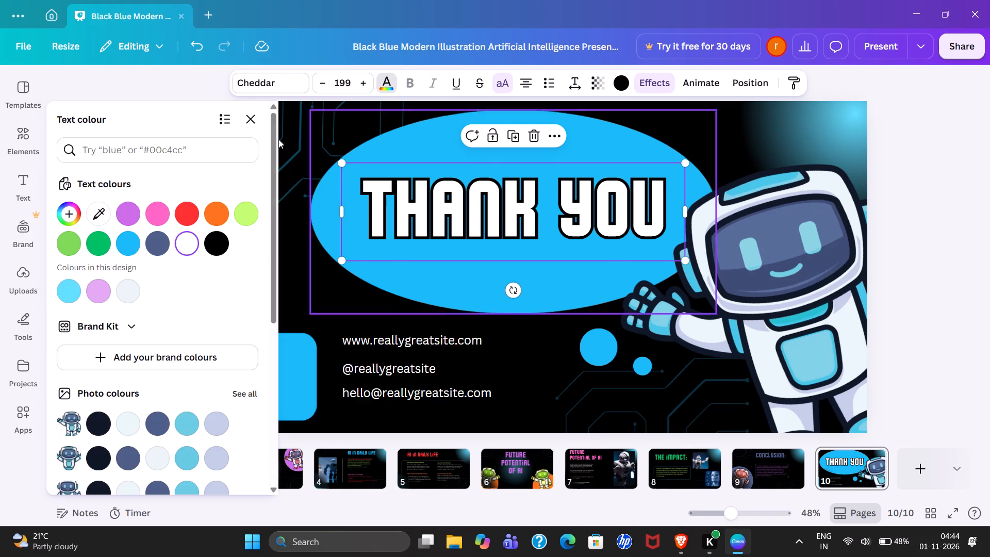
{"action": "left_click", "coordinate": [180, 218]}
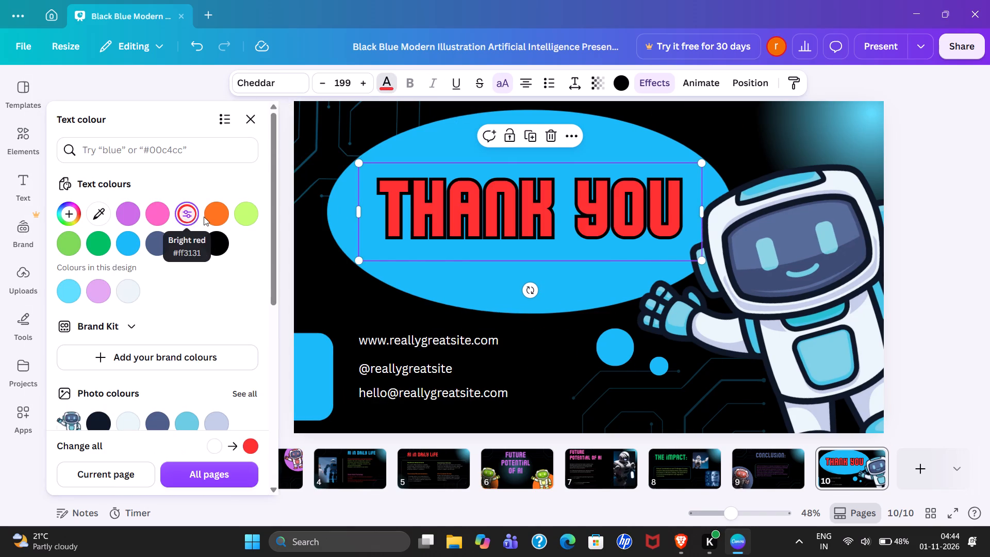
{"action": "left_click_drag", "start_coordinate": [204, 217], "coordinate": [202, 234]}
{"action": "scroll", "coordinate": [202, 234], "scroll_direction": "down", "scroll_amount": 3}
{"action": "left_click", "coordinate": [154, 283]}
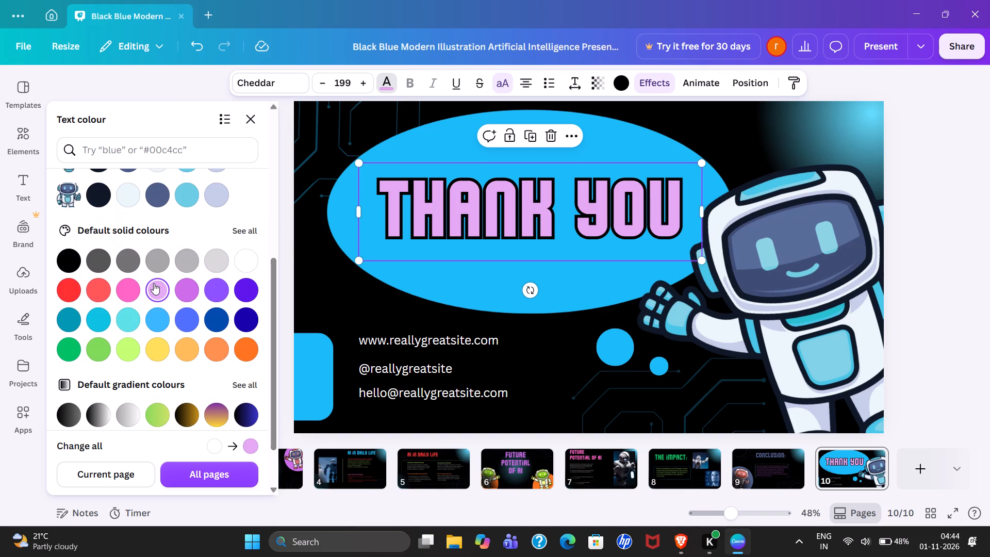
{"action": "left_click", "coordinate": [125, 287]}
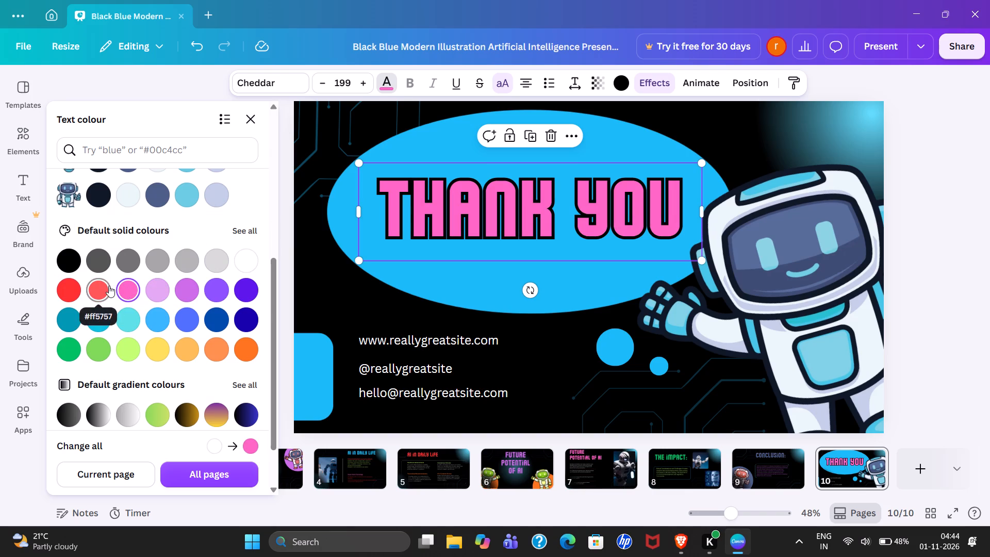
{"action": "left_click", "coordinate": [109, 286]}
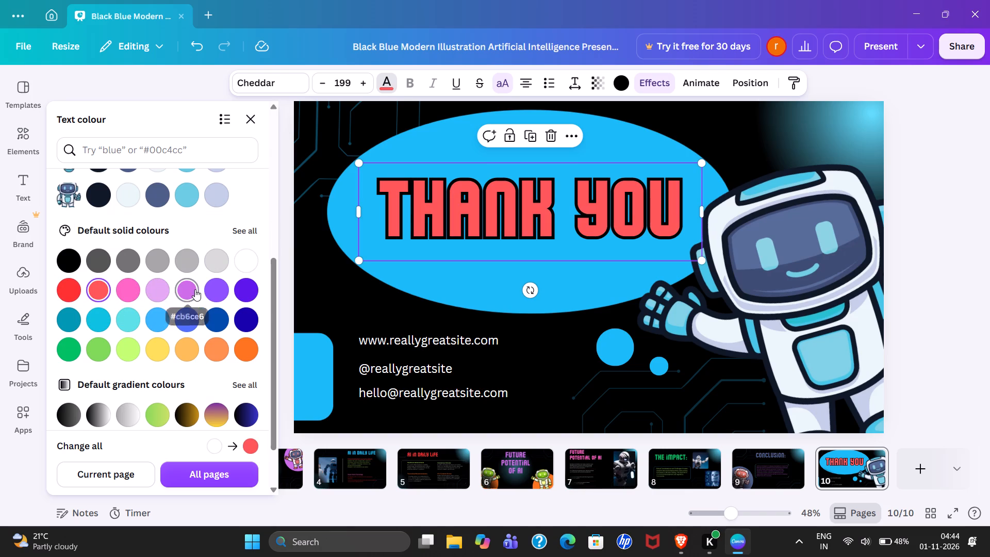
{"action": "left_click", "coordinate": [195, 289]}
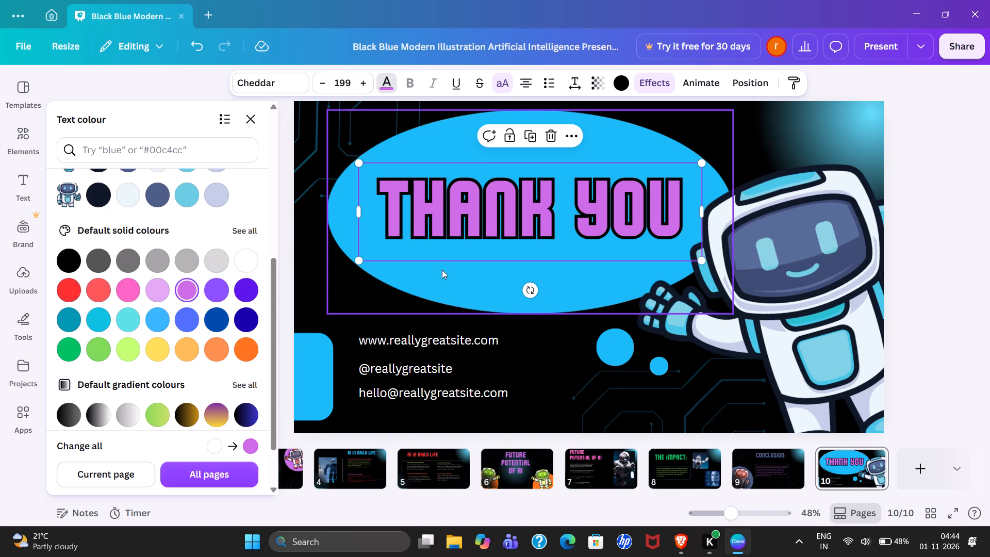
Recolour the ellipse behind THANK YOU to light blue #c1cde4 after trying light lavender, purple, near-white and other blue shades.
{"action": "left_click", "coordinate": [442, 270]}
{"action": "left_click", "coordinate": [425, 89]}
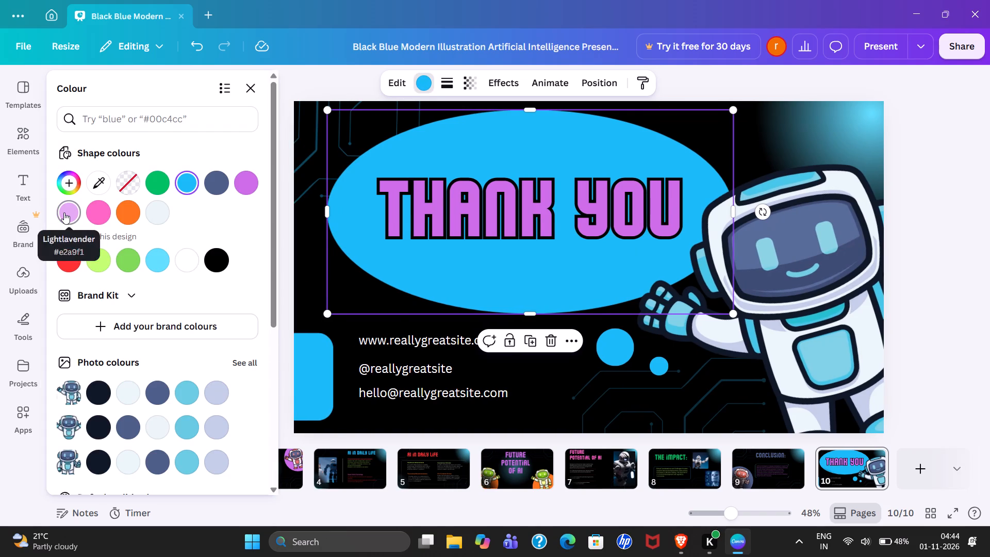
{"action": "left_click", "coordinate": [64, 212]}
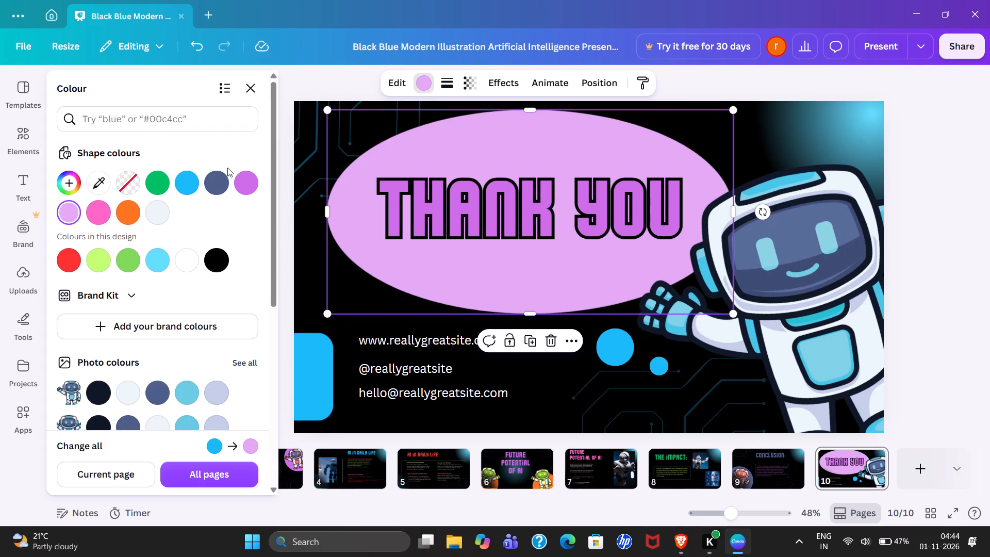
{"action": "left_click", "coordinate": [246, 174]}
{"action": "scroll", "coordinate": [214, 205], "scroll_direction": "down", "scroll_amount": 1}
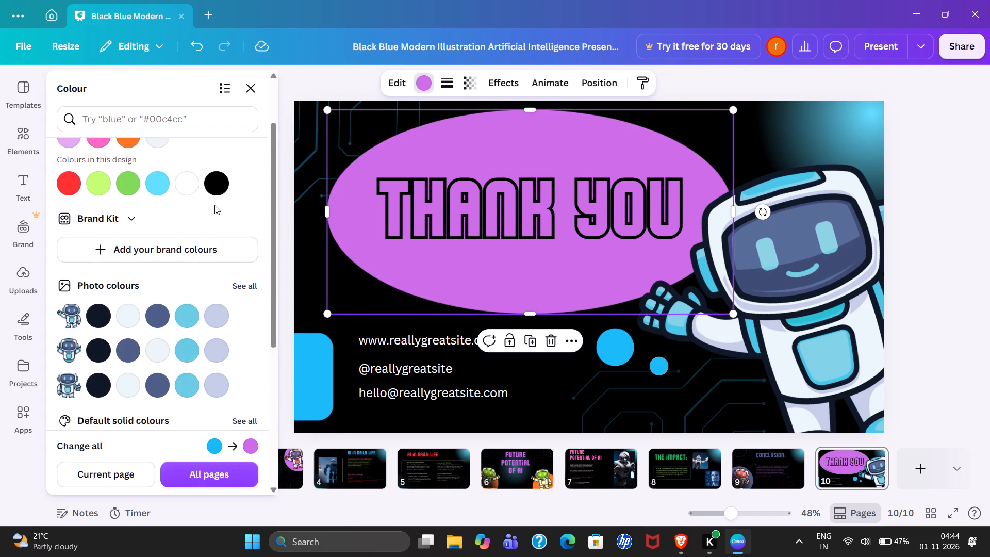
{"action": "scroll", "coordinate": [214, 205], "scroll_direction": "down", "scroll_amount": 1}
{"action": "left_click", "coordinate": [131, 271]}
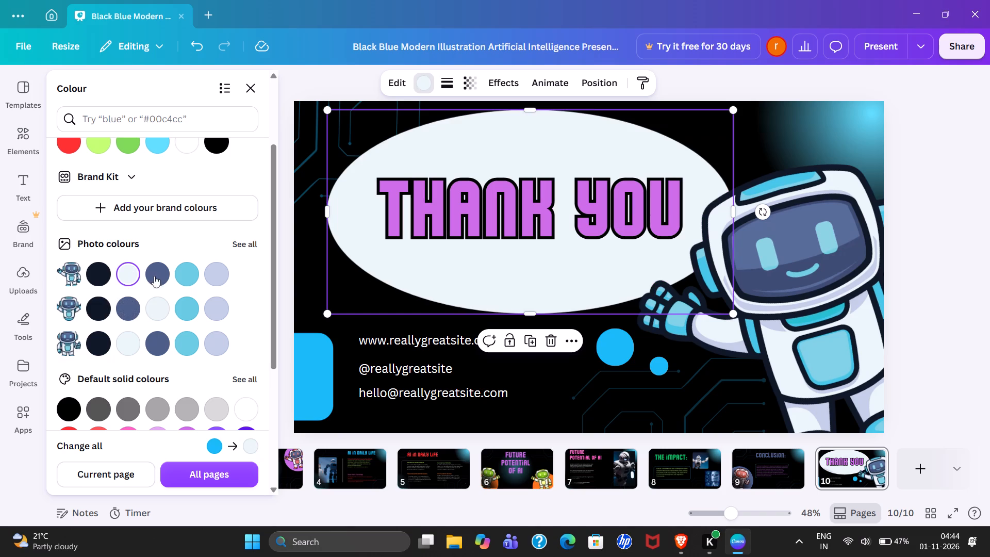
{"action": "left_click", "coordinate": [160, 275]}
{"action": "left_click", "coordinate": [187, 274]}
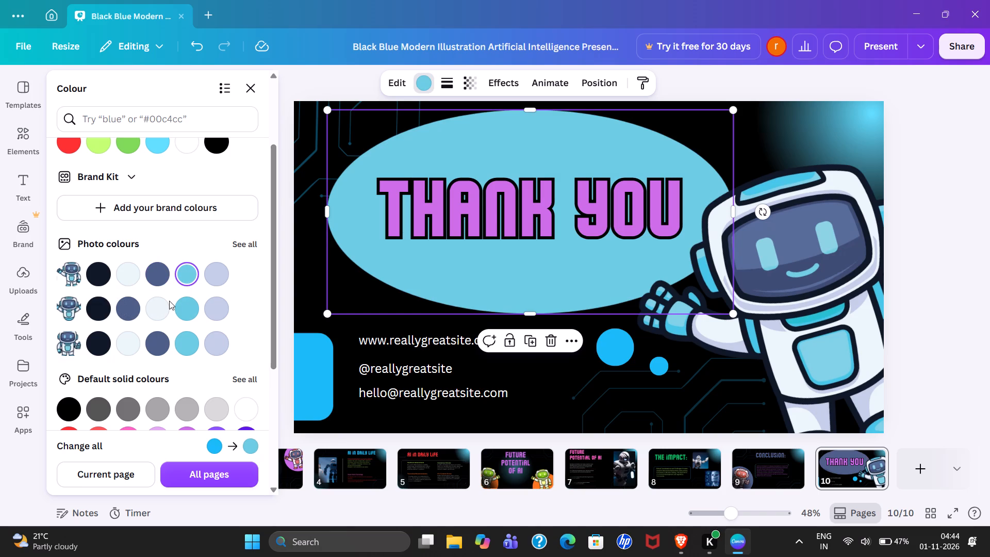
{"action": "left_click", "coordinate": [185, 310]}
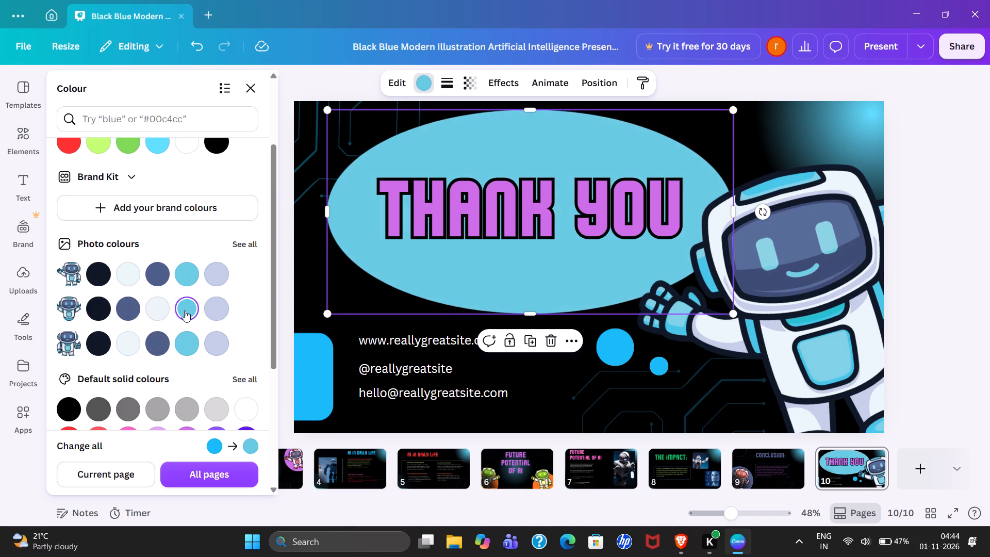
{"action": "left_click", "coordinate": [185, 310]}
{"action": "left_click", "coordinate": [216, 312]}
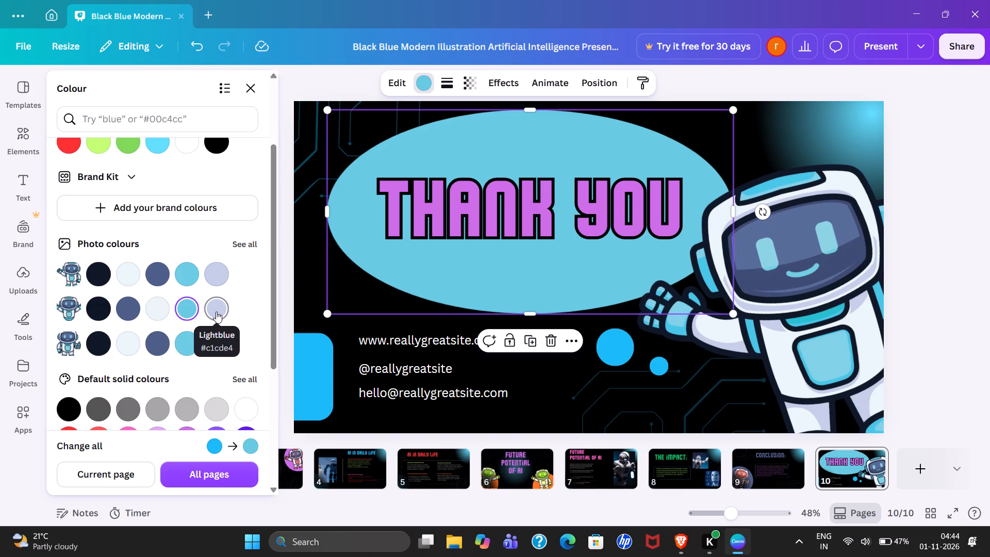
{"action": "scroll", "coordinate": [197, 341], "scroll_direction": "down", "scroll_amount": 1}
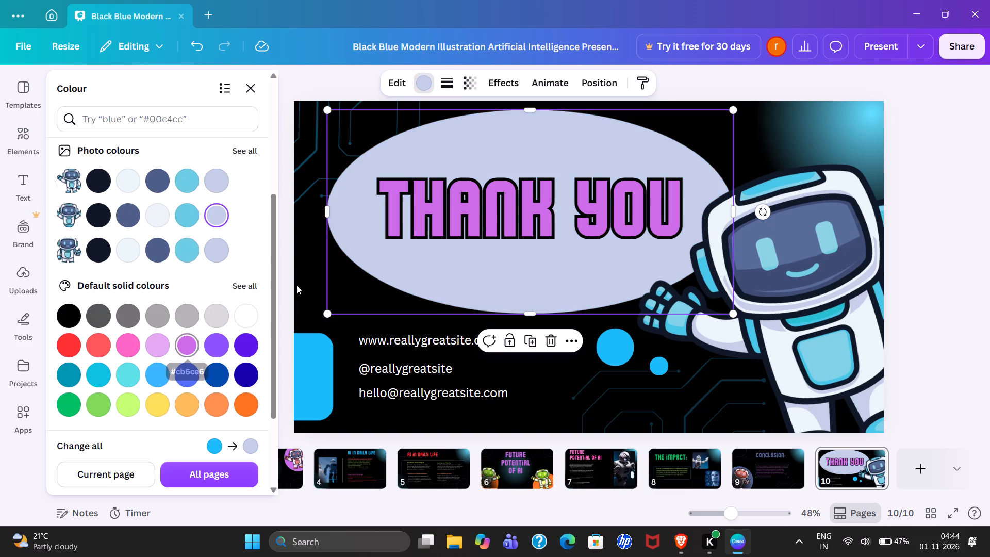
Delete the three contact lines below the ellipse: the website, the social handle and the e-mail.
{"action": "left_click", "coordinate": [400, 343]}
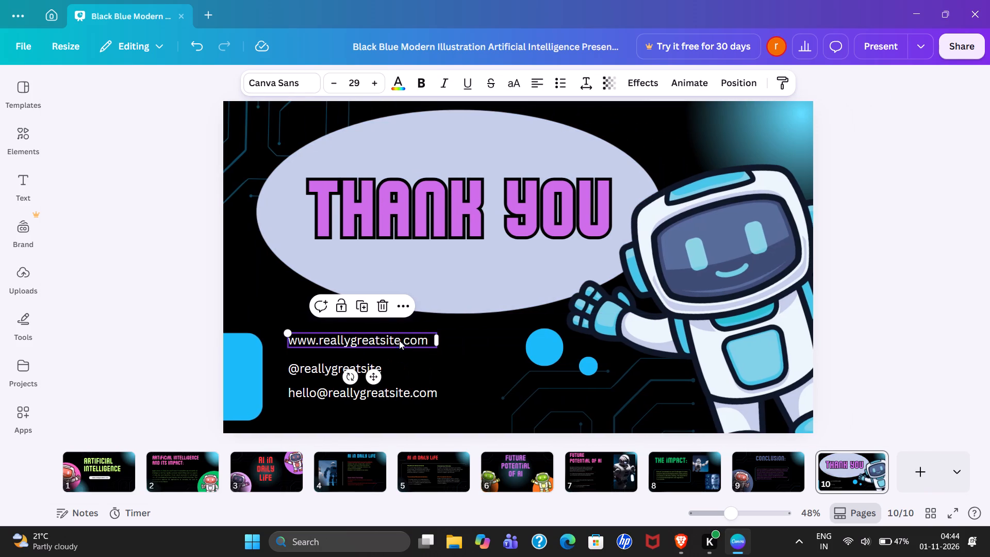
{"action": "left_click", "coordinate": [380, 307]}
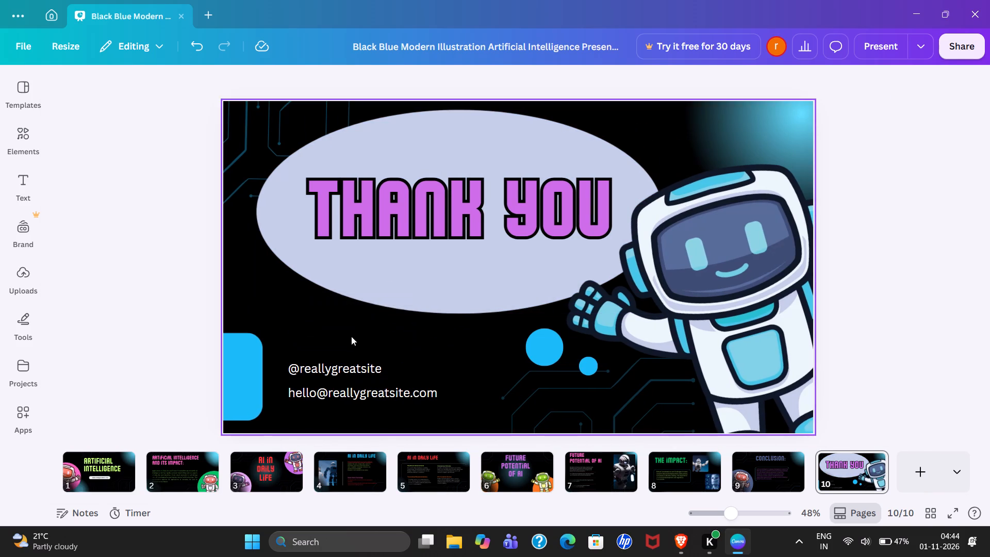
{"action": "left_click", "coordinate": [333, 365]}
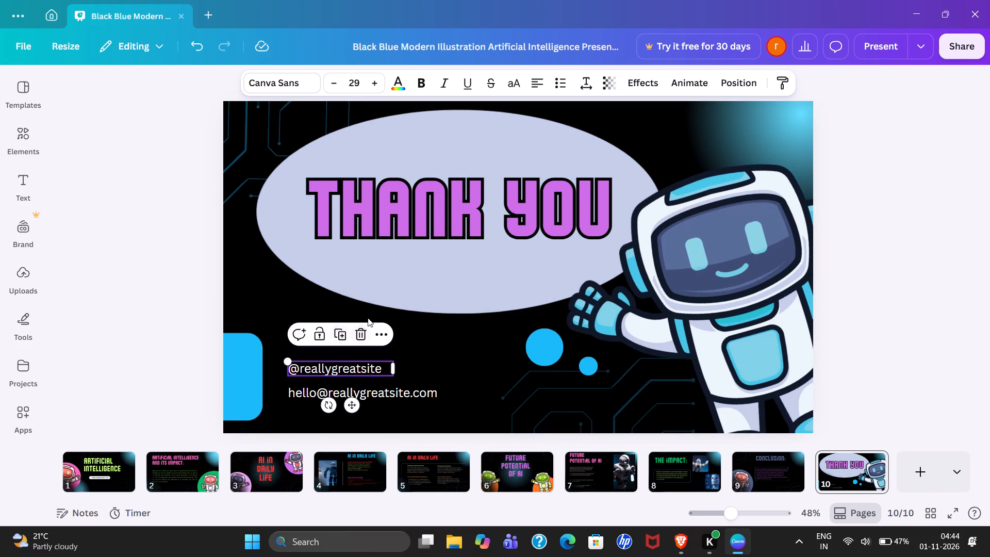
{"action": "left_click", "coordinate": [360, 331]}
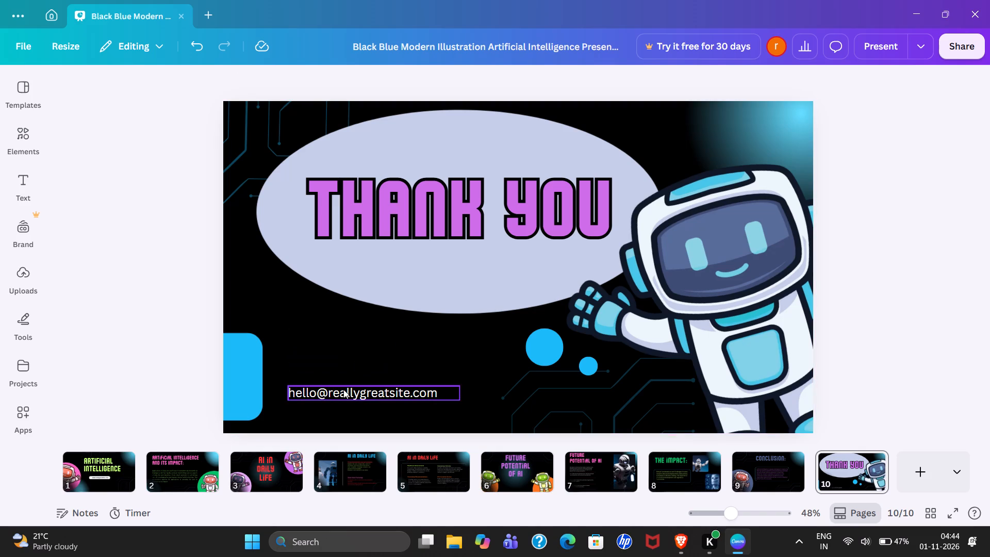
{"action": "left_click", "coordinate": [343, 391]}
{"action": "left_click", "coordinate": [394, 356]}
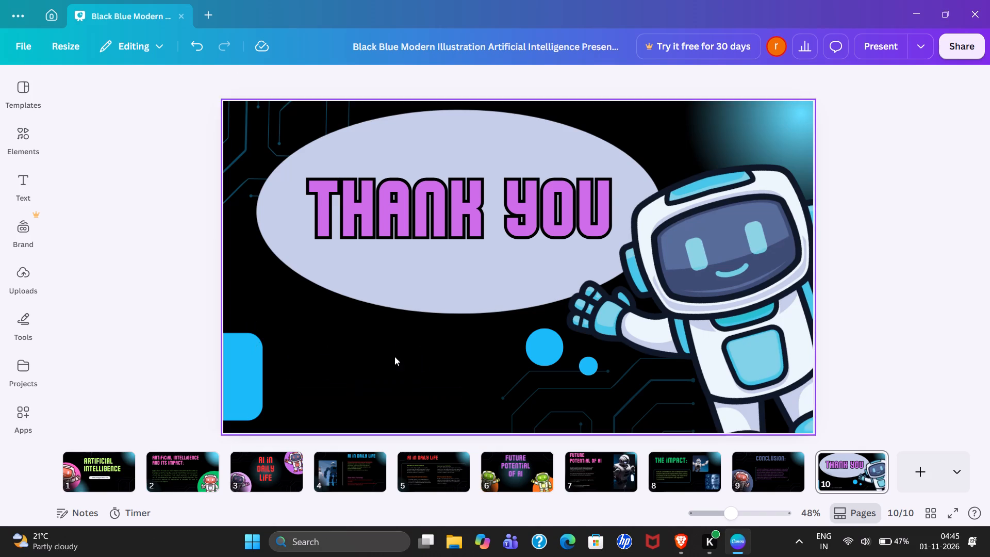
Shrink the waving robot on the closing slide and move it down into the slide's lower-right corner, clear of the ellipse.
{"action": "left_click", "coordinate": [650, 300]}
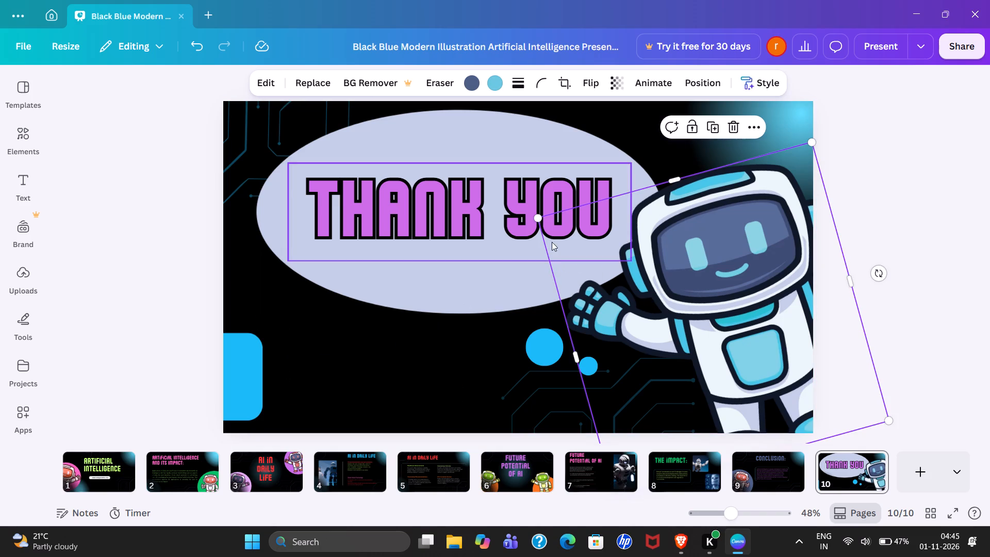
{"action": "left_click_drag", "start_coordinate": [536, 218], "coordinate": [591, 249]}
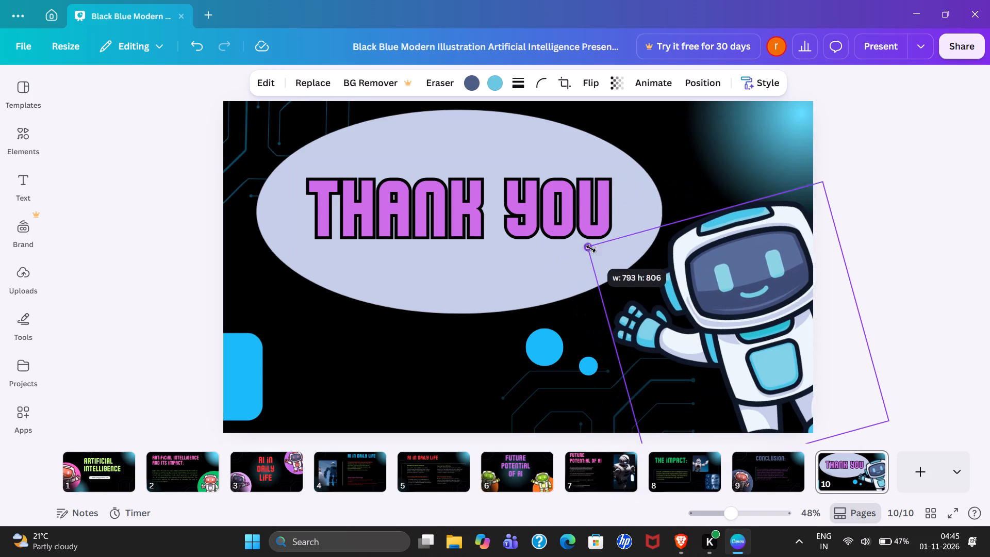
{"action": "left_click_drag", "start_coordinate": [591, 249], "coordinate": [603, 254]}
{"action": "left_click_drag", "start_coordinate": [698, 279], "coordinate": [665, 300]}
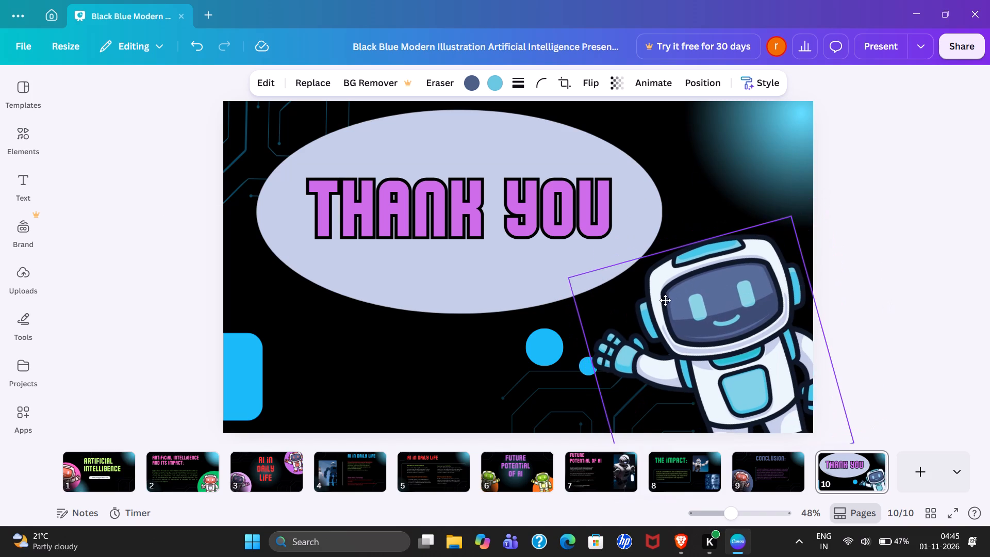
{"action": "left_click_drag", "start_coordinate": [665, 300], "coordinate": [688, 304]}
{"action": "left_click_drag", "start_coordinate": [593, 285], "coordinate": [619, 292]}
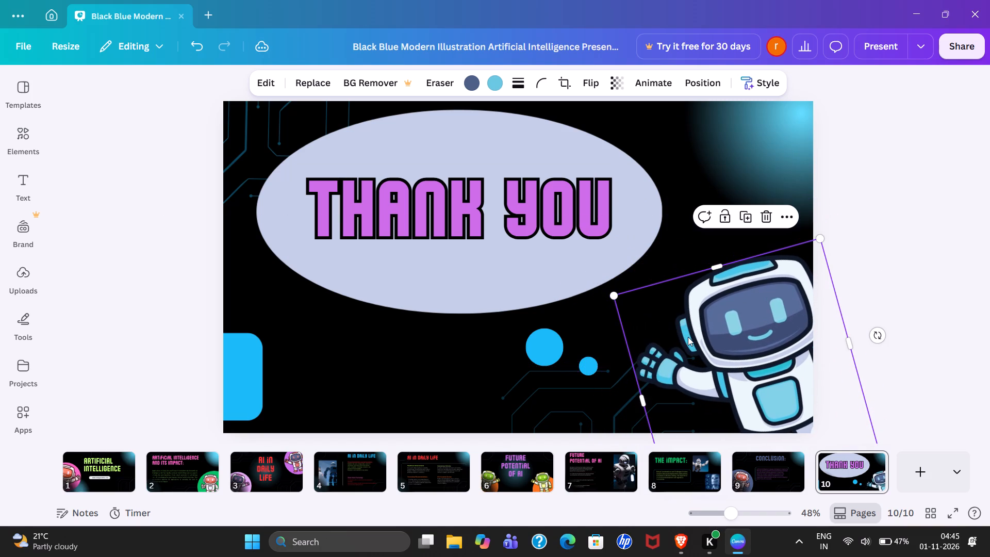
{"action": "left_click_drag", "start_coordinate": [688, 337], "coordinate": [685, 350]}
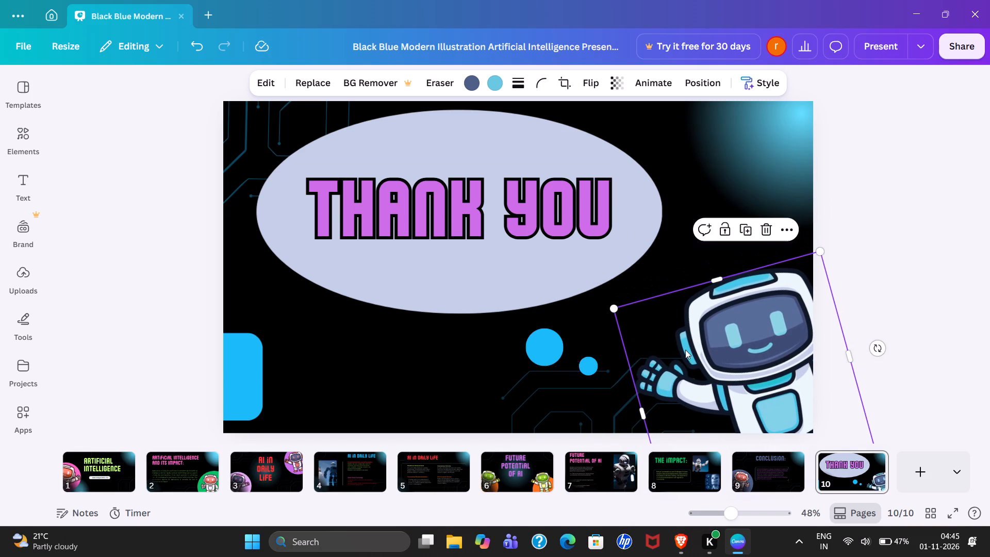
Shrink the two small blue circles and move them up and right, between the ellipse and the robot's waving hand.
{"action": "left_click_drag", "start_coordinate": [584, 367], "coordinate": [610, 359]}
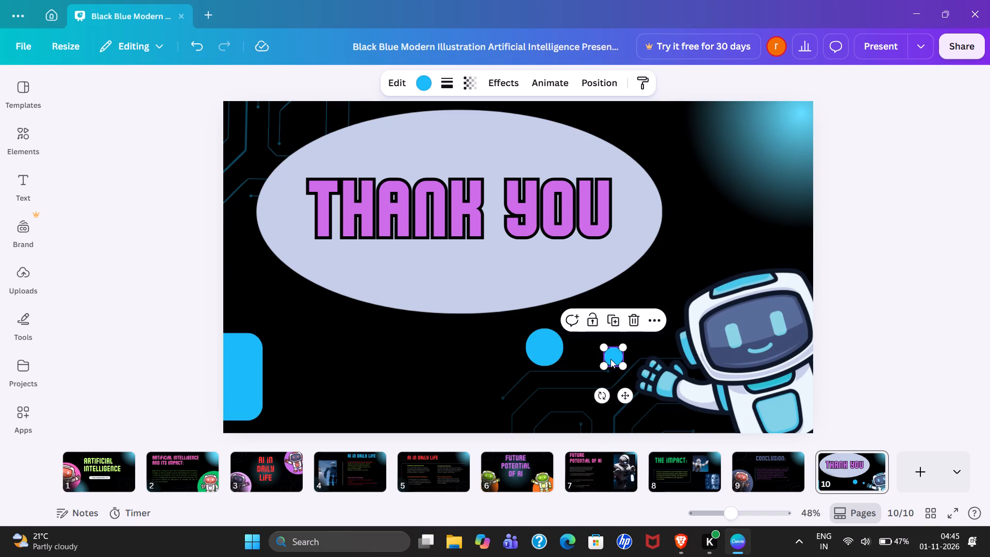
{"action": "left_click_drag", "start_coordinate": [541, 351], "coordinate": [566, 331]}
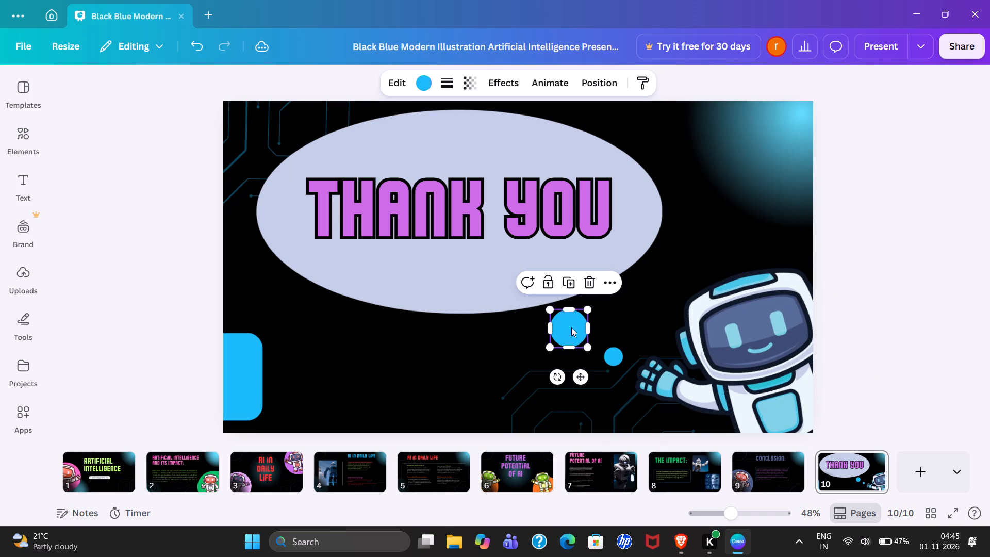
{"action": "left_click_drag", "start_coordinate": [586, 307], "coordinate": [583, 312]}
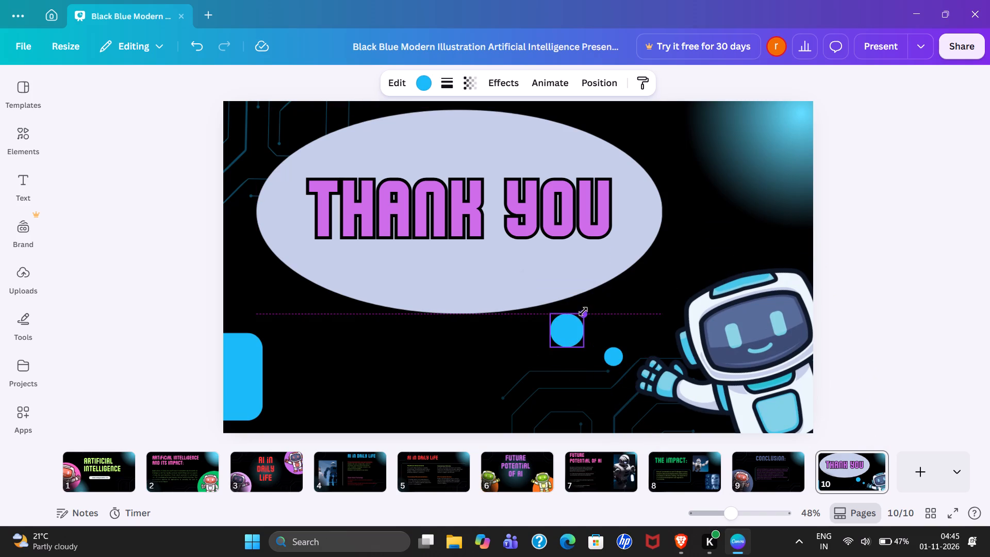
{"action": "left_click_drag", "start_coordinate": [583, 312], "coordinate": [581, 314]}
{"action": "left_click", "coordinate": [612, 358]}
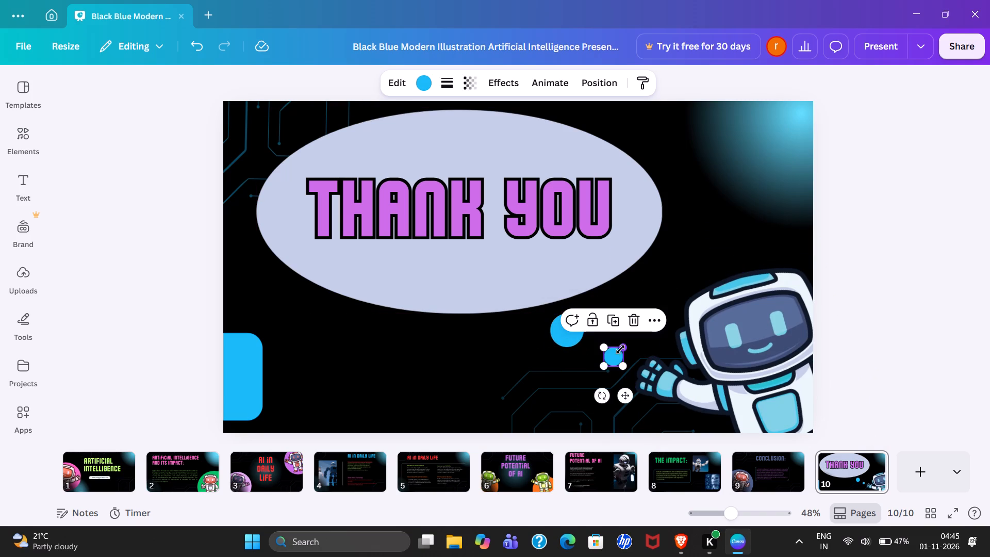
{"action": "left_click_drag", "start_coordinate": [624, 346], "coordinate": [620, 352]}
{"action": "left_click", "coordinate": [529, 343]}
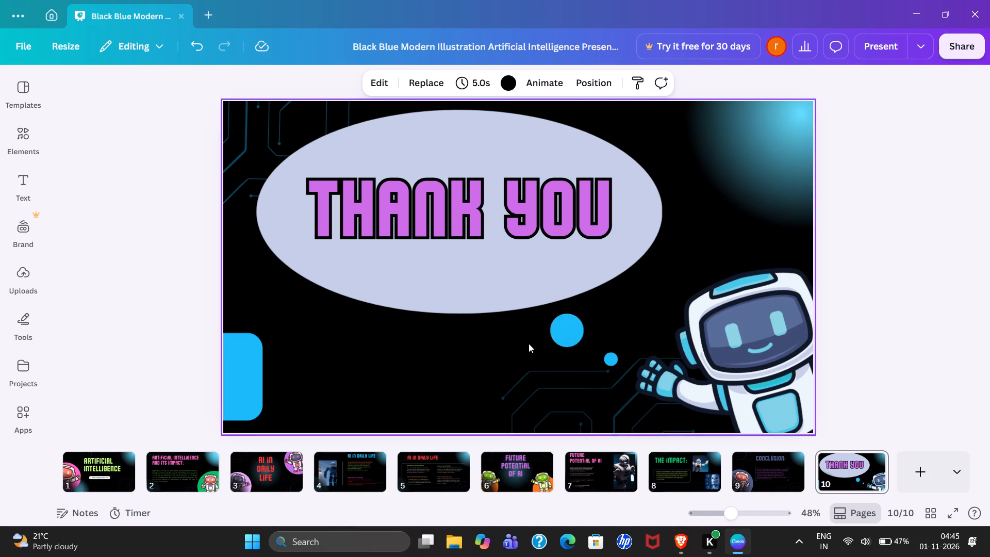
{"action": "left_click", "coordinate": [565, 345]}
{"action": "left_click_drag", "start_coordinate": [584, 314], "coordinate": [577, 321]}
{"action": "left_click_drag", "start_coordinate": [564, 336], "coordinate": [575, 338]}
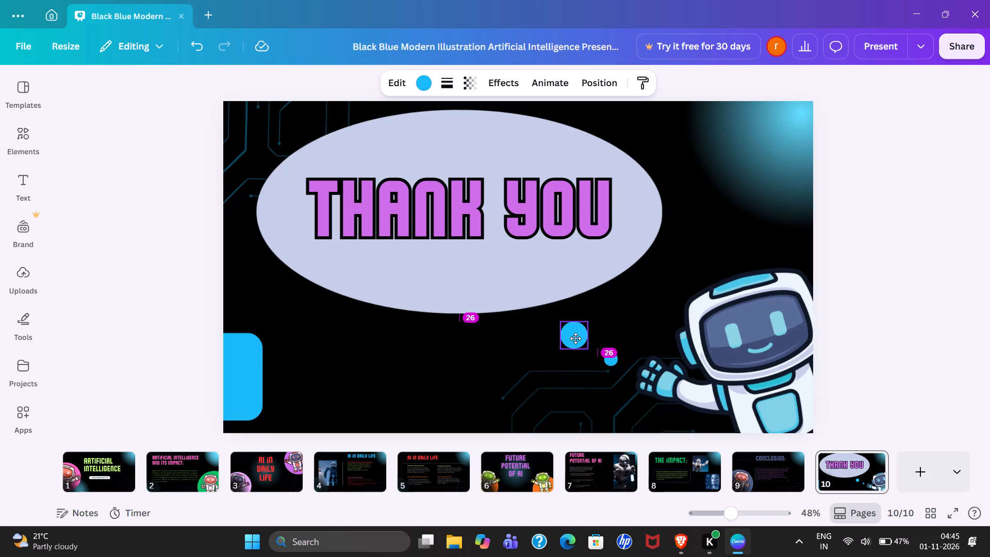
{"action": "left_click_drag", "start_coordinate": [575, 338], "coordinate": [581, 331]}
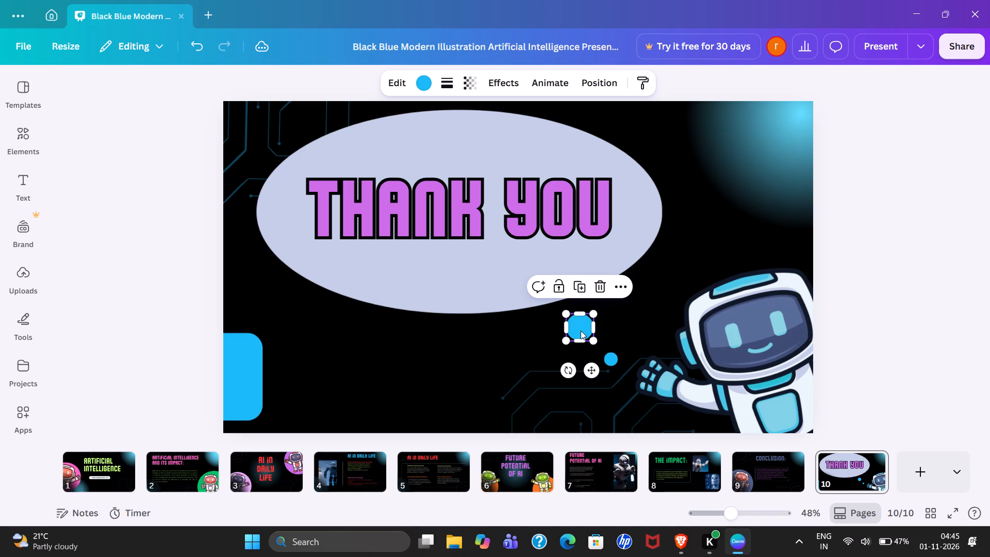
Recolour the larger small circle to orange #ff751f and the smaller one to pink #ff66c4.
{"action": "left_click", "coordinate": [425, 84]}
{"action": "left_click", "coordinate": [159, 208]}
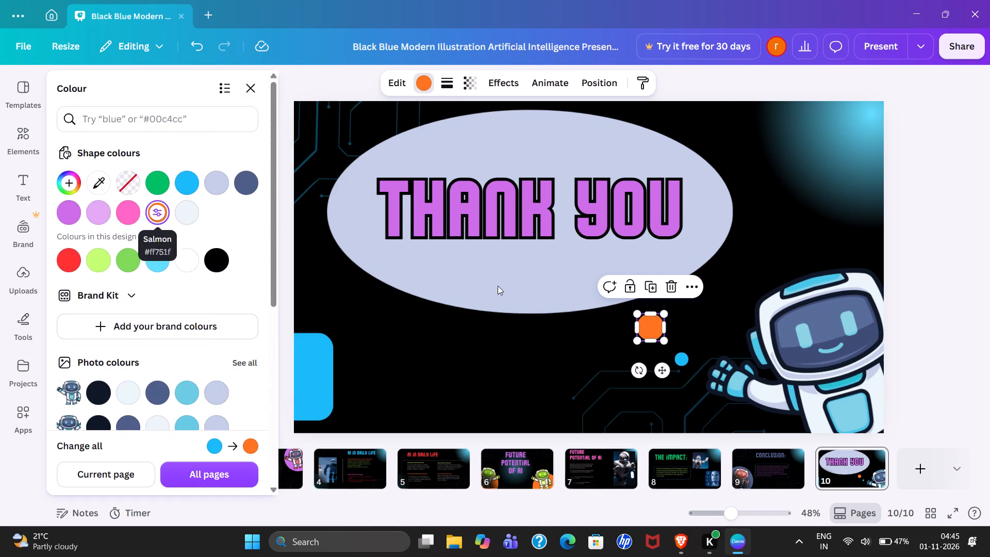
{"action": "left_click", "coordinate": [684, 359]}
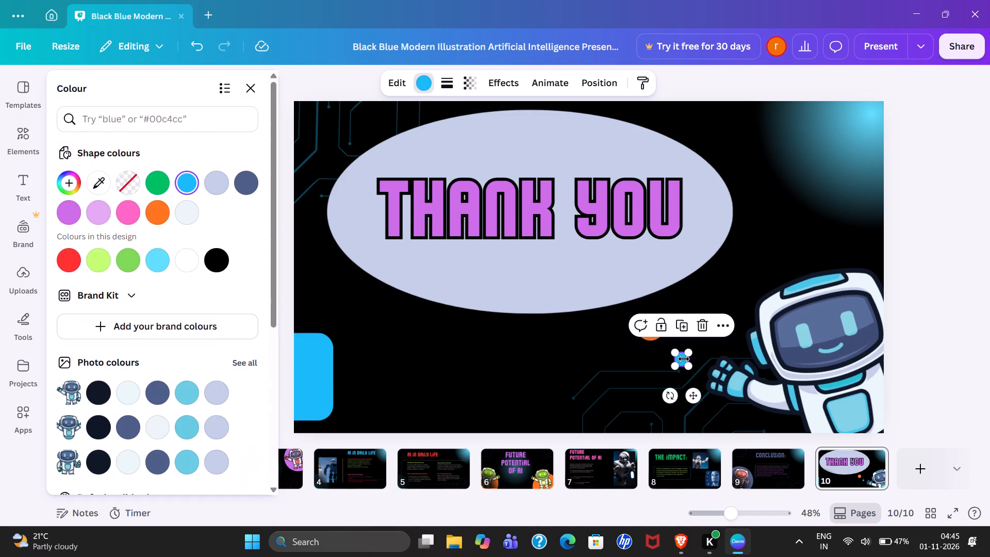
{"action": "left_click", "coordinate": [129, 210]}
Change the waving robot's dark blue colour to orange #ff751f.
{"action": "left_click", "coordinate": [844, 334]}
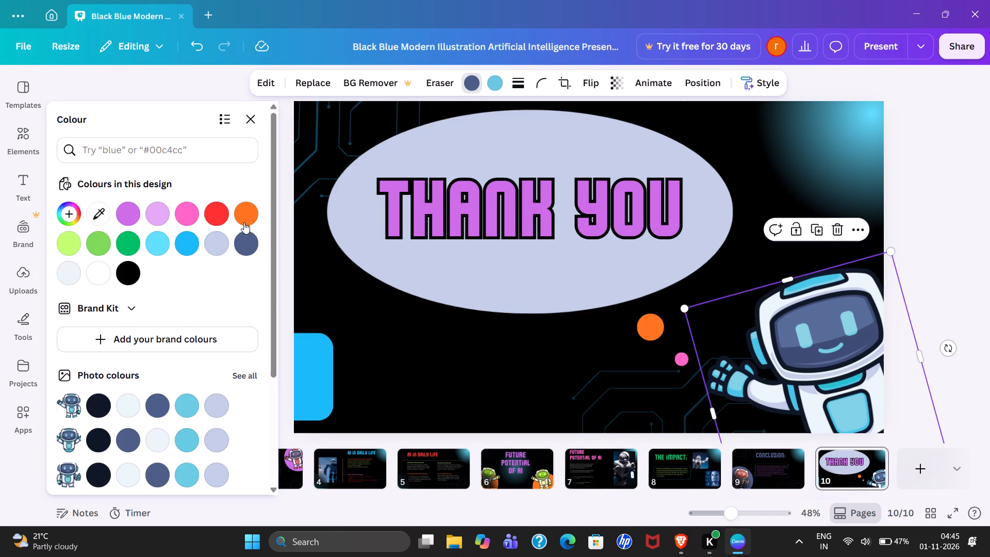
{"action": "left_click", "coordinate": [240, 210]}
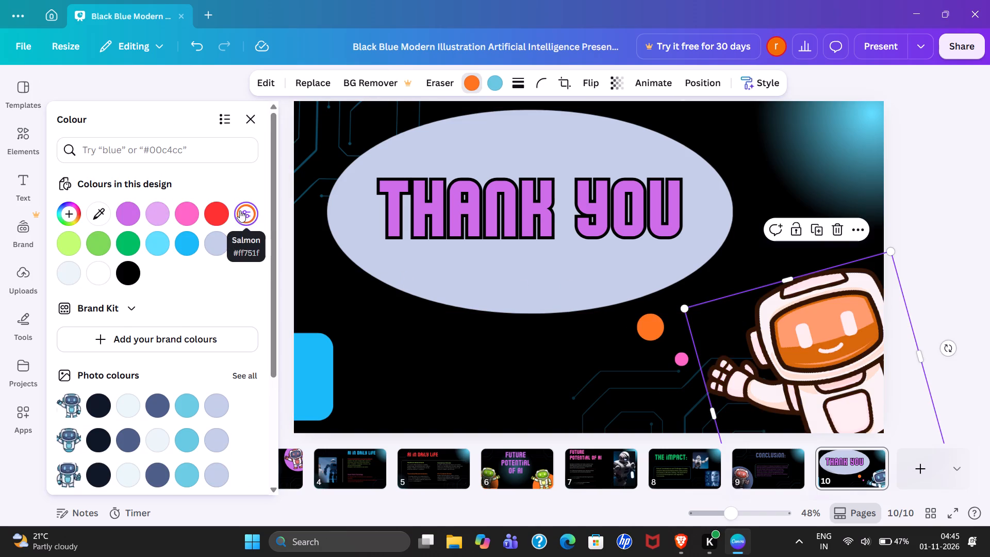
Recolour the blue rounded rectangle at the slide's left edge to purple #cb6ce6.
{"action": "left_click", "coordinate": [314, 367]}
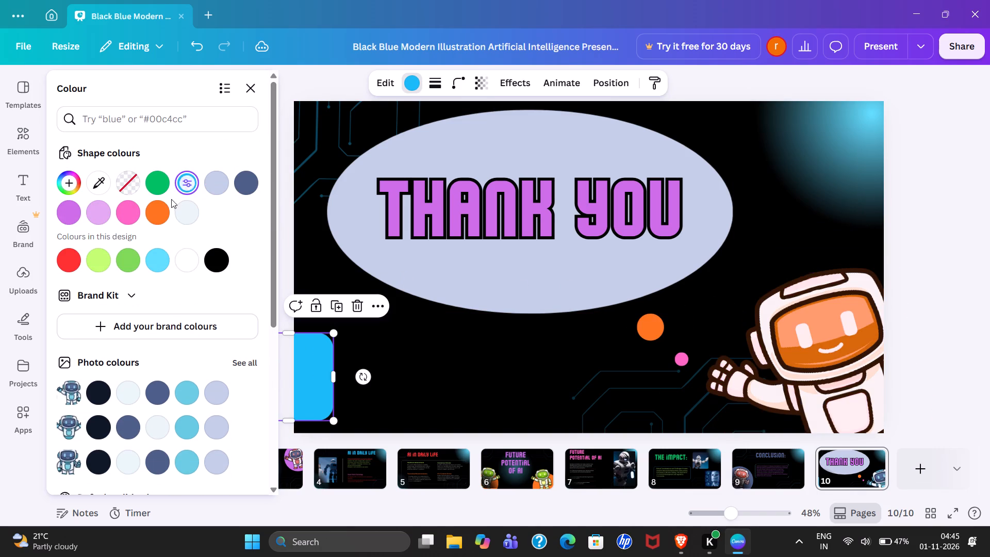
{"action": "left_click", "coordinate": [70, 216]}
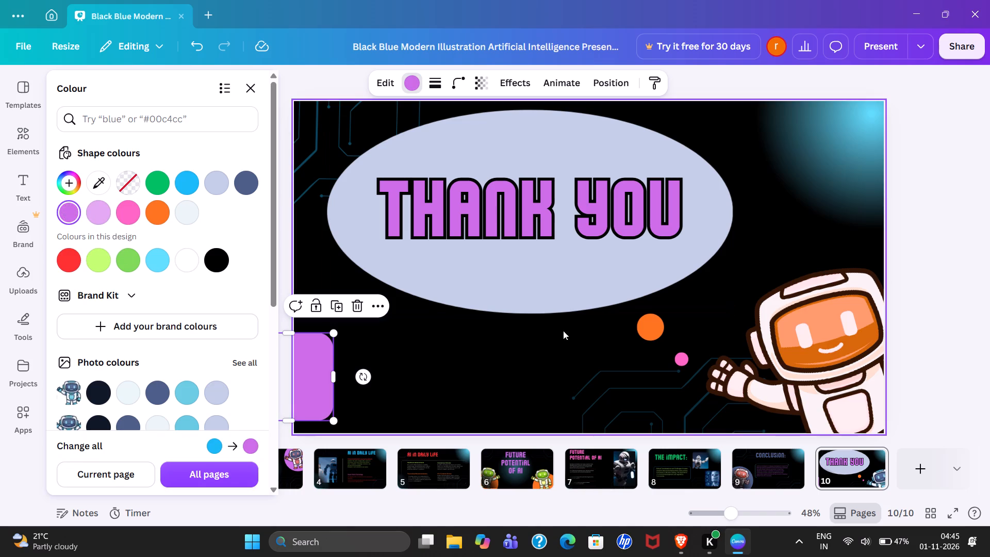
On slide 1, move the waving robot down and right, and shift the pink circle behind it to match.
{"action": "scroll", "coordinate": [684, 469], "scroll_direction": "right", "scroll_amount": 9}
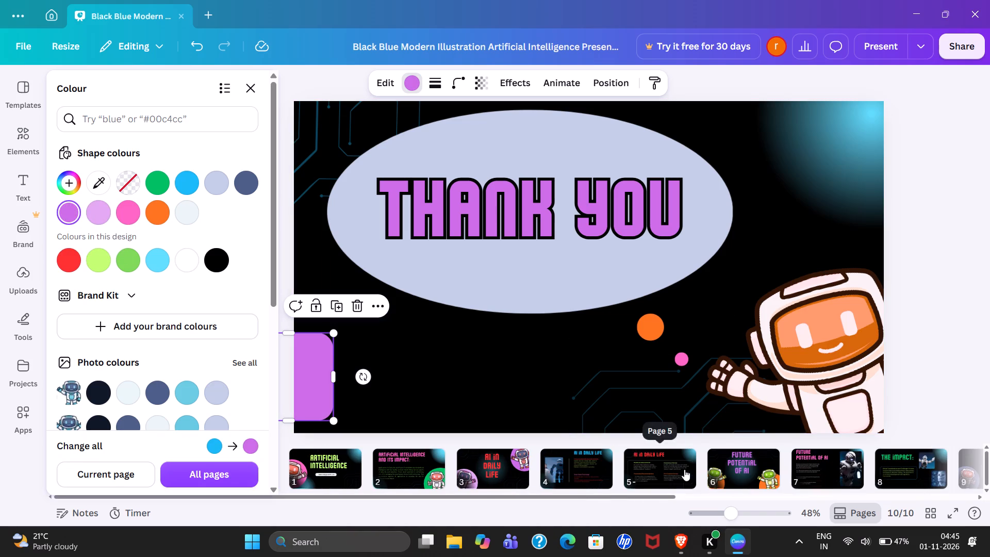
{"action": "left_click", "coordinate": [308, 471]}
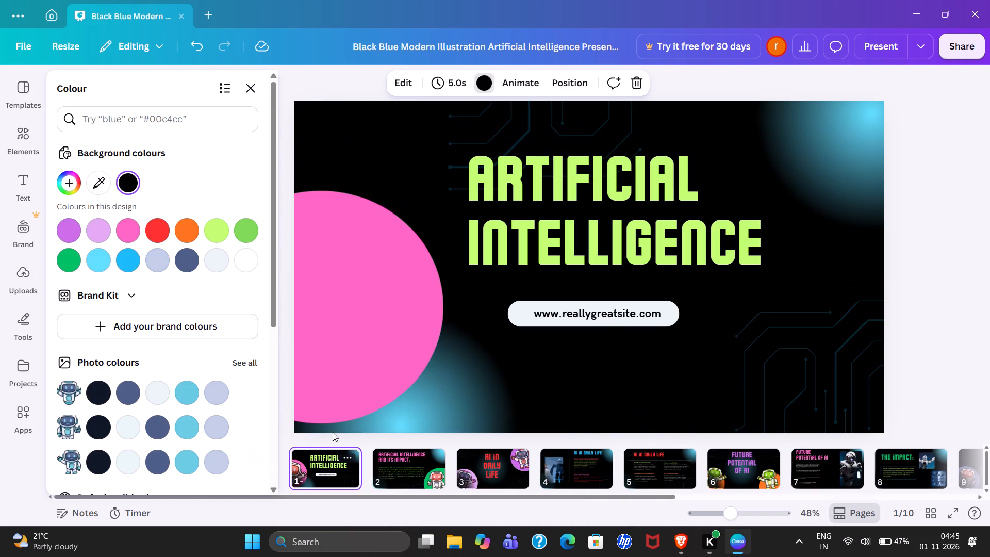
{"action": "left_click_drag", "start_coordinate": [388, 371], "coordinate": [407, 379]}
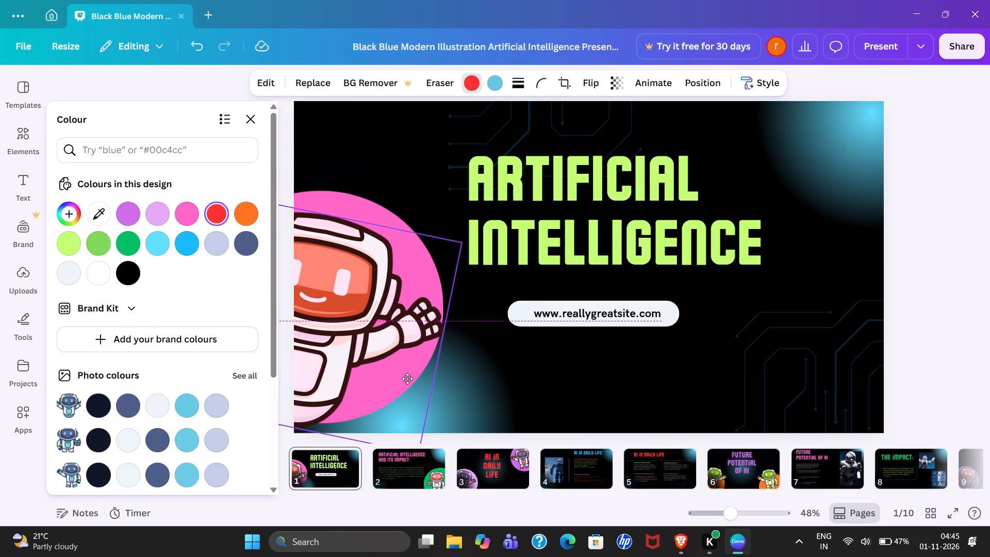
{"action": "left_click_drag", "start_coordinate": [407, 379], "coordinate": [408, 422]}
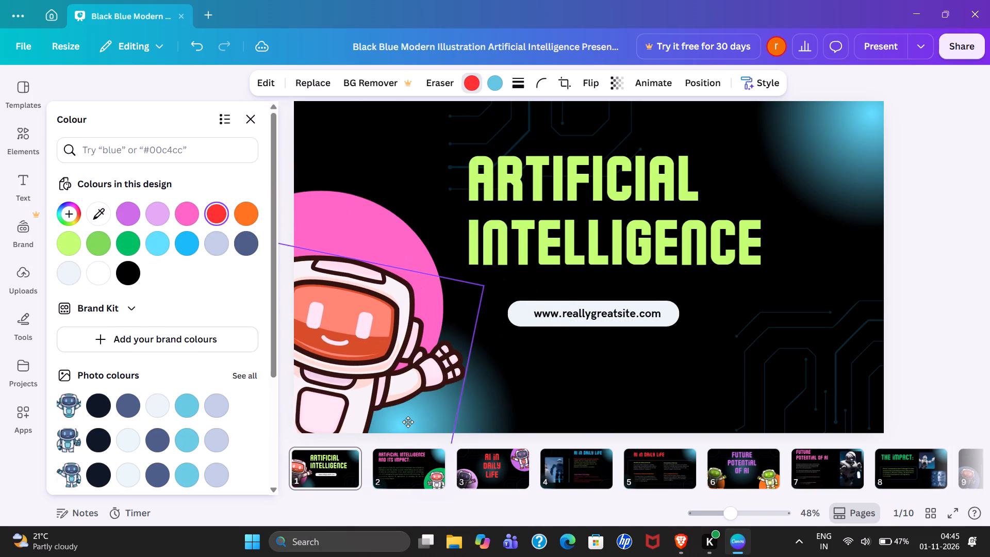
{"action": "left_click_drag", "start_coordinate": [408, 422], "coordinate": [406, 422]}
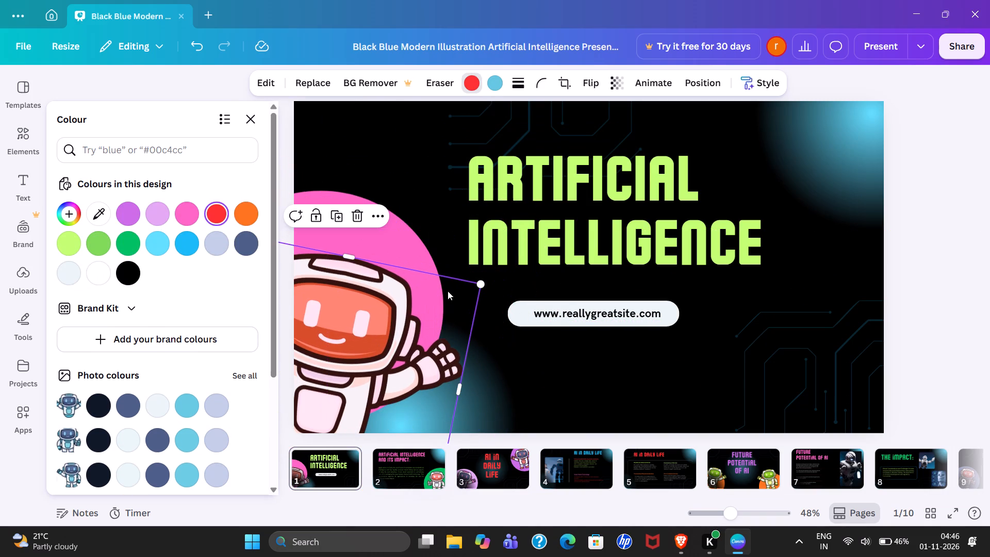
{"action": "left_click_drag", "start_coordinate": [410, 260], "coordinate": [436, 297]}
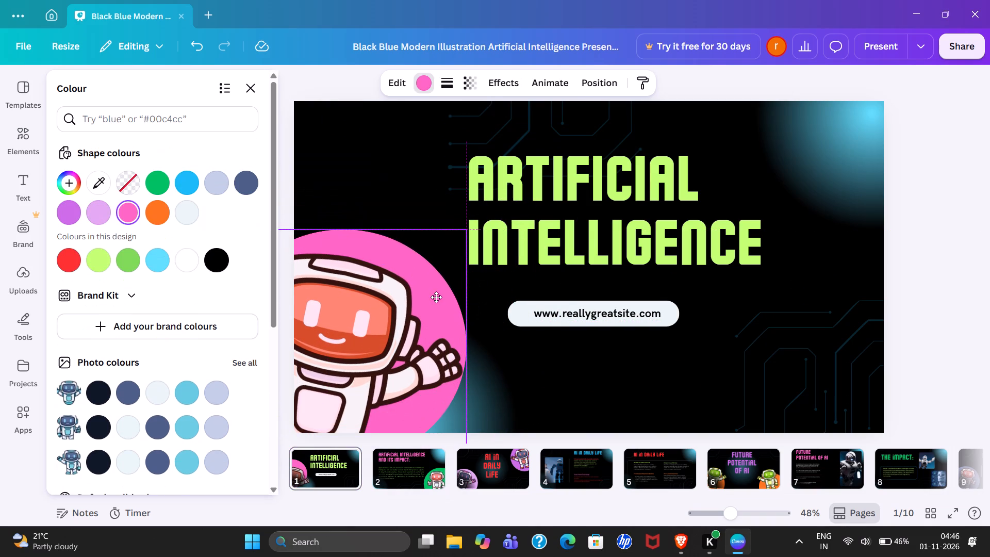
{"action": "left_click_drag", "start_coordinate": [436, 297], "coordinate": [435, 302]}
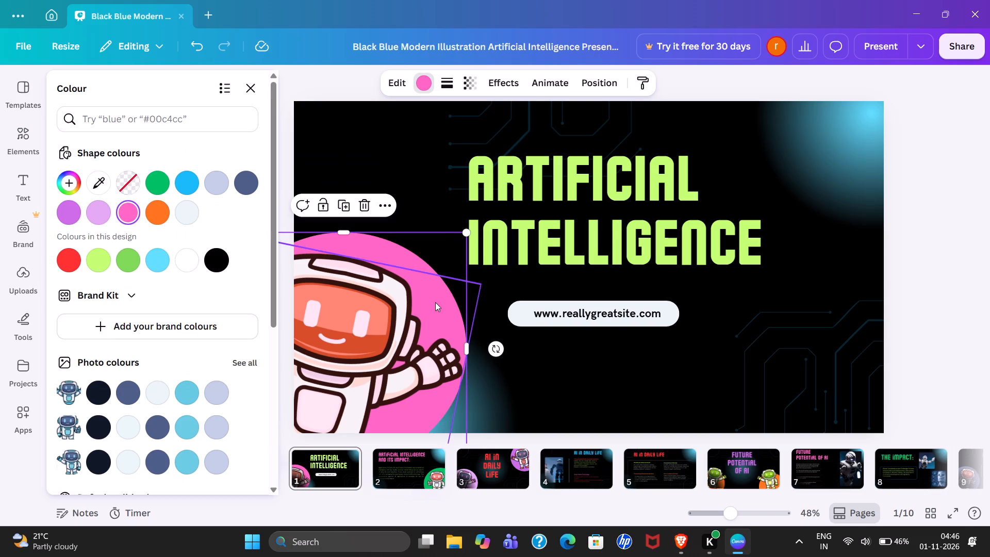
Move slide 1's ARTIFICIAL INTELLIGENCE title up and nudge the web address with its rounded badge slightly right and up.
{"action": "left_click_drag", "start_coordinate": [619, 192], "coordinate": [592, 179]}
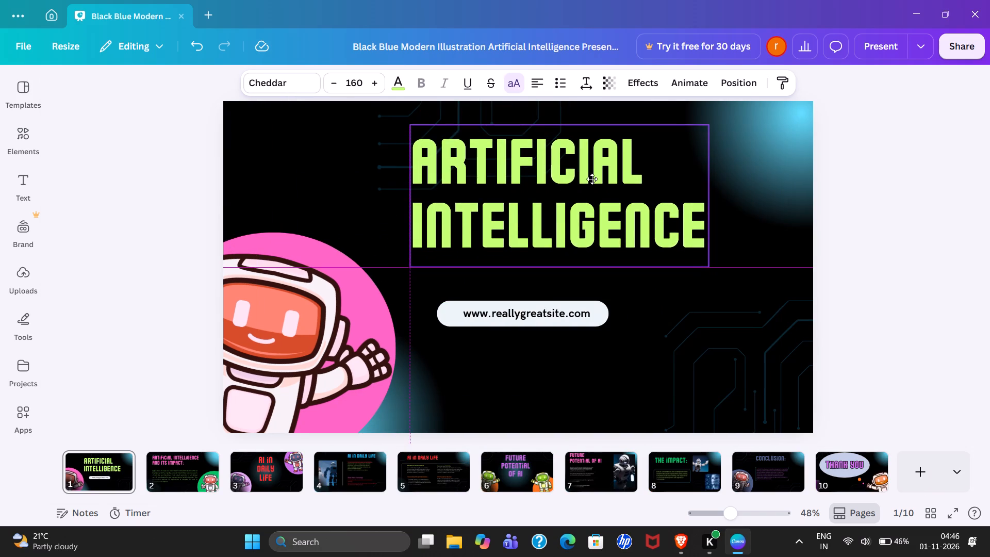
{"action": "left_click_drag", "start_coordinate": [592, 179], "coordinate": [581, 176]}
{"action": "left_click_drag", "start_coordinate": [460, 318], "coordinate": [474, 315]}
{"action": "left_click_drag", "start_coordinate": [505, 313], "coordinate": [513, 309]}
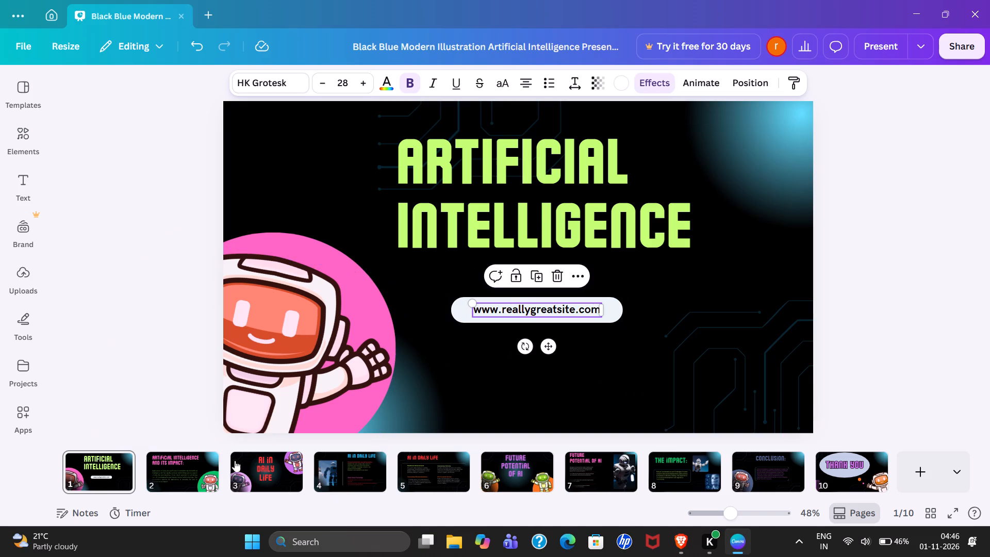
On slide 2, shift the green circle left and down, and nudge the thumbs-up robot slightly left within it.
{"action": "left_click", "coordinate": [189, 473]}
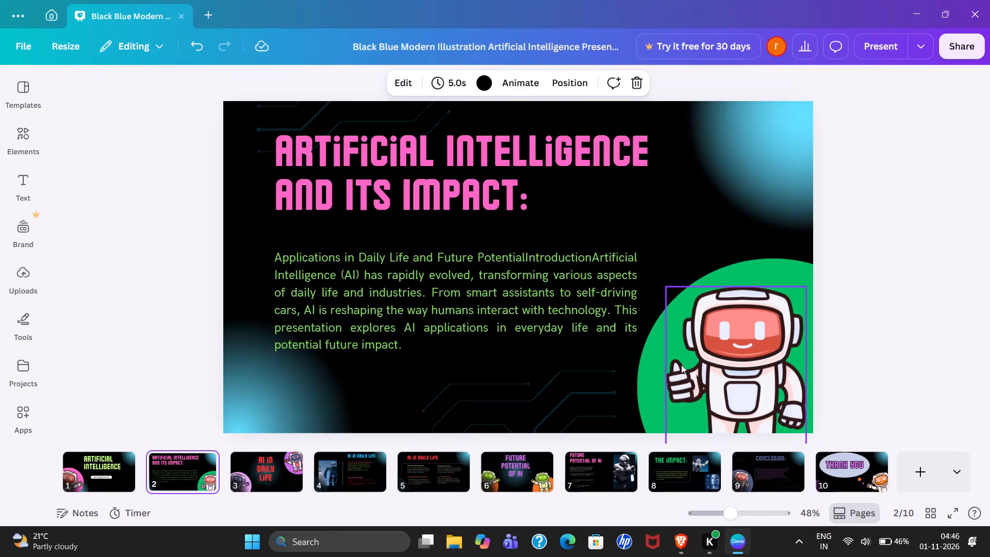
{"action": "left_click_drag", "start_coordinate": [740, 382], "coordinate": [724, 382]}
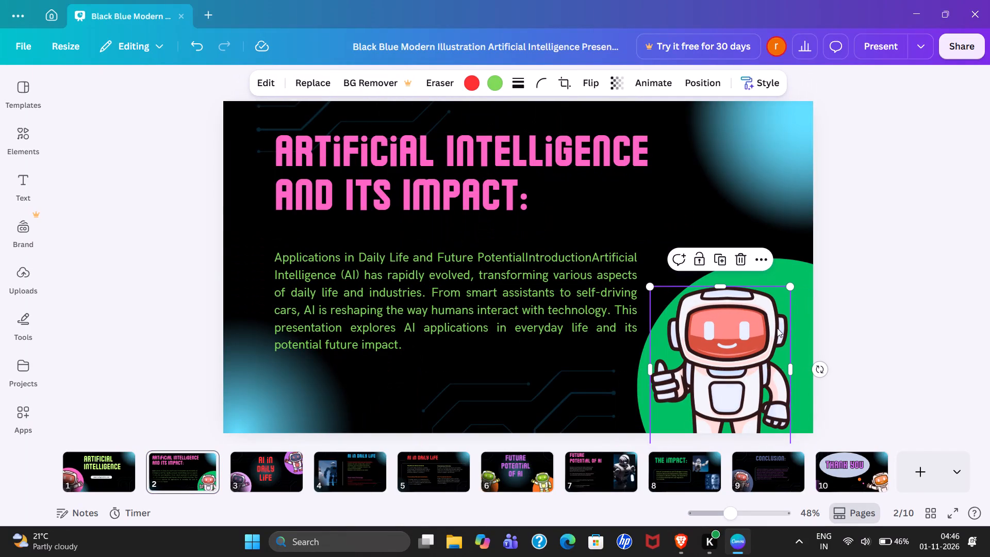
{"action": "left_click_drag", "start_coordinate": [811, 300], "coordinate": [788, 309]}
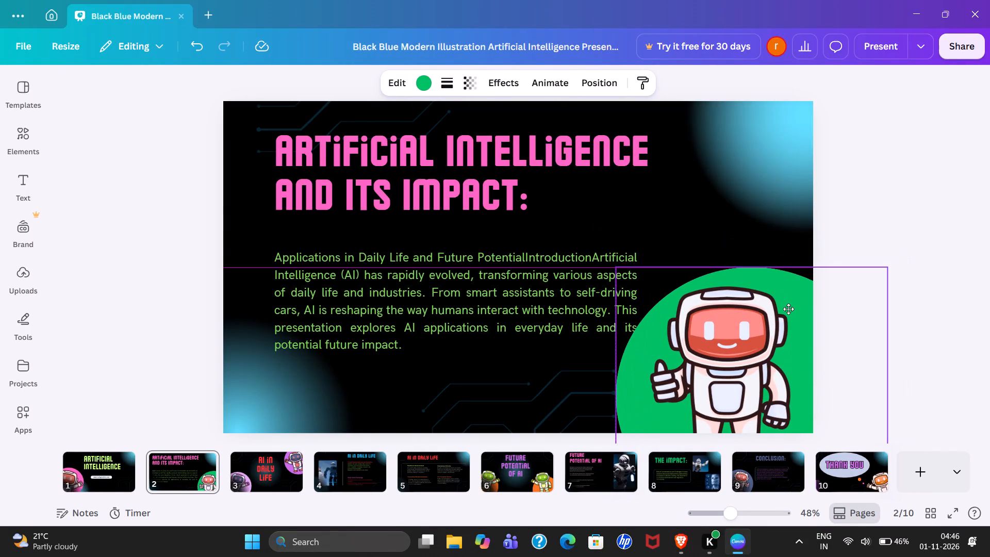
{"action": "left_click_drag", "start_coordinate": [788, 309], "coordinate": [800, 314]}
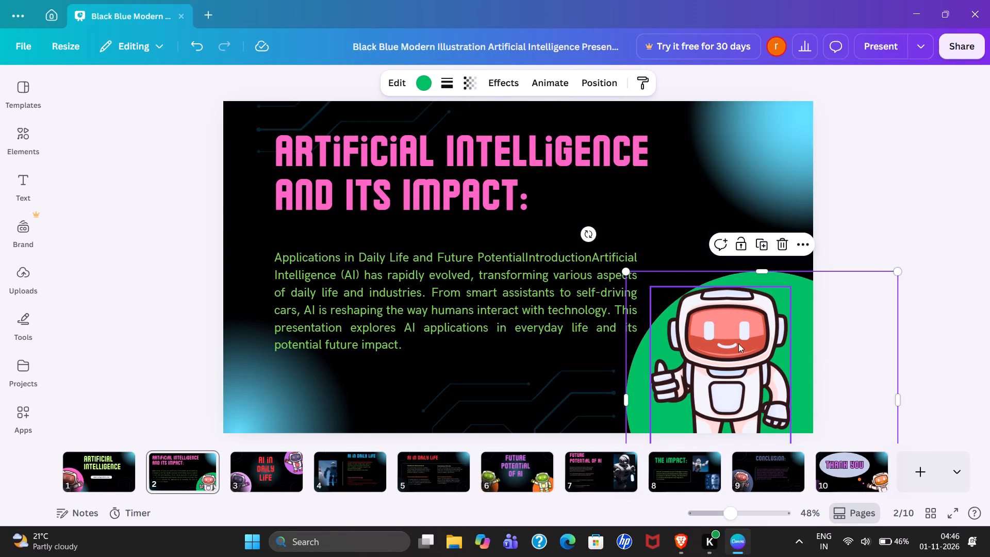
{"action": "left_click_drag", "start_coordinate": [737, 345], "coordinate": [747, 346]}
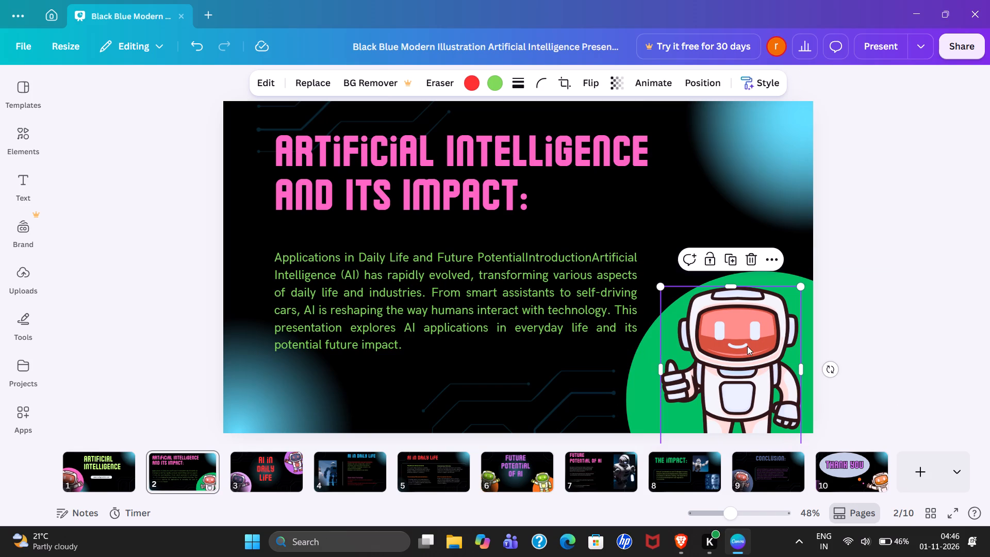
Nudge slide 2's green body paragraph slightly up towards the heading.
{"action": "left_click", "coordinate": [435, 262]}
{"action": "left_click_drag", "start_coordinate": [435, 262], "coordinate": [438, 256]}
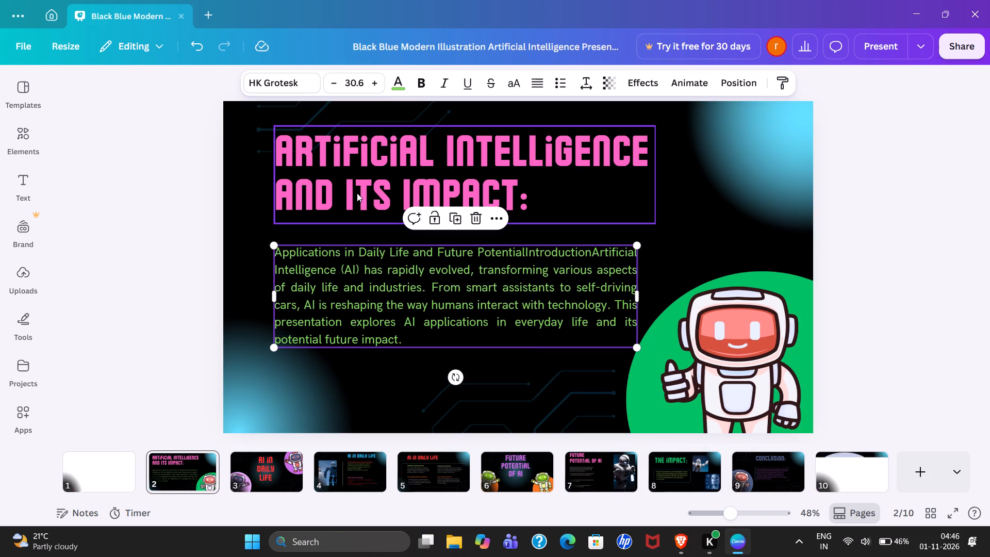
{"action": "left_click", "coordinate": [357, 193]}
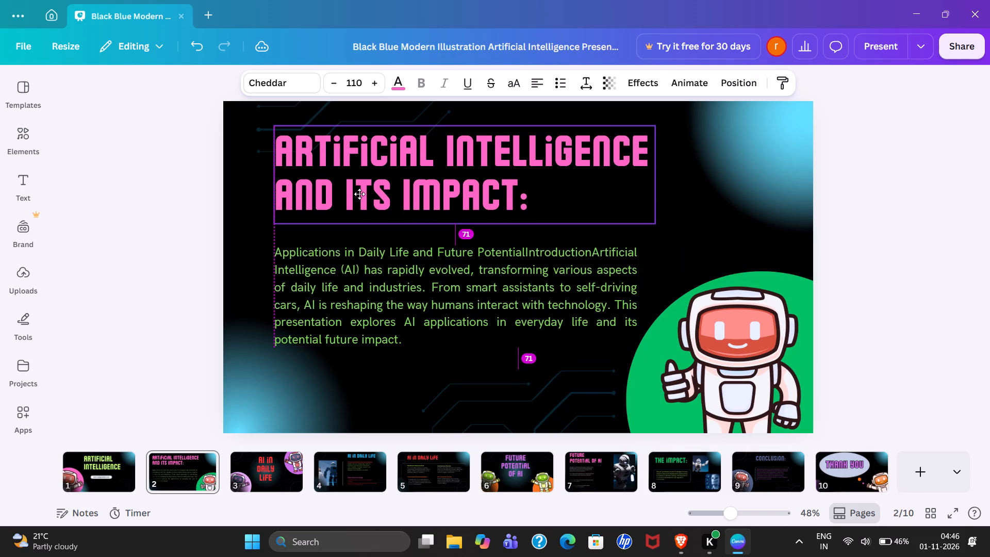
On slide 3, shrink the pink robot and the light purple circle behind it, repositioning the circle around the robot in the slide's lower-left corner.
{"action": "left_click", "coordinate": [266, 475]}
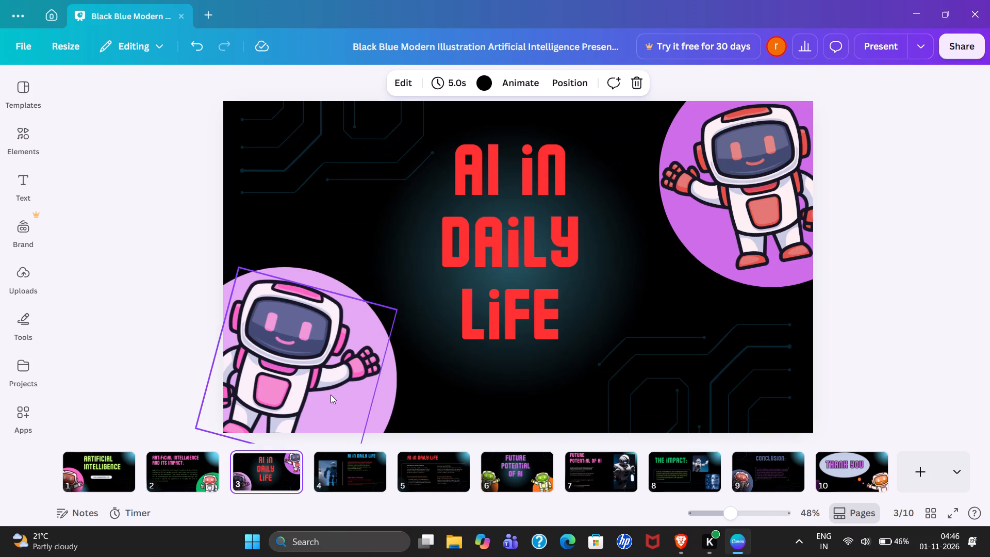
{"action": "left_click", "coordinate": [331, 395]}
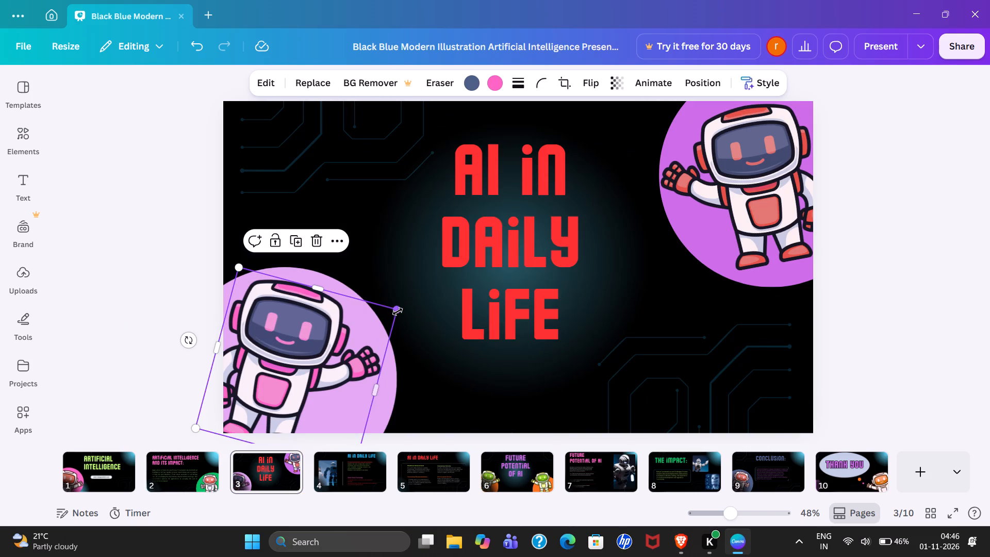
{"action": "left_click_drag", "start_coordinate": [398, 312], "coordinate": [377, 326]}
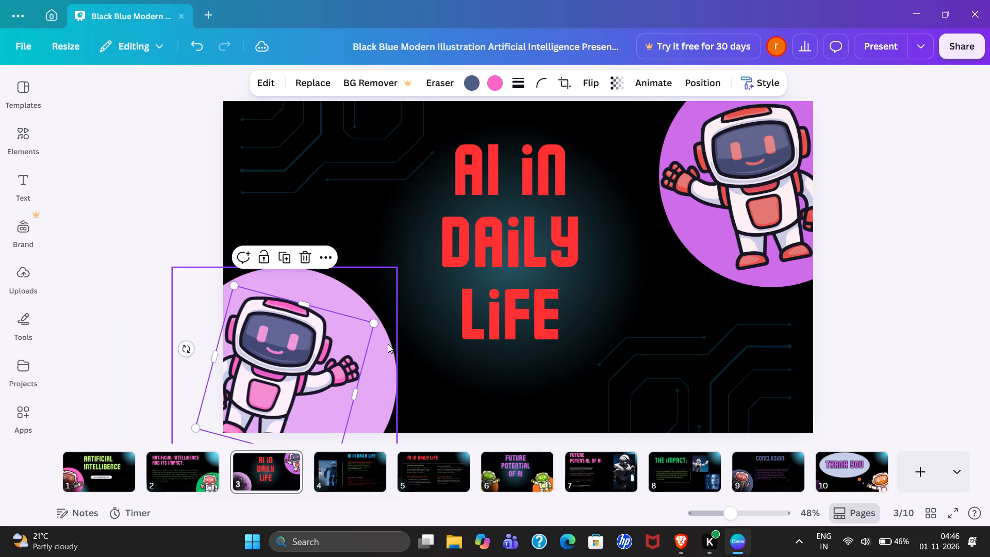
{"action": "left_click", "coordinate": [390, 354]}
{"action": "left_click_drag", "start_coordinate": [399, 268], "coordinate": [398, 269]}
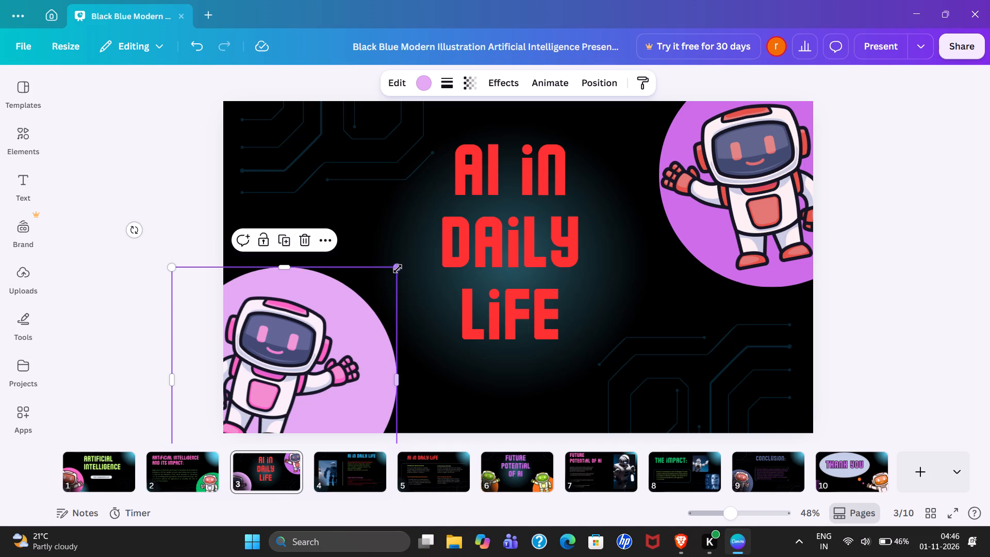
{"action": "left_click_drag", "start_coordinate": [398, 269], "coordinate": [380, 265]}
{"action": "left_click", "coordinate": [340, 316]}
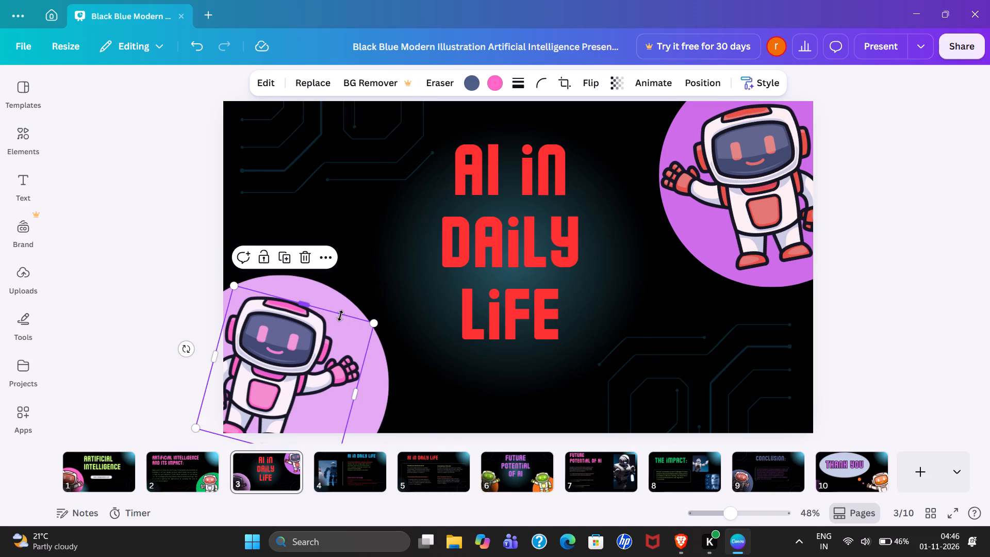
{"action": "left_click_drag", "start_coordinate": [357, 293], "coordinate": [342, 285]}
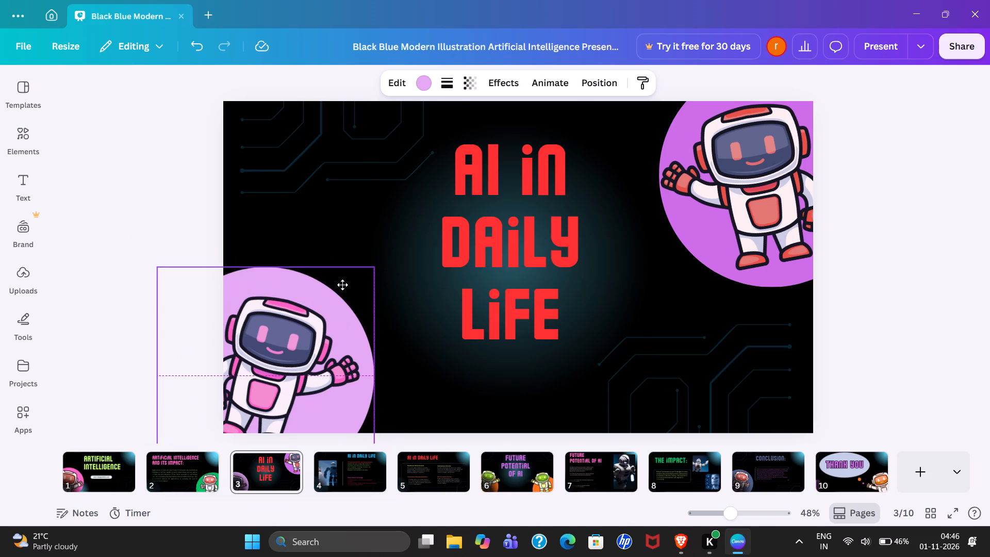
{"action": "left_click_drag", "start_coordinate": [342, 285], "coordinate": [347, 292]}
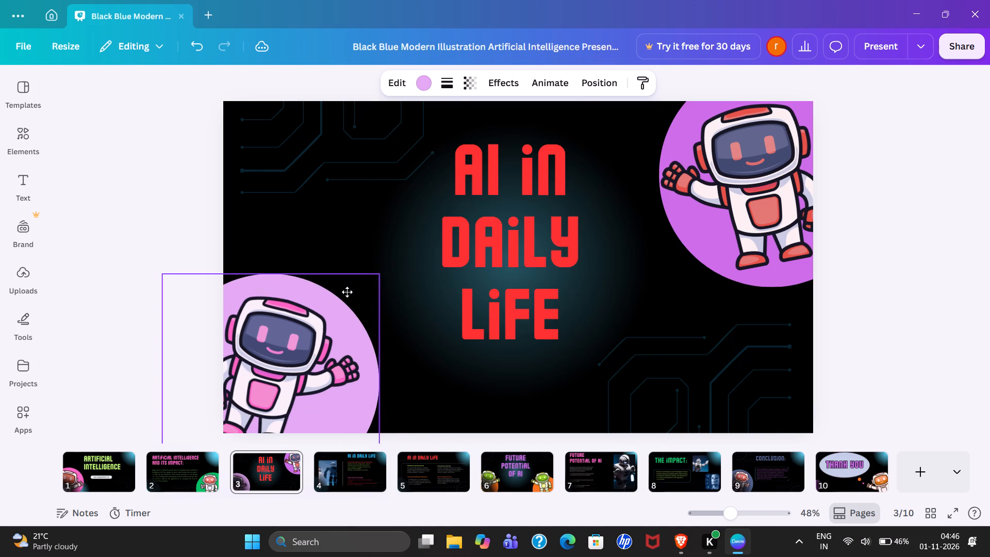
{"action": "left_click_drag", "start_coordinate": [347, 292], "coordinate": [346, 292]}
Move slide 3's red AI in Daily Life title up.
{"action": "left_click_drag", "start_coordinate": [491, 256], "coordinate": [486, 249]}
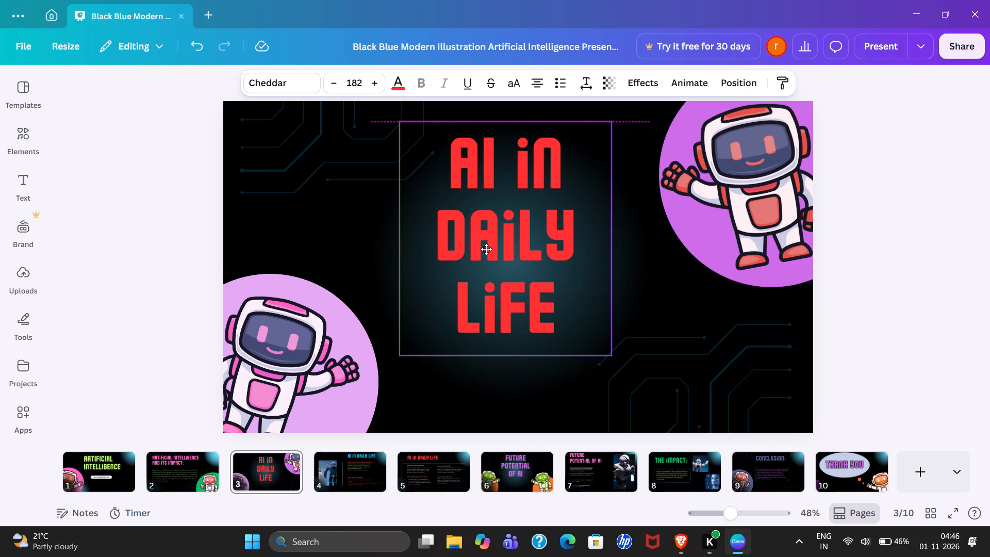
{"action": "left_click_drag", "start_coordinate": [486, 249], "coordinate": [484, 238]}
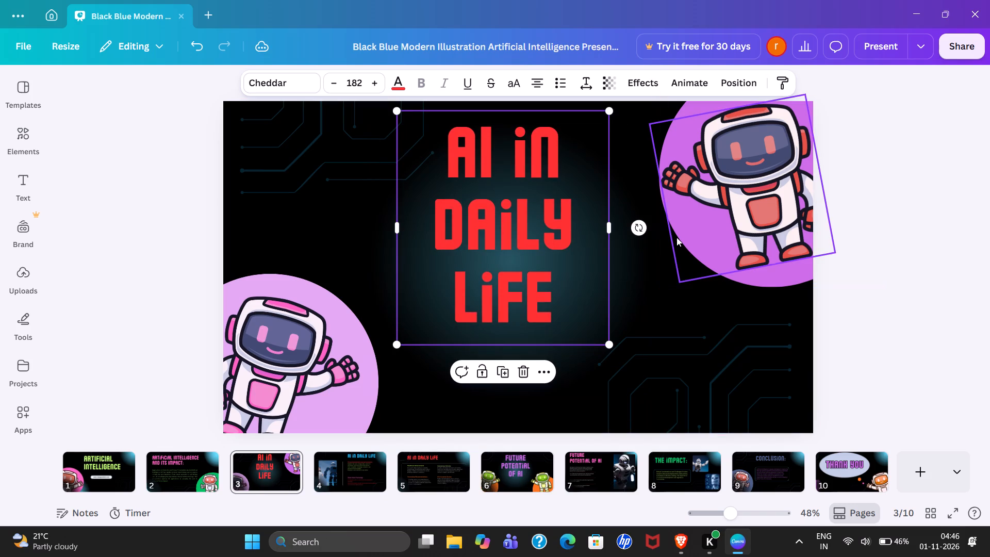
Nudge slide 3's red robot slightly right and down, and move the purple circle behind it down.
{"action": "left_click", "coordinate": [680, 235]}
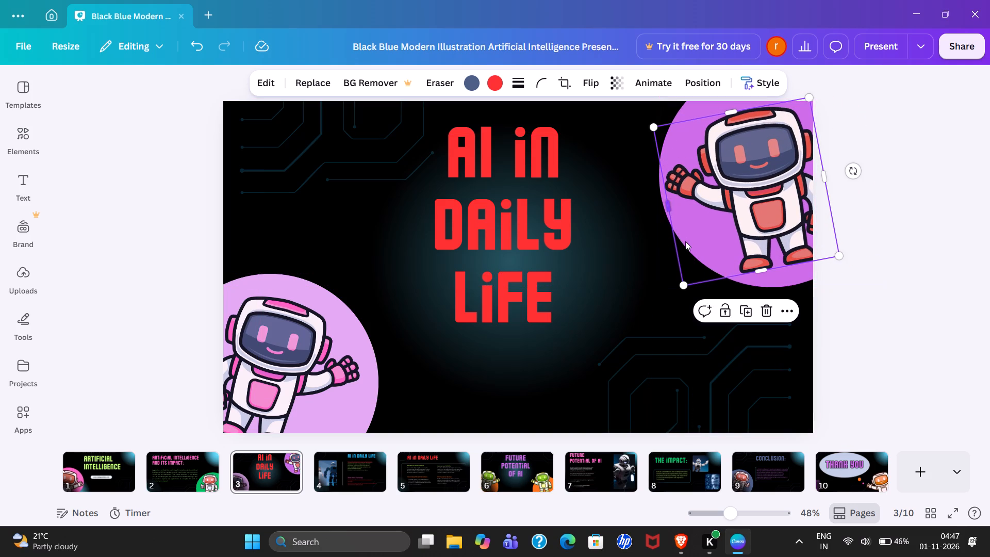
{"action": "left_click", "coordinate": [645, 249]}
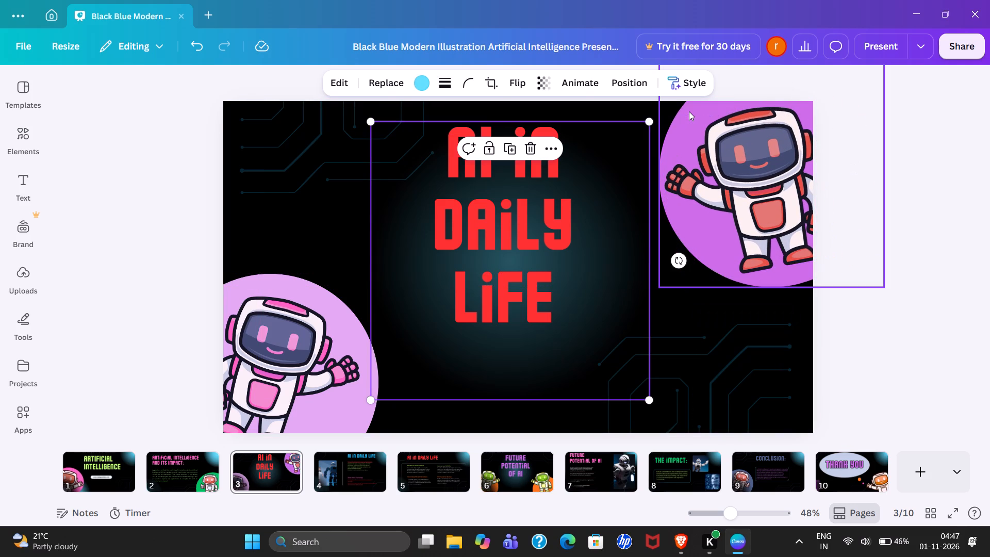
{"action": "left_click_drag", "start_coordinate": [689, 111], "coordinate": [690, 125]}
Lower slide 3's red AI in Daily Life title over the central glow.
{"action": "left_click_drag", "start_coordinate": [518, 170], "coordinate": [515, 184]}
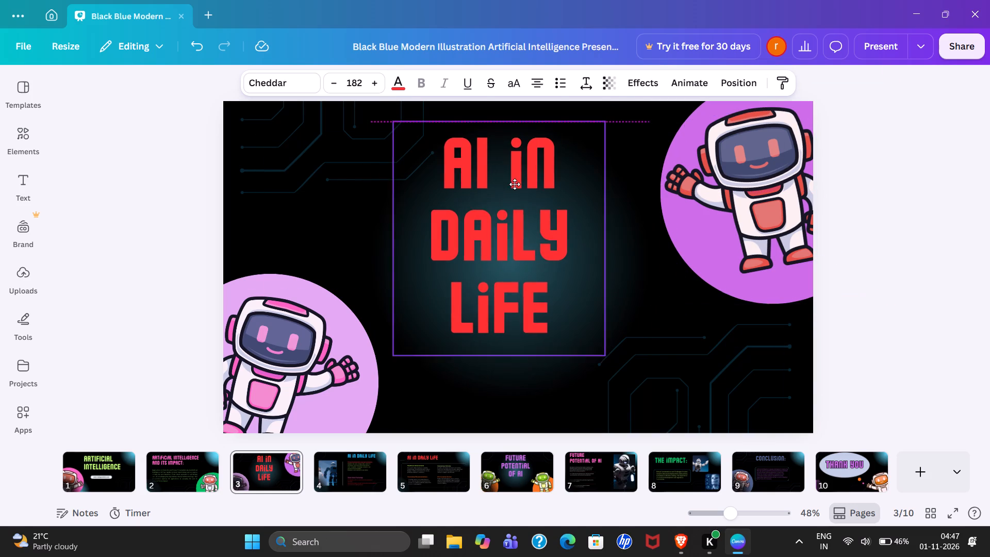
{"action": "left_click_drag", "start_coordinate": [515, 184], "coordinate": [516, 195]}
On slide 4, move the green virtual assistants paragraph slightly down from its red heading.
{"action": "left_click", "coordinate": [347, 467]}
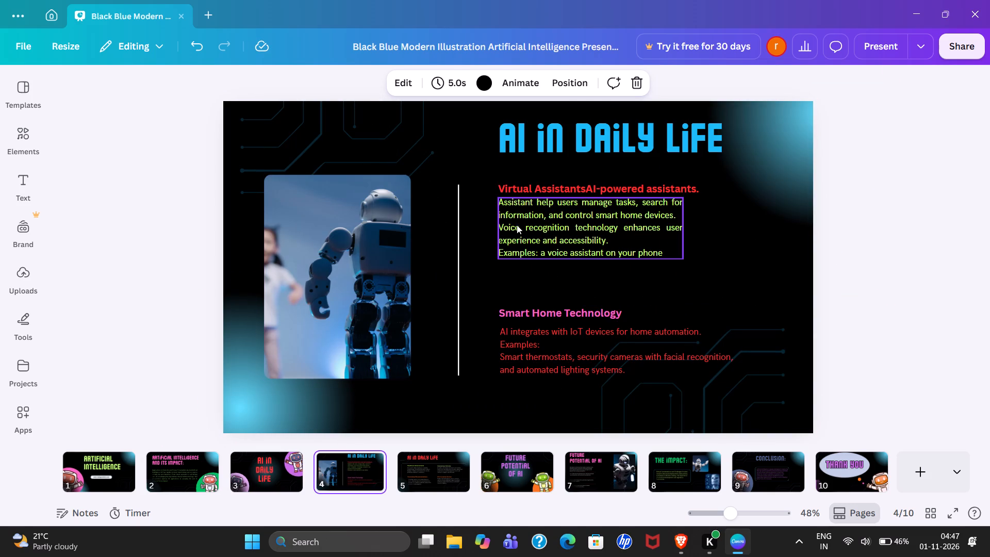
{"action": "left_click", "coordinate": [533, 224]}
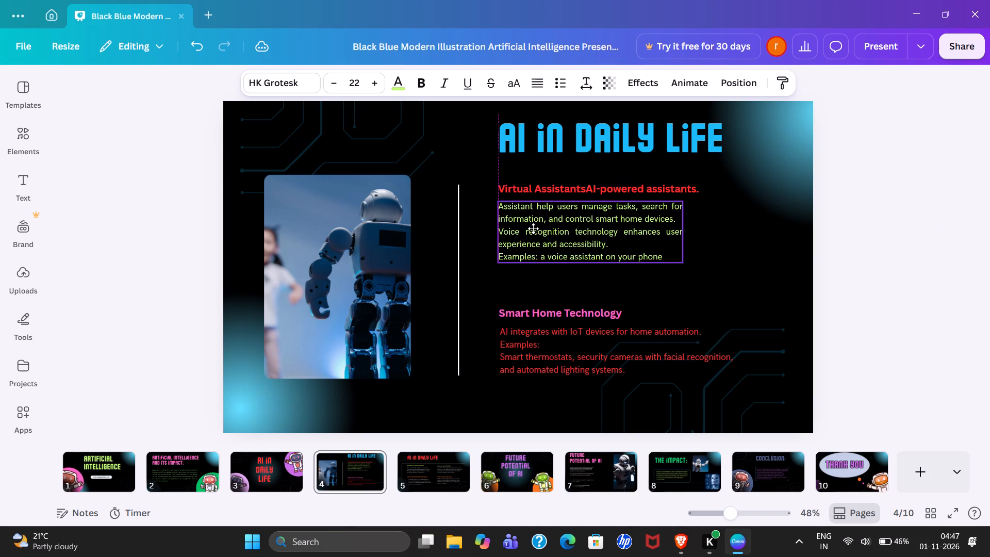
{"action": "left_click", "coordinate": [523, 350]}
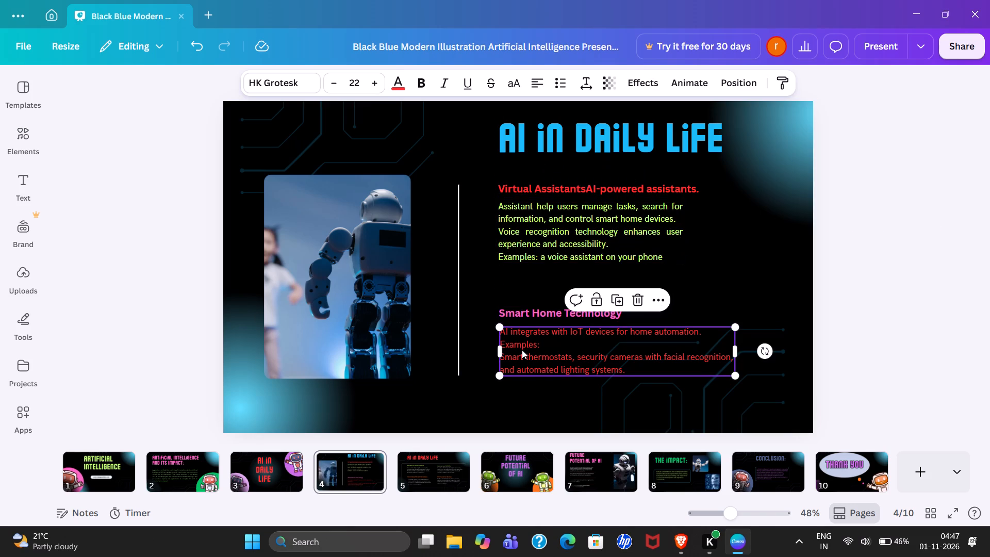
Shift slide 4's robot photo left and slightly down, and move the vertical divider line left and slightly down.
{"action": "left_click_drag", "start_coordinate": [384, 293], "coordinate": [378, 285]}
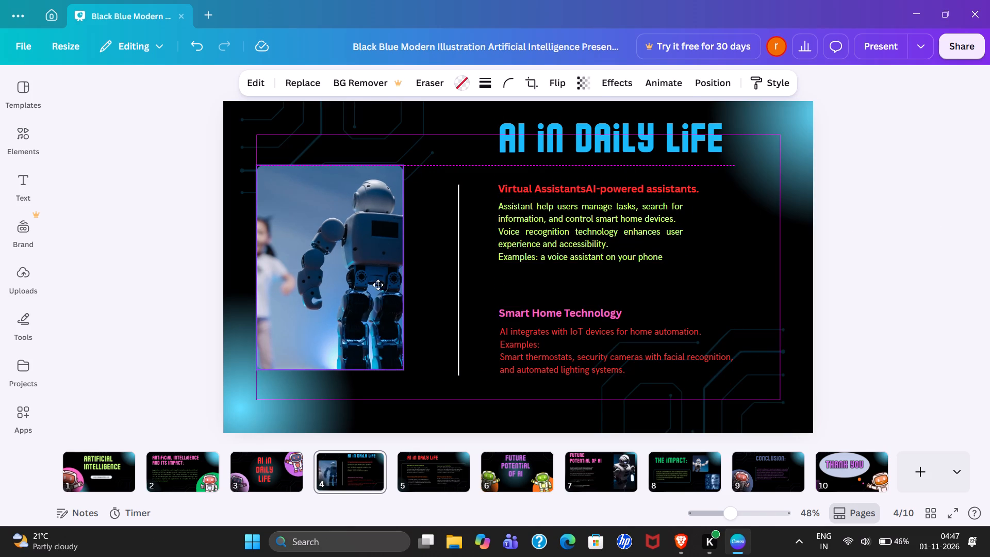
{"action": "left_click_drag", "start_coordinate": [378, 285], "coordinate": [378, 298]}
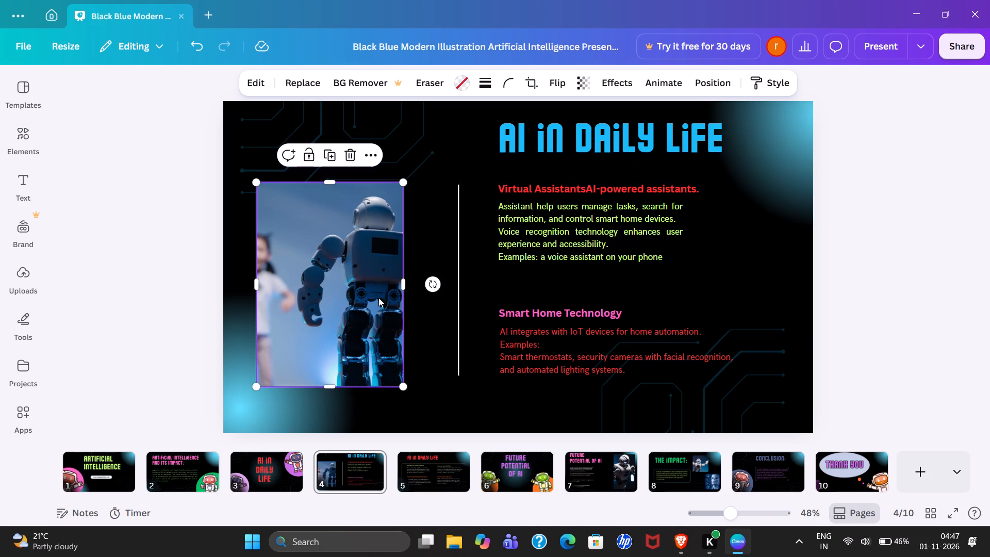
{"action": "left_click_drag", "start_coordinate": [464, 314], "coordinate": [461, 317]}
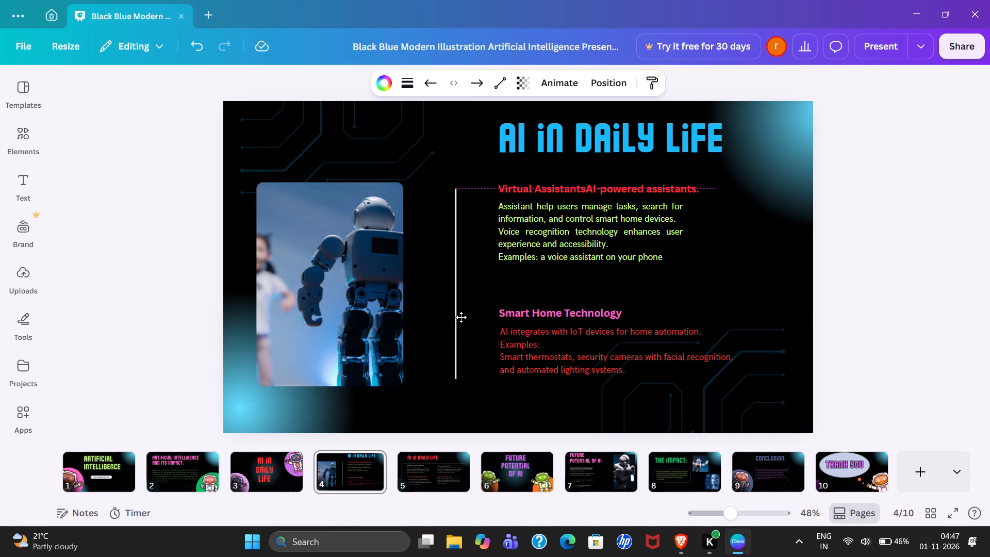
{"action": "left_click_drag", "start_coordinate": [461, 317], "coordinate": [454, 317]}
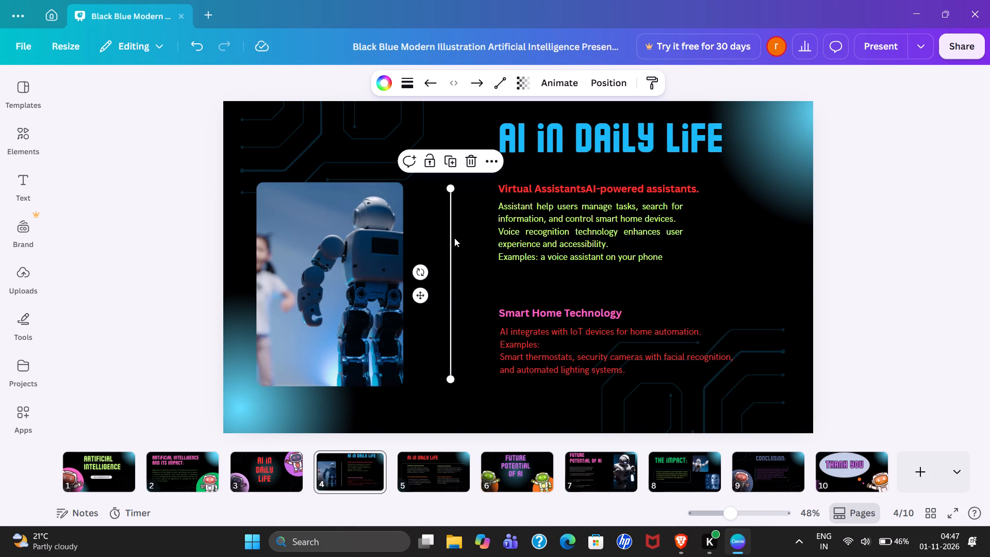
Shorten slide 4's vertical divider line slightly from its upper end.
{"action": "left_click", "coordinate": [451, 192]}
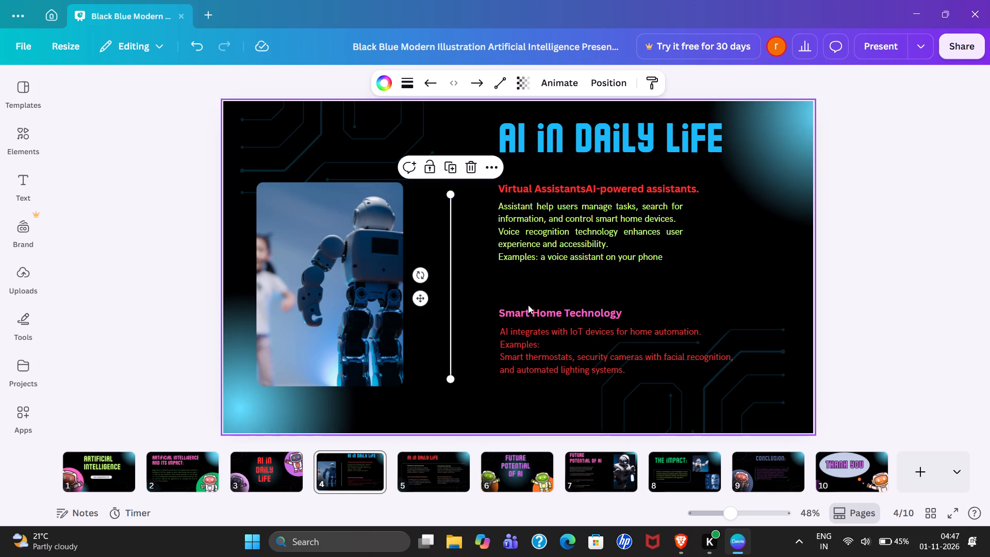
On slide 5, shift and shrink the rounded frame around the four text blocks to about 1,500 wide and 590 high.
{"action": "left_click", "coordinate": [427, 473]}
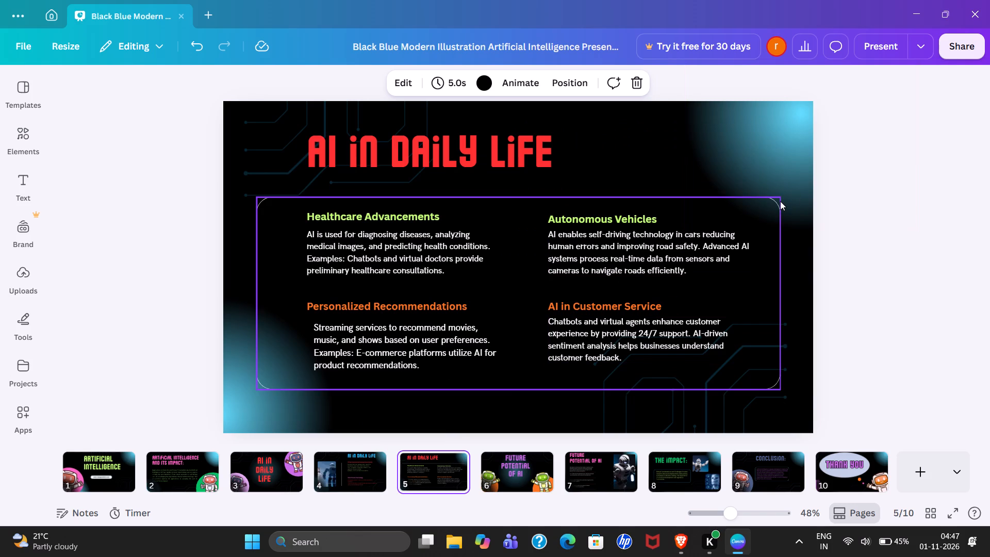
{"action": "left_click_drag", "start_coordinate": [780, 201], "coordinate": [760, 204]}
{"action": "left_click_drag", "start_coordinate": [765, 197], "coordinate": [757, 200]}
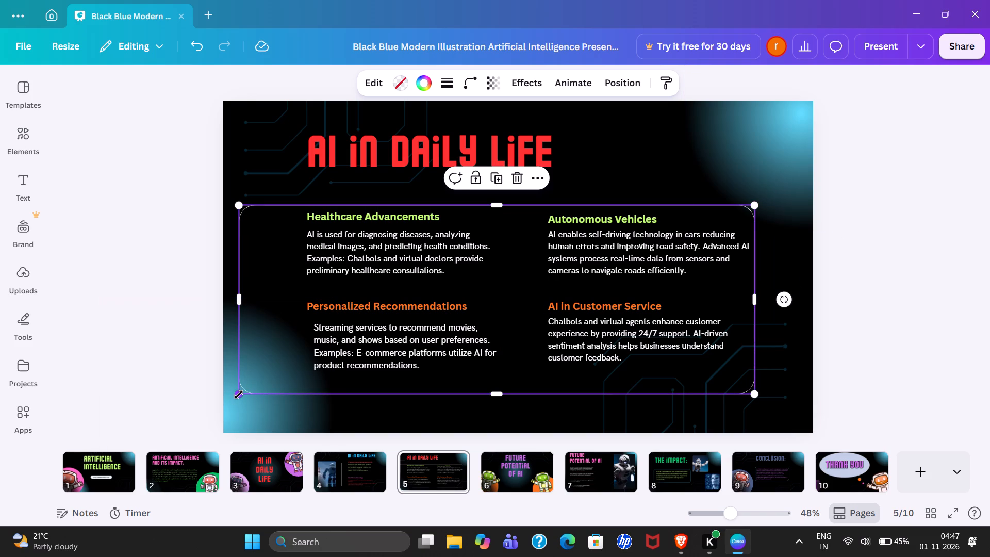
{"action": "left_click_drag", "start_coordinate": [239, 395], "coordinate": [287, 392]}
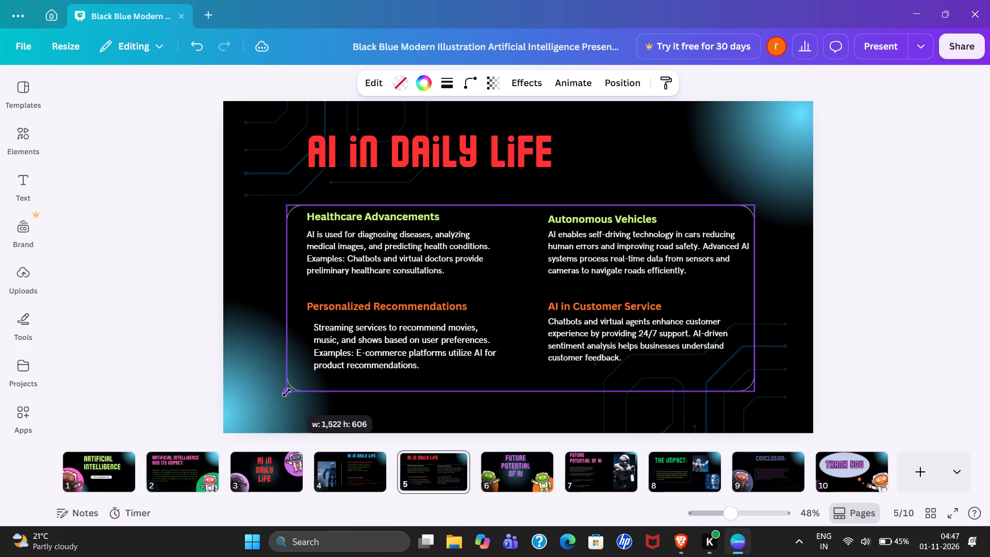
{"action": "left_click_drag", "start_coordinate": [287, 392], "coordinate": [287, 387]}
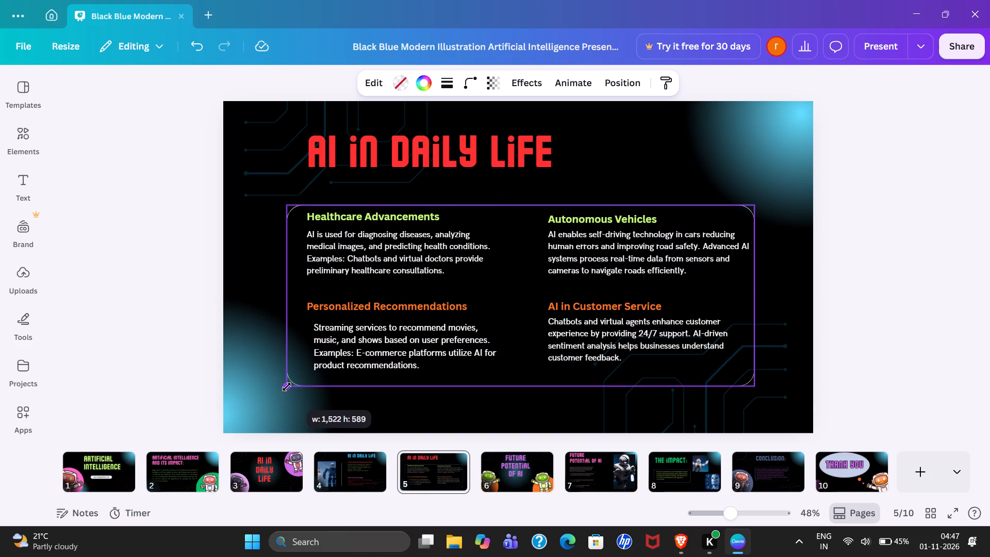
{"action": "left_click_drag", "start_coordinate": [287, 387], "coordinate": [291, 387]}
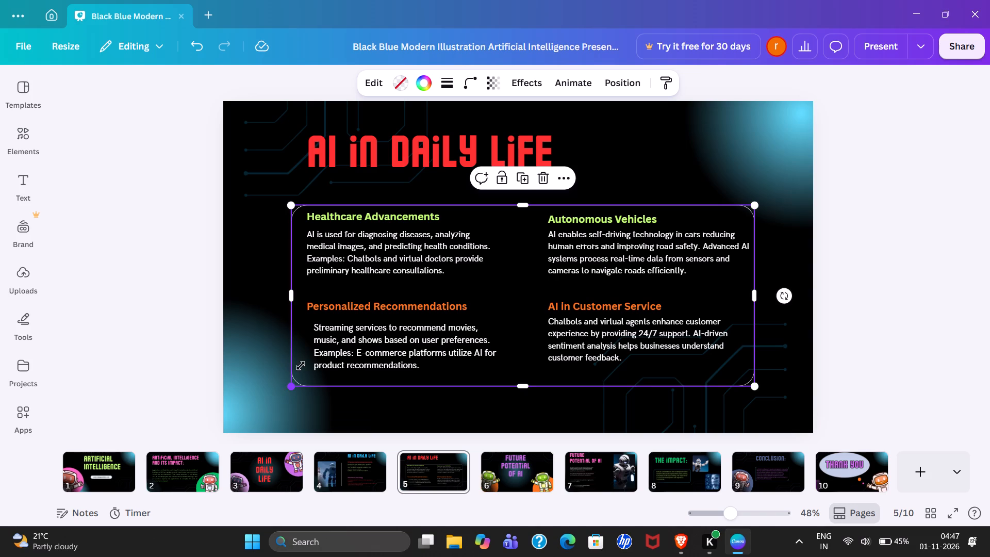
Move slide 5's red AI in Daily Life title right so it sits roughly centred above the rounded frame.
{"action": "left_click_drag", "start_coordinate": [408, 170], "coordinate": [444, 169]}
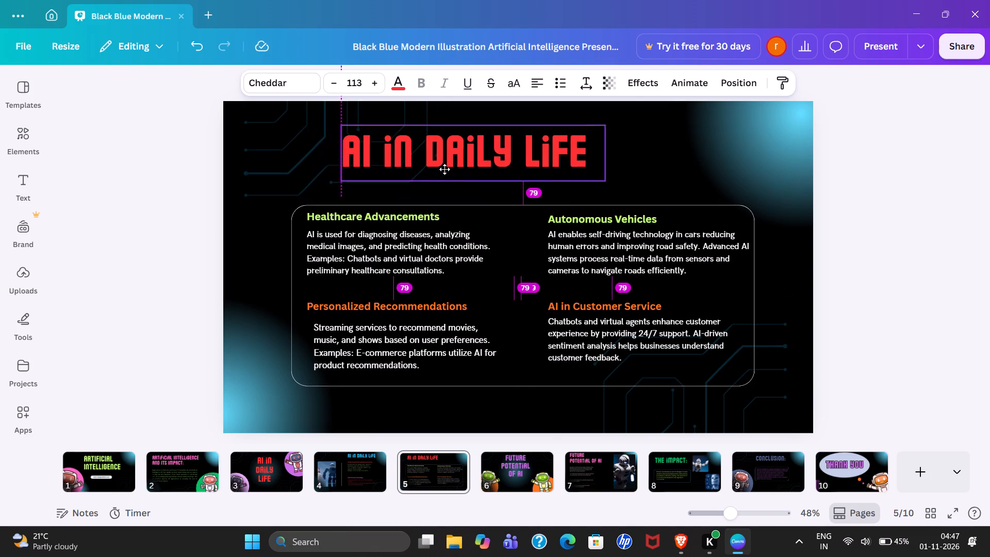
{"action": "left_click_drag", "start_coordinate": [444, 169], "coordinate": [477, 174]}
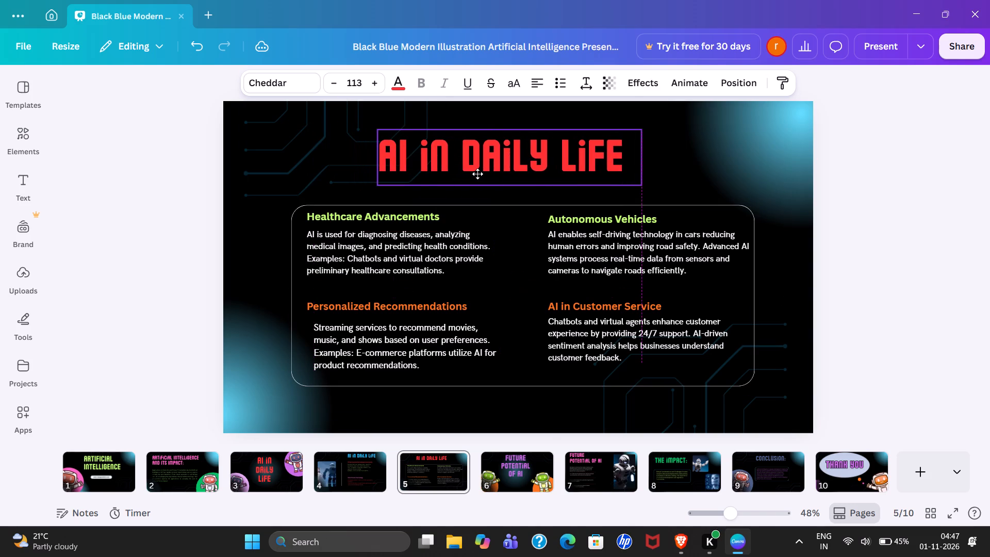
{"action": "left_click_drag", "start_coordinate": [477, 174], "coordinate": [478, 173]}
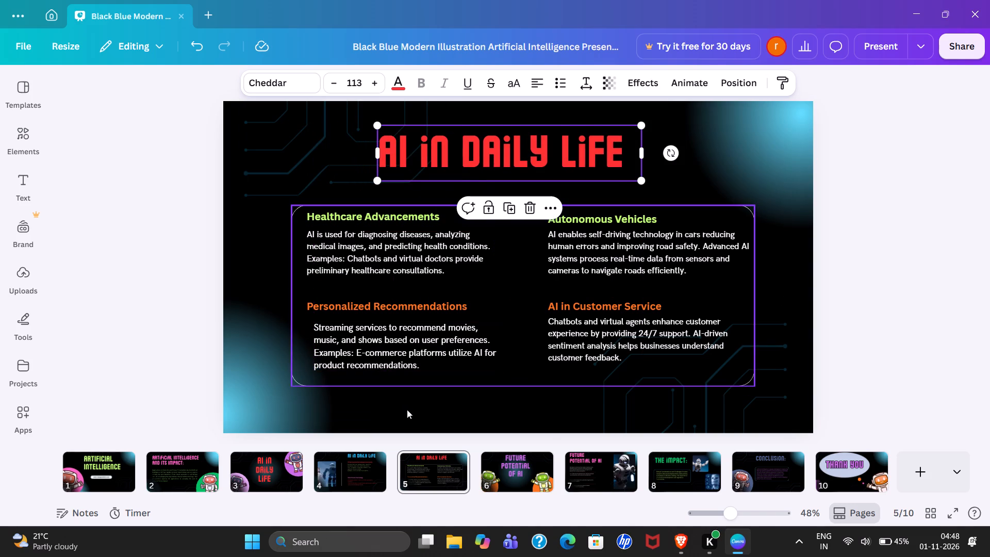
On slide 6, move the left green-faced robot down and slightly right over its orange circle.
{"action": "left_click", "coordinate": [515, 461]}
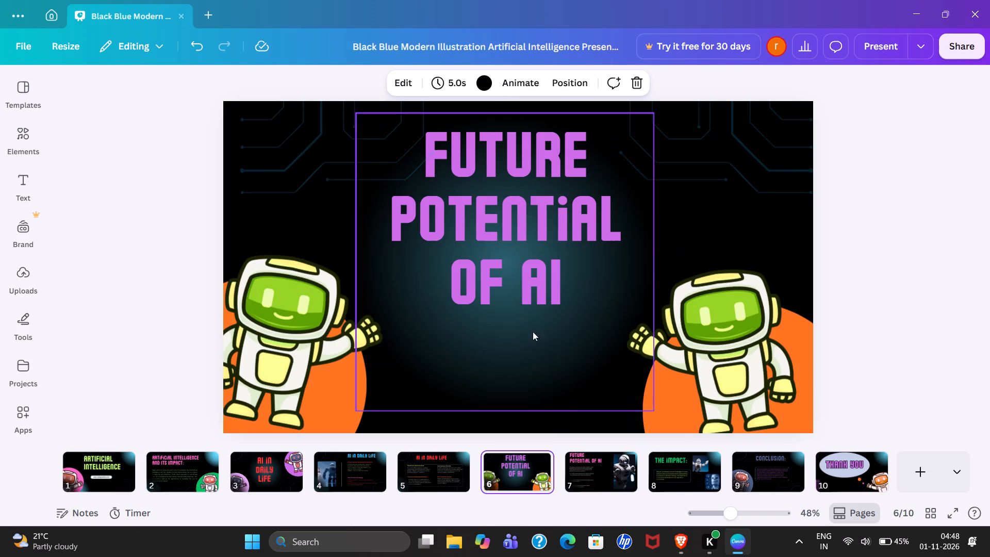
{"action": "left_click_drag", "start_coordinate": [334, 372], "coordinate": [327, 397]}
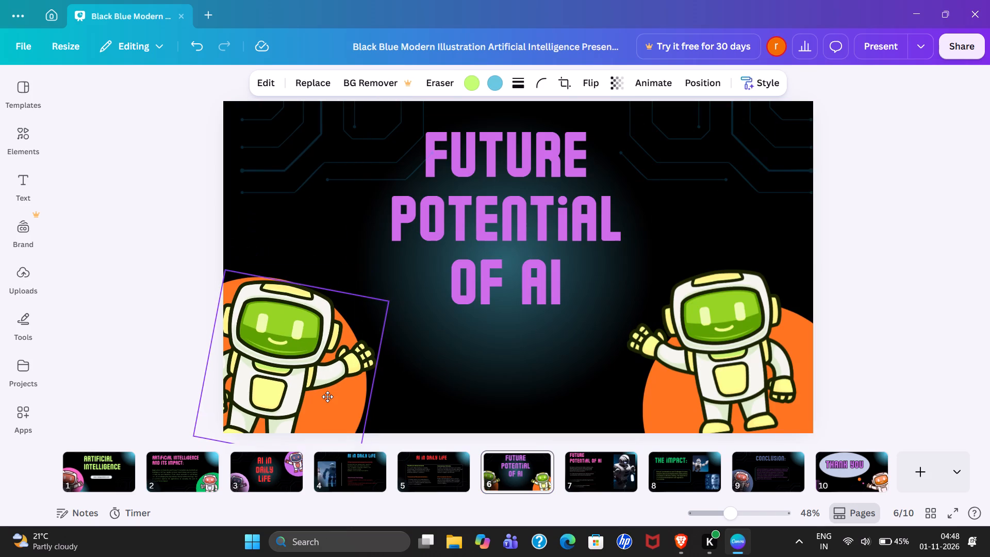
{"action": "left_click_drag", "start_coordinate": [327, 397], "coordinate": [309, 379]}
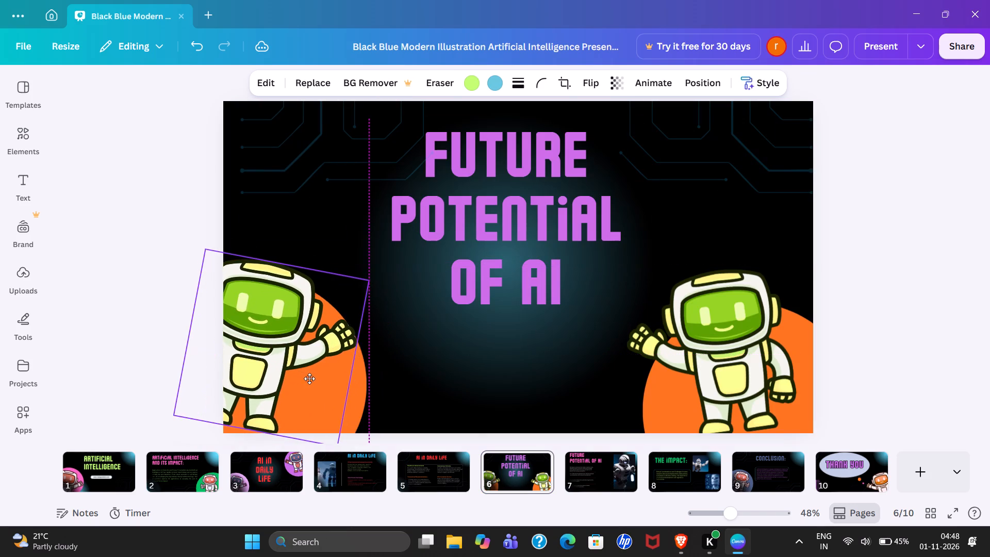
{"action": "left_click_drag", "start_coordinate": [309, 379], "coordinate": [299, 424]}
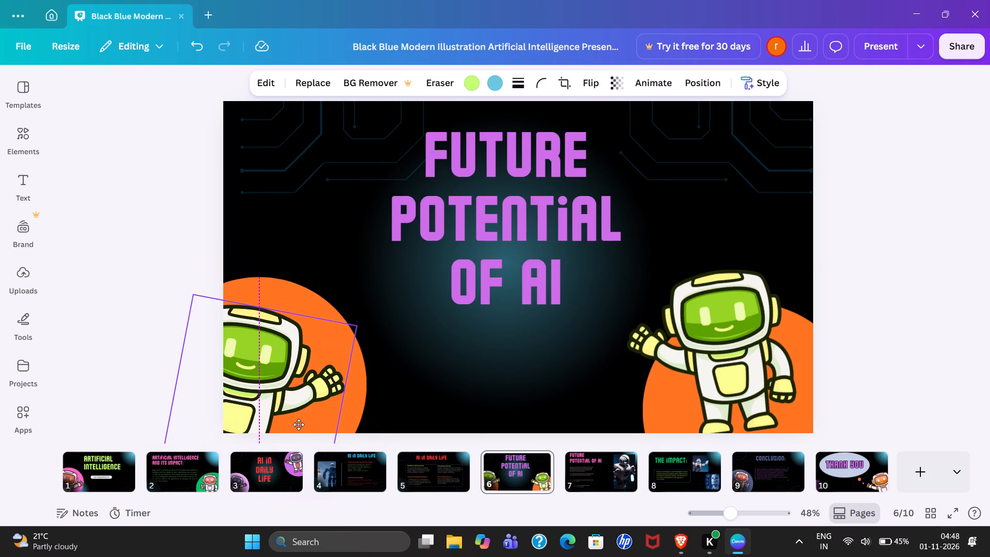
{"action": "left_click_drag", "start_coordinate": [299, 424], "coordinate": [323, 414]}
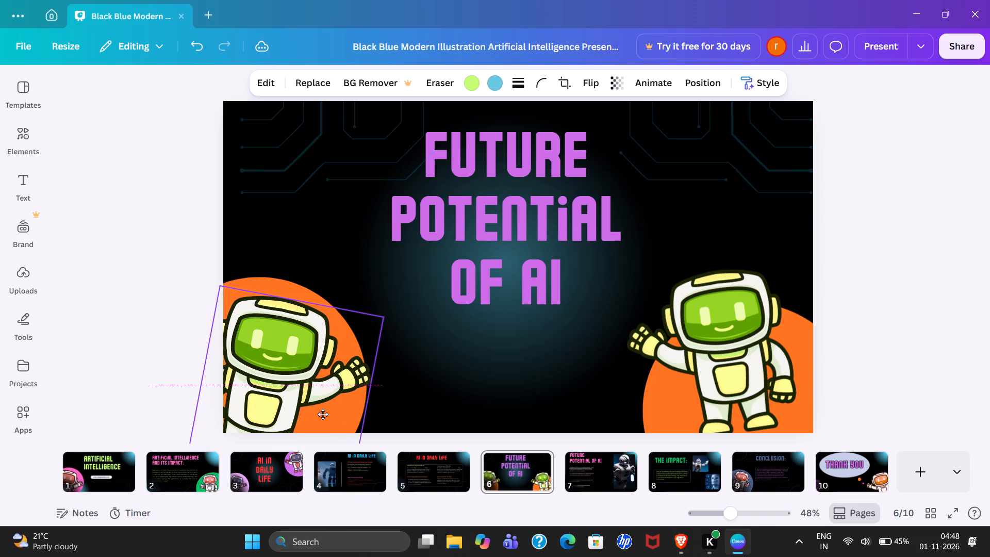
{"action": "left_click_drag", "start_coordinate": [323, 414], "coordinate": [311, 414]}
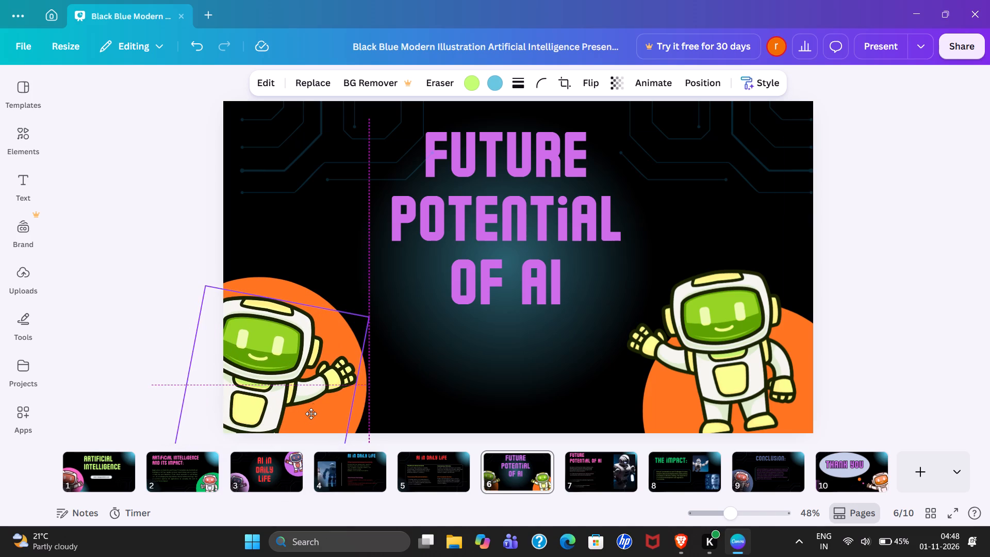
{"action": "left_click_drag", "start_coordinate": [311, 414], "coordinate": [363, 372]}
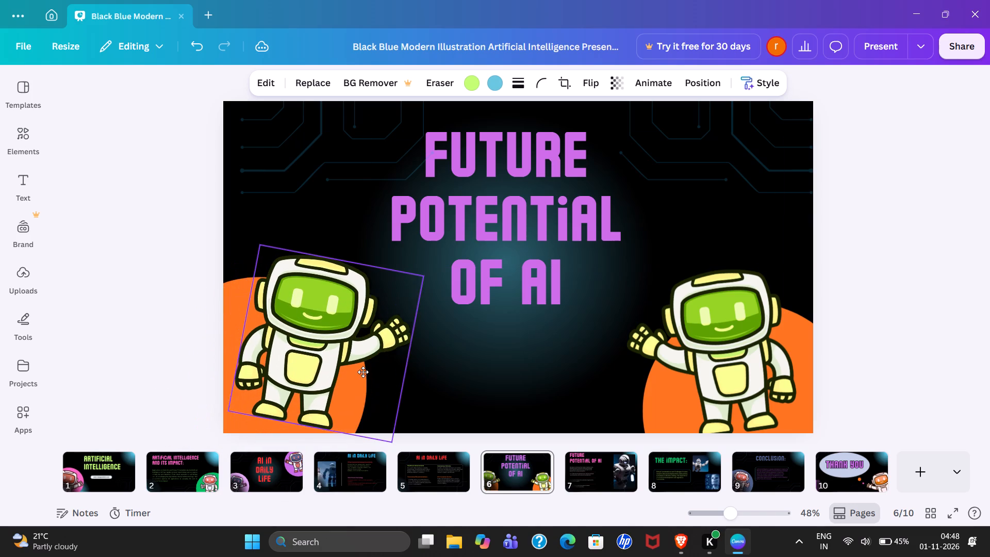
{"action": "left_click_drag", "start_coordinate": [363, 372], "coordinate": [339, 384]}
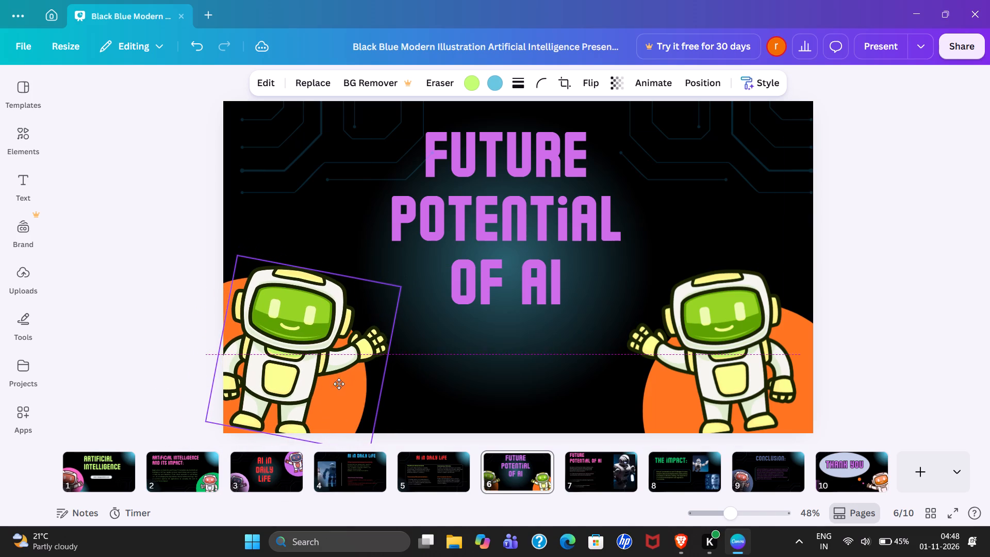
{"action": "left_click_drag", "start_coordinate": [339, 384], "coordinate": [336, 388]}
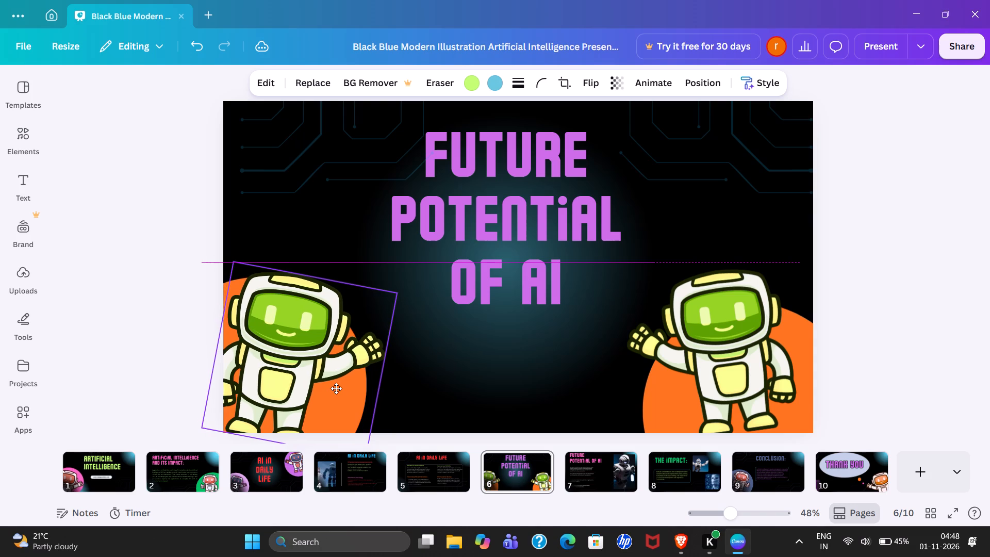
{"action": "left_click_drag", "start_coordinate": [336, 388], "coordinate": [339, 387]}
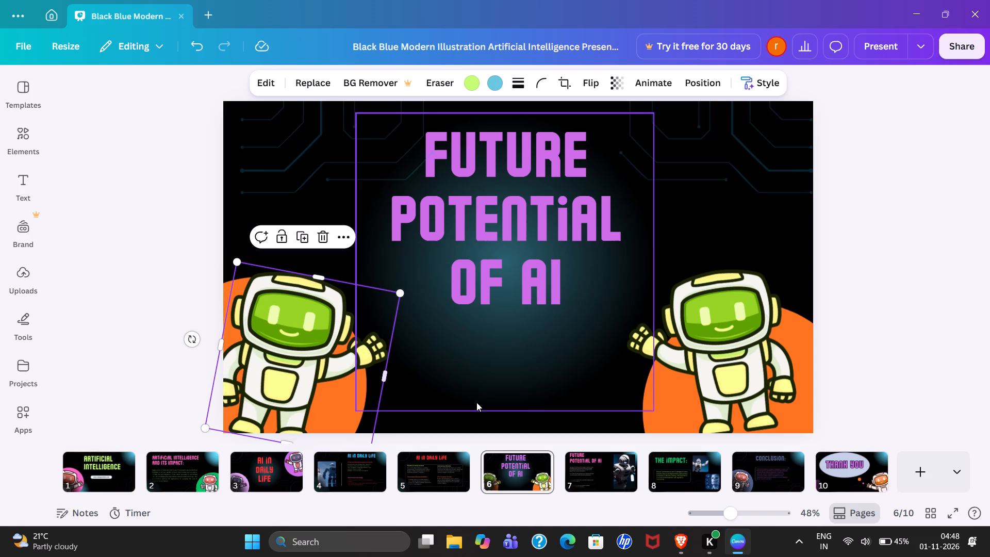
{"action": "left_click", "coordinate": [476, 402]}
Move slide 6's right green-faced robot slightly right and down over its orange circle, level with the left robot.
{"action": "left_click_drag", "start_coordinate": [717, 361], "coordinate": [730, 351]}
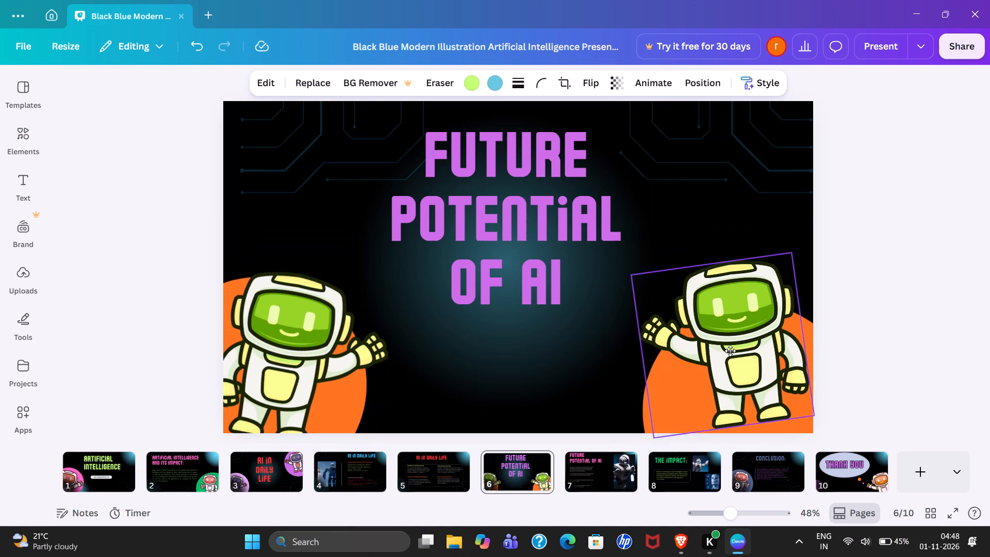
{"action": "left_click_drag", "start_coordinate": [730, 351], "coordinate": [739, 269]}
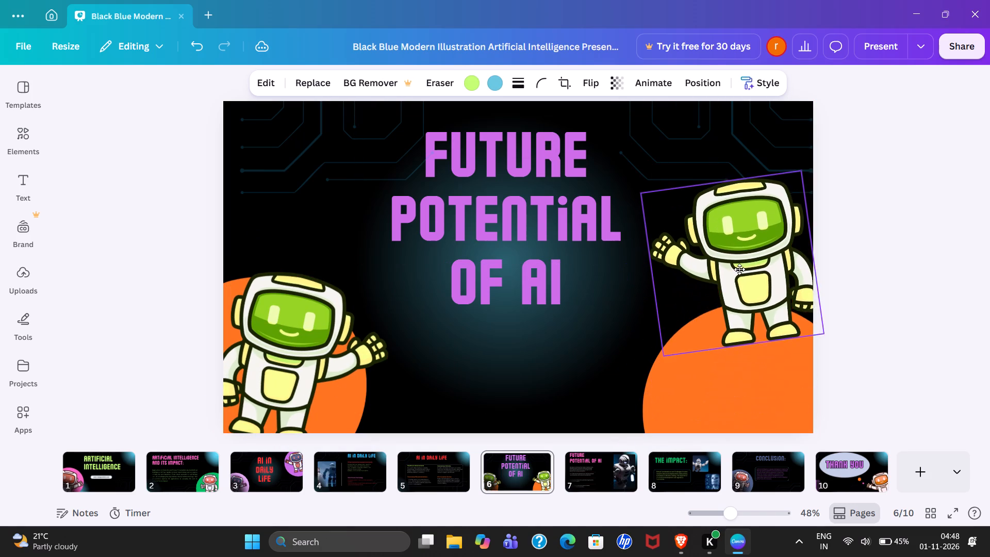
{"action": "left_click_drag", "start_coordinate": [739, 269], "coordinate": [724, 212]}
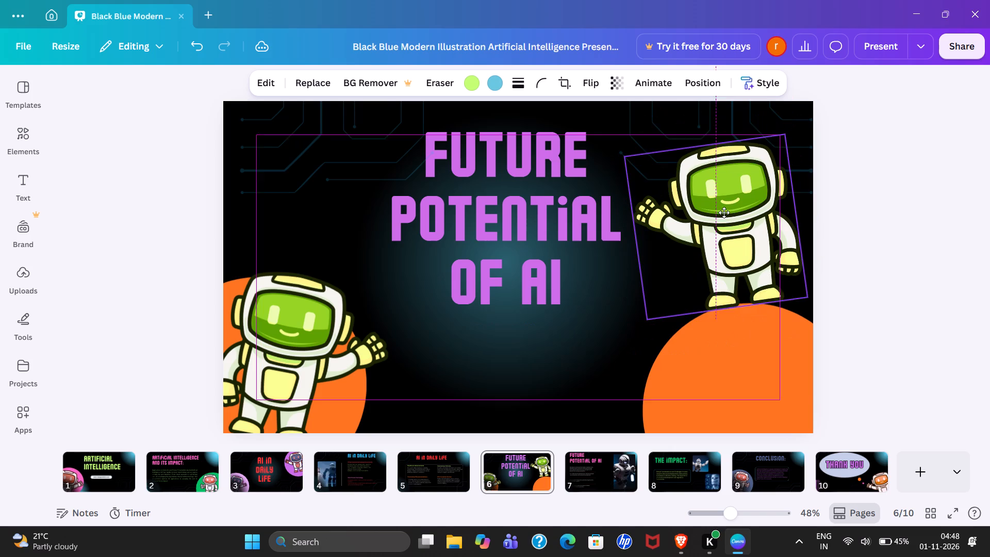
{"action": "left_click_drag", "start_coordinate": [724, 212], "coordinate": [730, 359]}
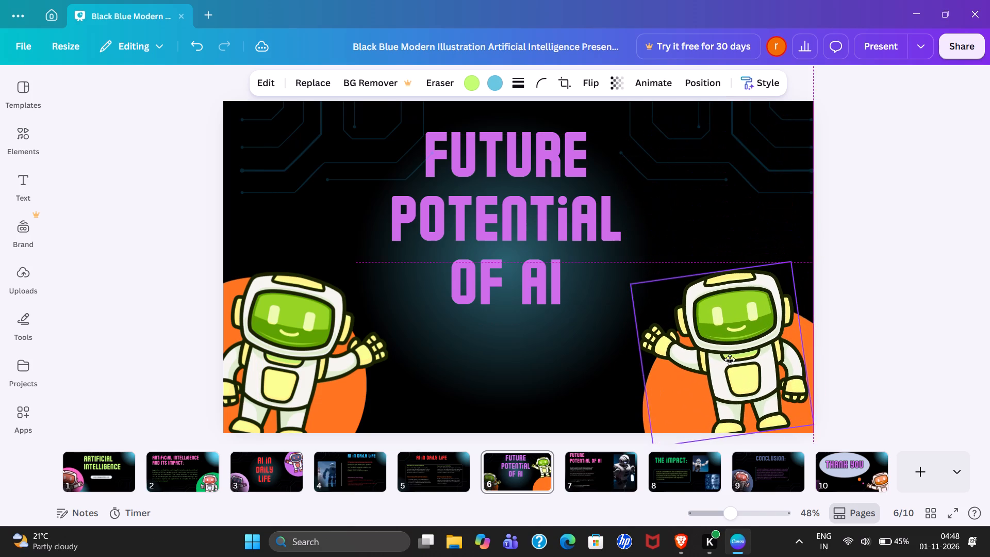
{"action": "left_click_drag", "start_coordinate": [730, 359], "coordinate": [737, 368]}
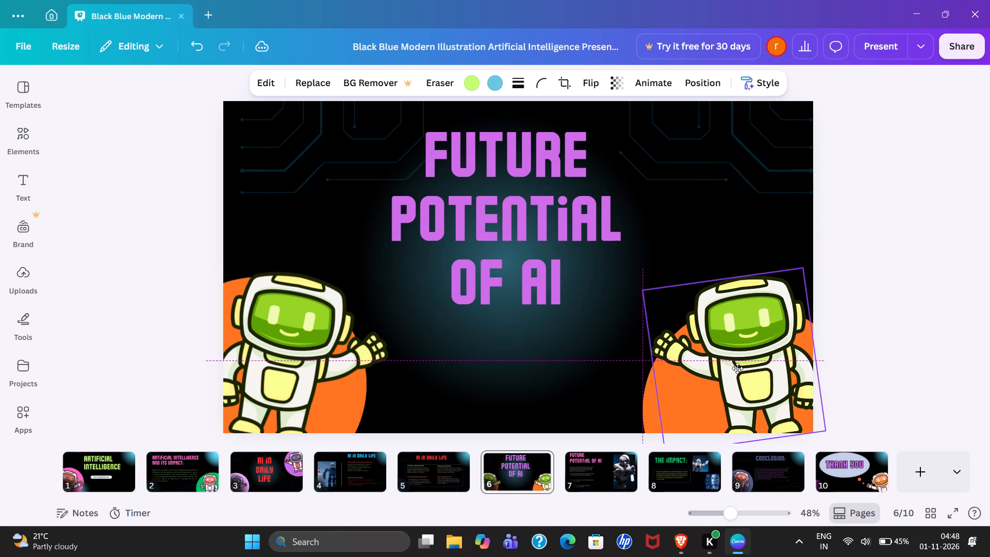
{"action": "left_click_drag", "start_coordinate": [737, 368], "coordinate": [738, 380]}
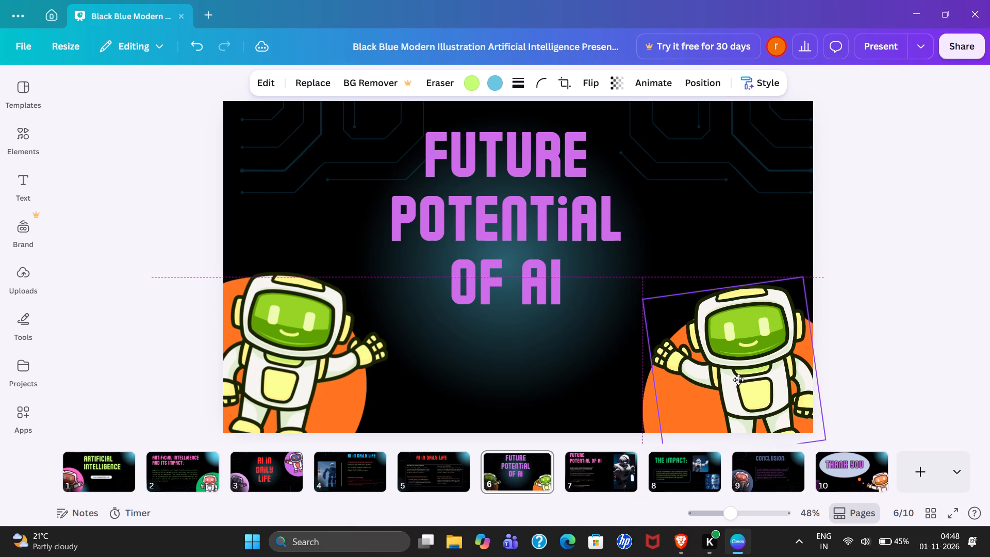
{"action": "left_click_drag", "start_coordinate": [738, 380], "coordinate": [734, 369]}
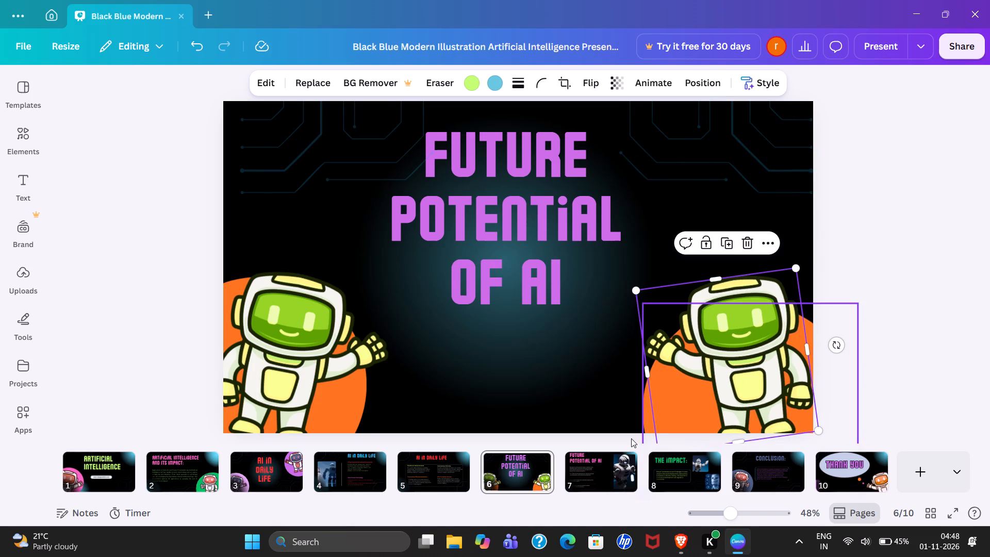
On slide 7, raise the Workplace Automation paragraph slightly above its divider line.
{"action": "left_click", "coordinate": [598, 473]}
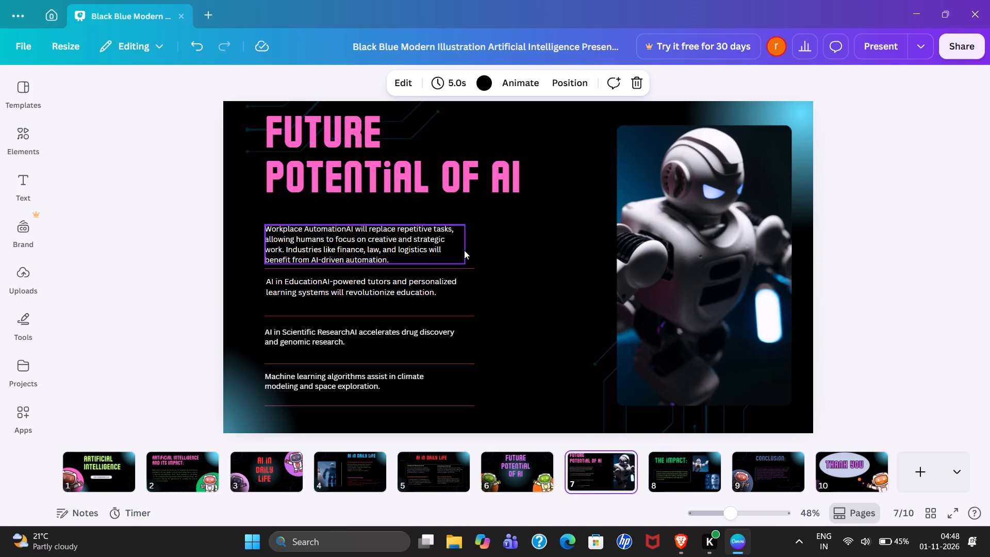
{"action": "left_click_drag", "start_coordinate": [401, 242], "coordinate": [402, 237]}
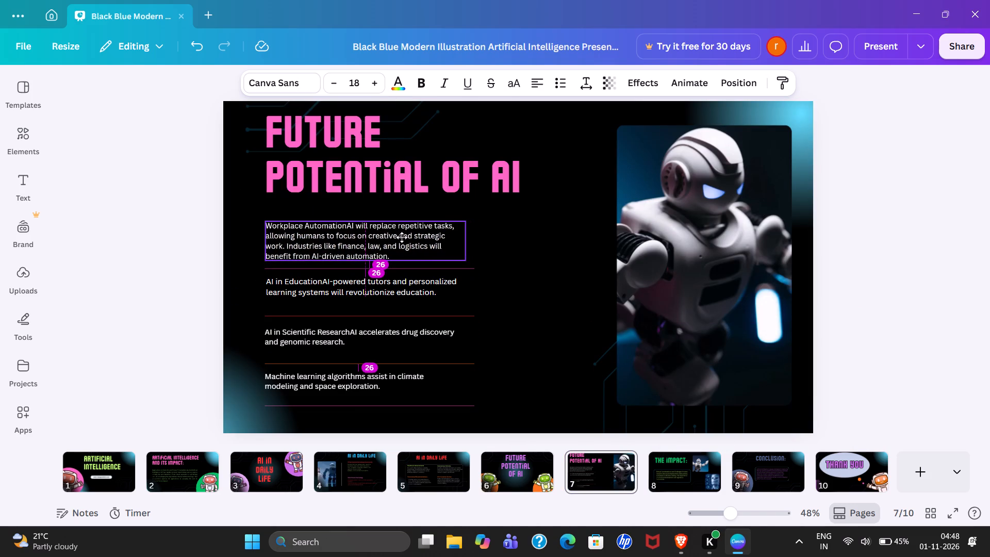
{"action": "left_click_drag", "start_coordinate": [402, 237], "coordinate": [402, 235]}
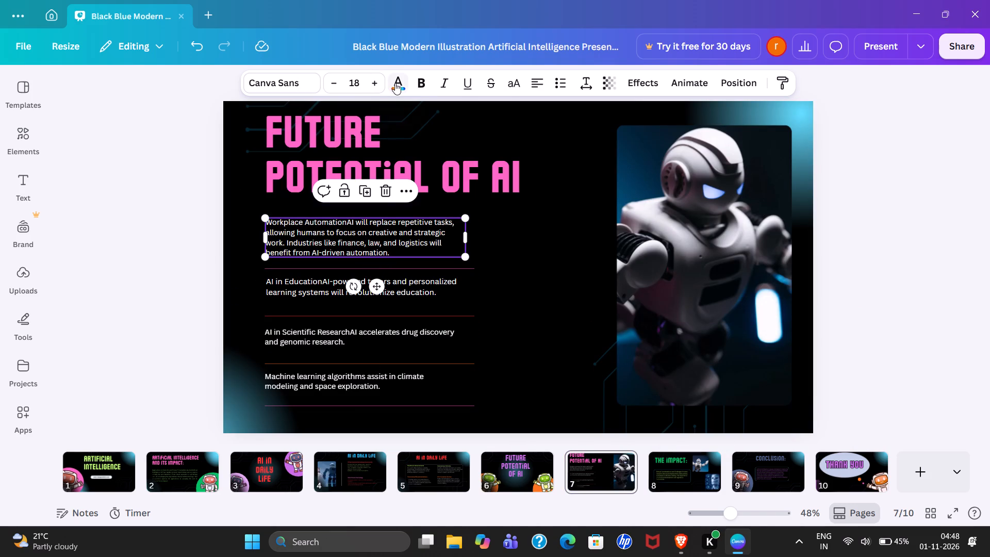
Colour slide 7's Workplace Automation paragraph orange (#ff751f) and make it bold.
{"action": "left_click", "coordinate": [395, 84]}
{"action": "left_click", "coordinate": [164, 216]}
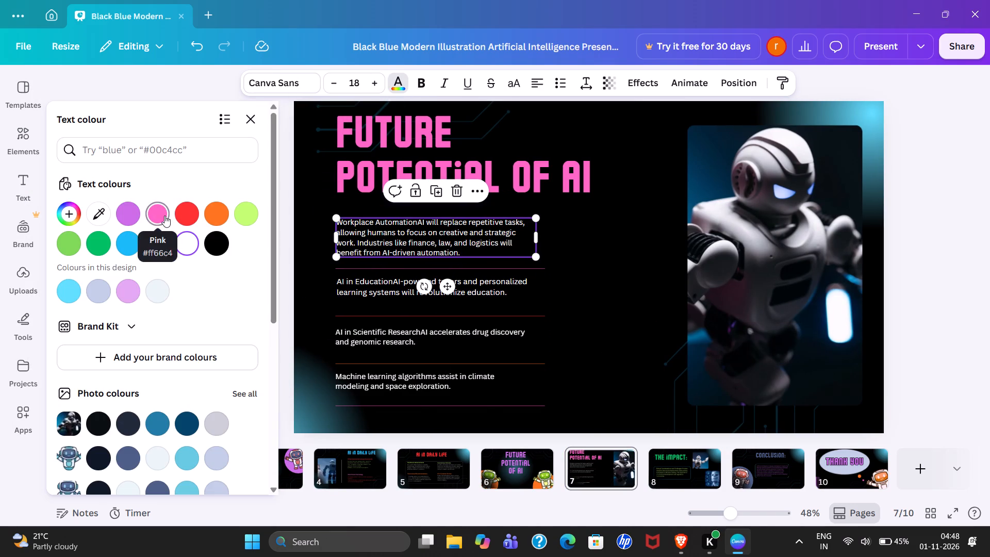
{"action": "left_click", "coordinate": [219, 214]}
{"action": "left_click", "coordinate": [422, 84]}
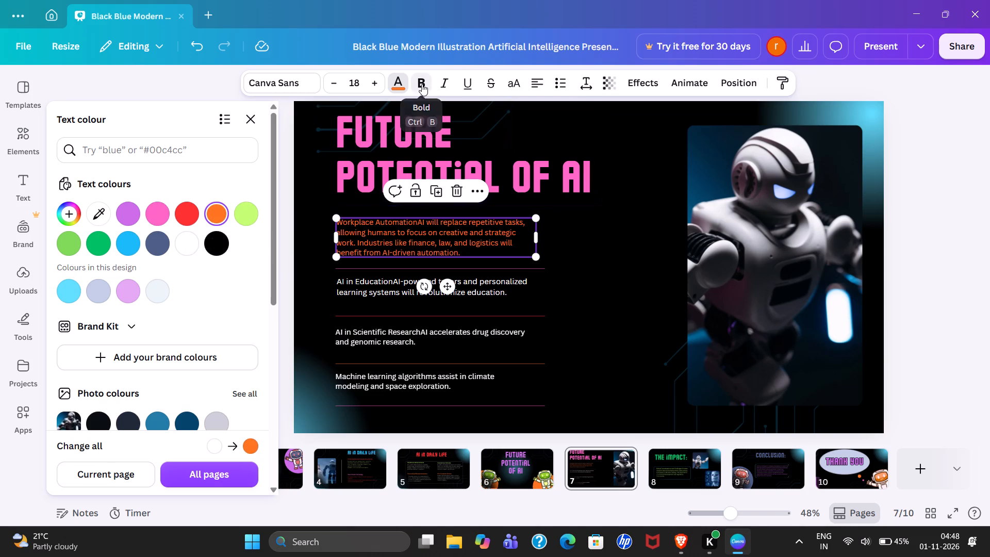
Colour slide 7's AI in Education paragraph light lavender and make it bold.
{"action": "left_click", "coordinate": [352, 282]}
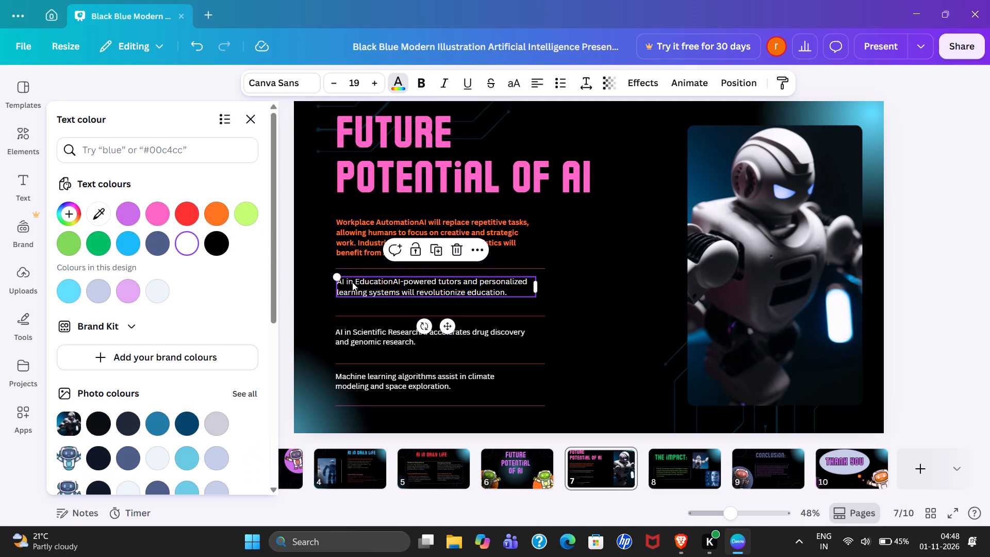
{"action": "left_click", "coordinate": [125, 299]}
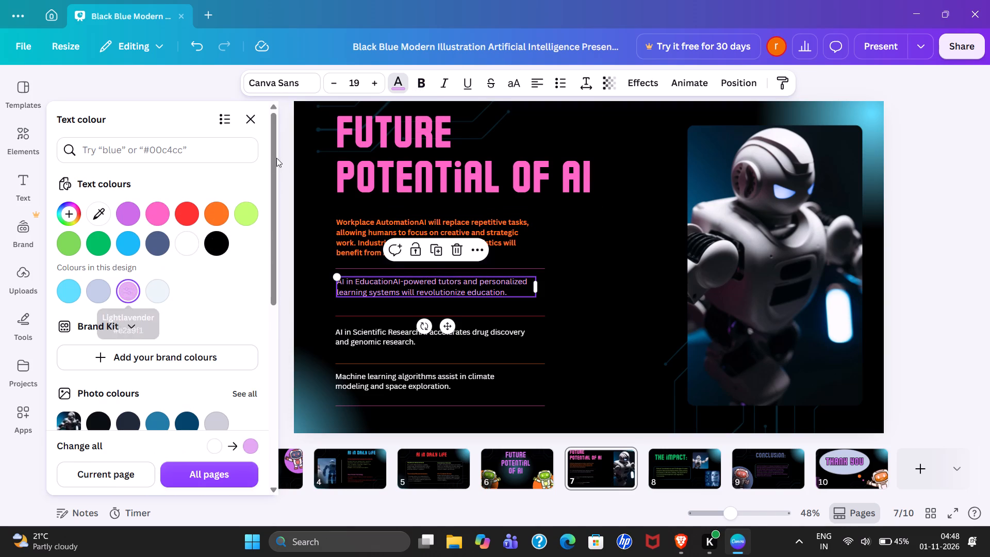
{"action": "left_click", "coordinate": [422, 85]}
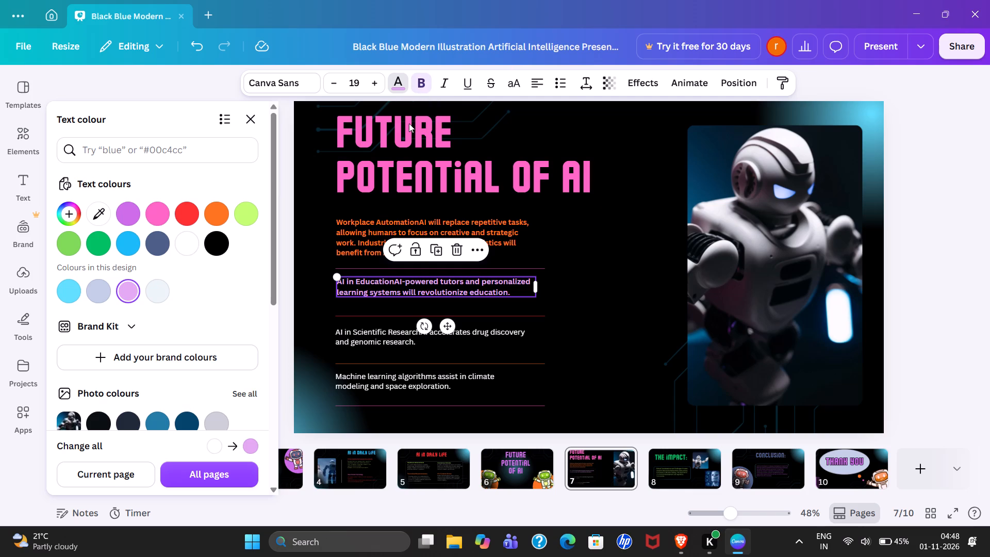
Colour slide 7's AI in Scientific Research paragraph lime (#c1ff72) and make it bold.
{"action": "left_click", "coordinate": [354, 330]}
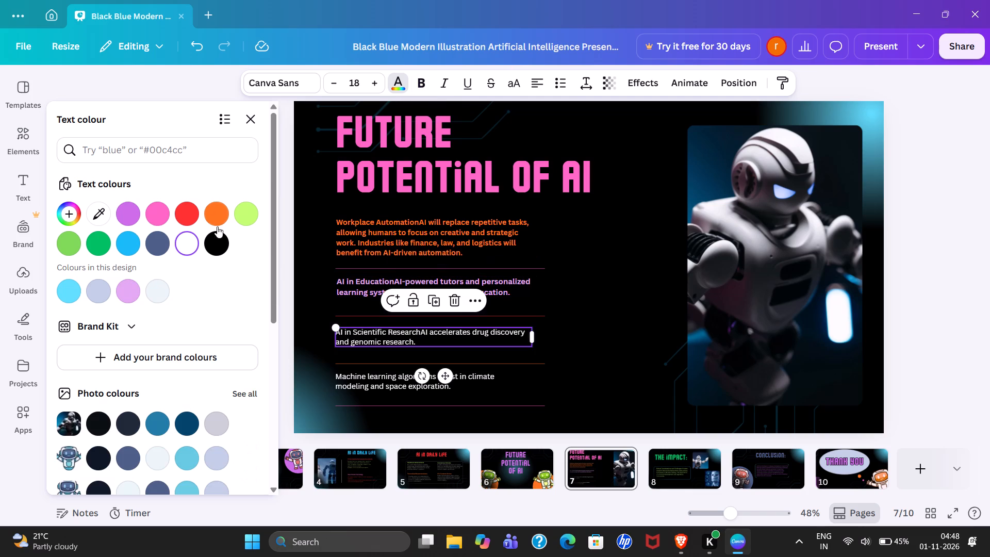
{"action": "left_click", "coordinate": [250, 217]}
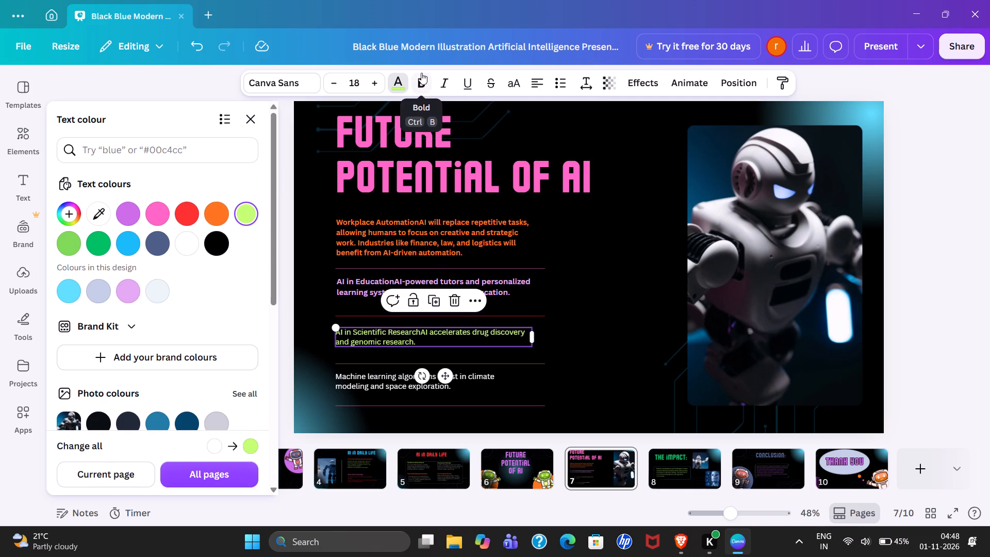
{"action": "left_click", "coordinate": [421, 73]}
Colour slide 7's machine learning algorithms paragraph yellow (#ffde59) and make it bold.
{"action": "left_click", "coordinate": [369, 378]}
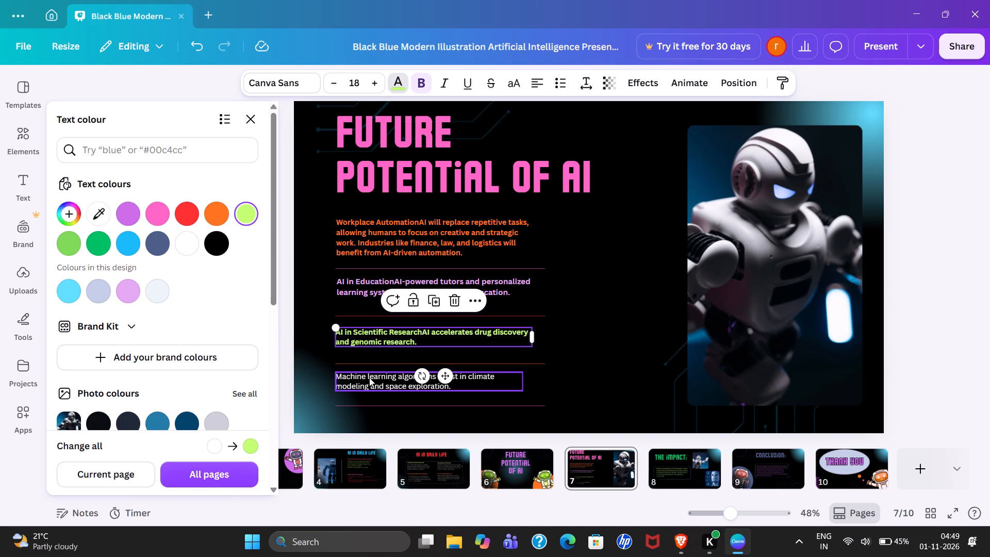
{"action": "scroll", "coordinate": [178, 302], "scroll_direction": "down", "scroll_amount": 5}
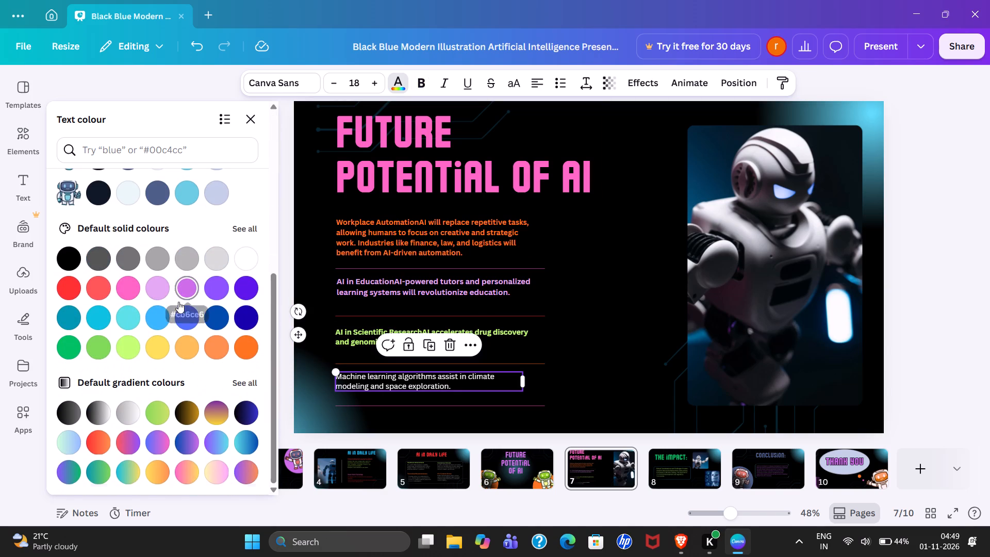
{"action": "scroll", "coordinate": [178, 302], "scroll_direction": "down", "scroll_amount": 1}
{"action": "left_click", "coordinate": [161, 344]}
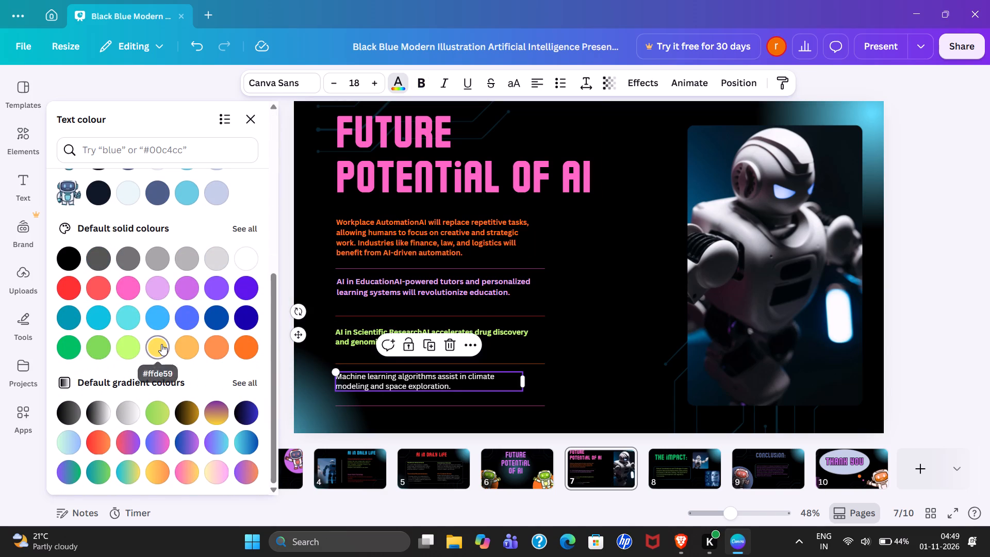
{"action": "left_click", "coordinate": [130, 354]}
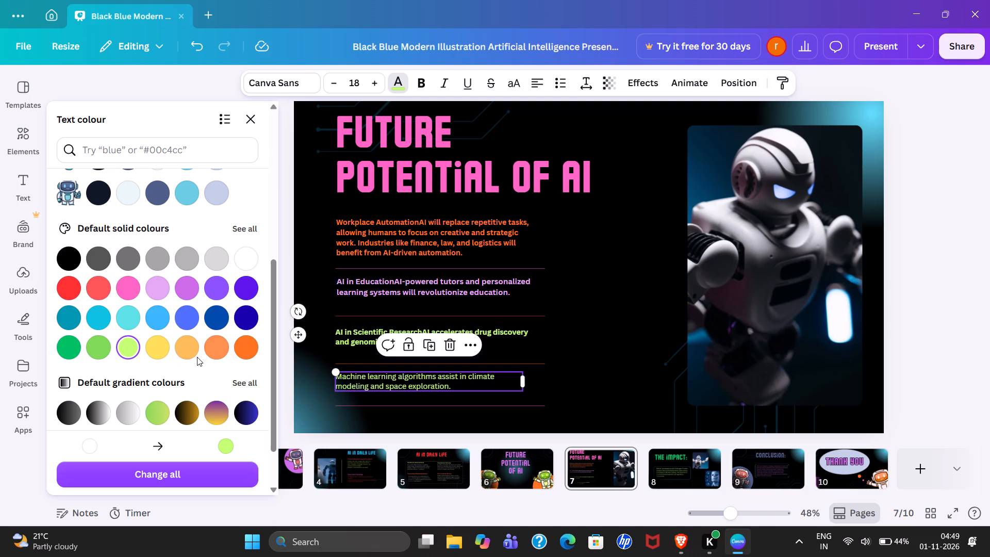
{"action": "left_click", "coordinate": [188, 341]}
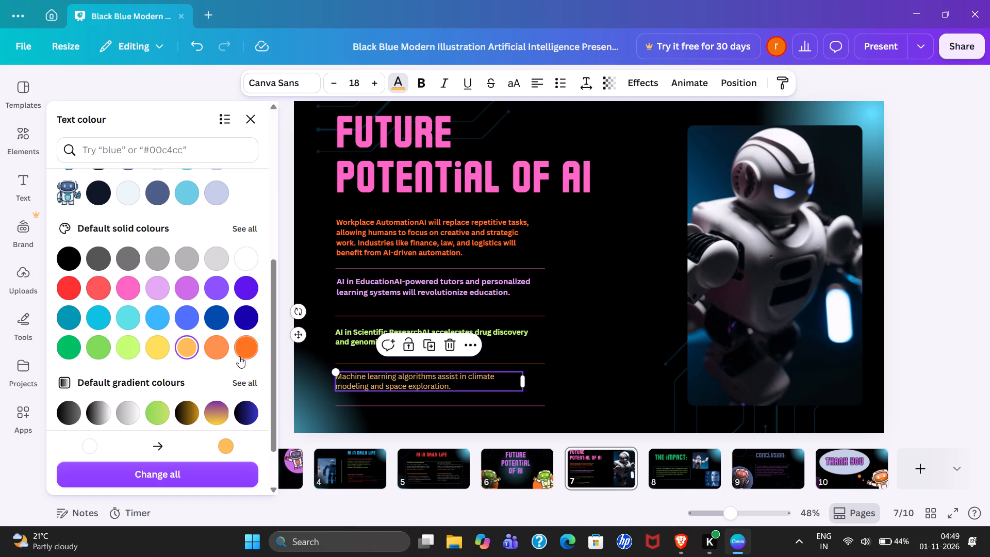
{"action": "left_click", "coordinate": [253, 351]}
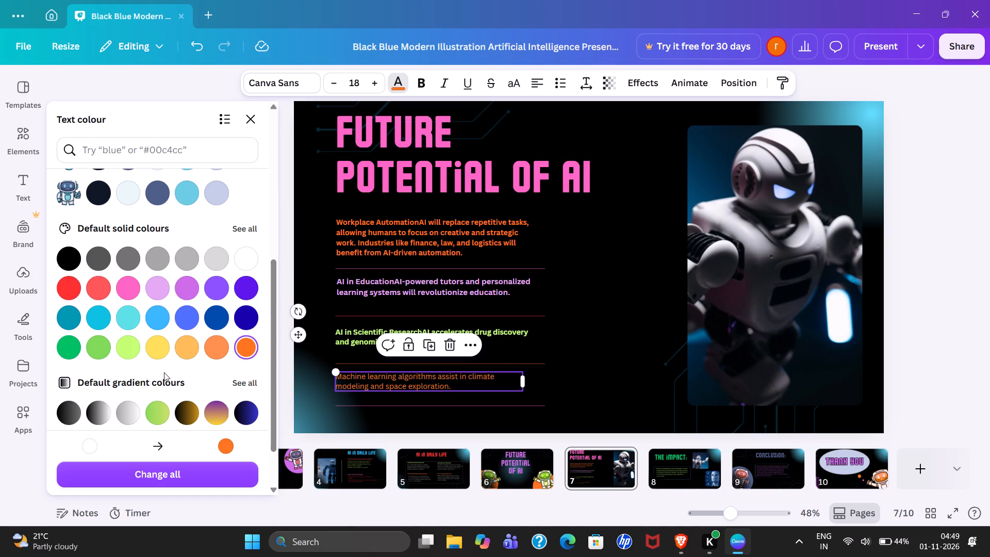
{"action": "scroll", "coordinate": [164, 372], "scroll_direction": "down", "scroll_amount": 2}
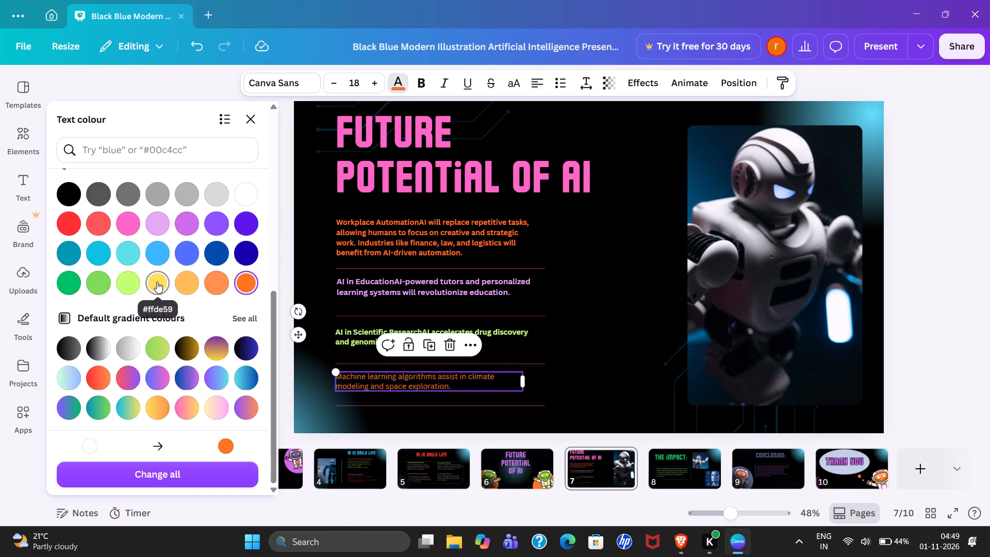
{"action": "left_click", "coordinate": [157, 282]}
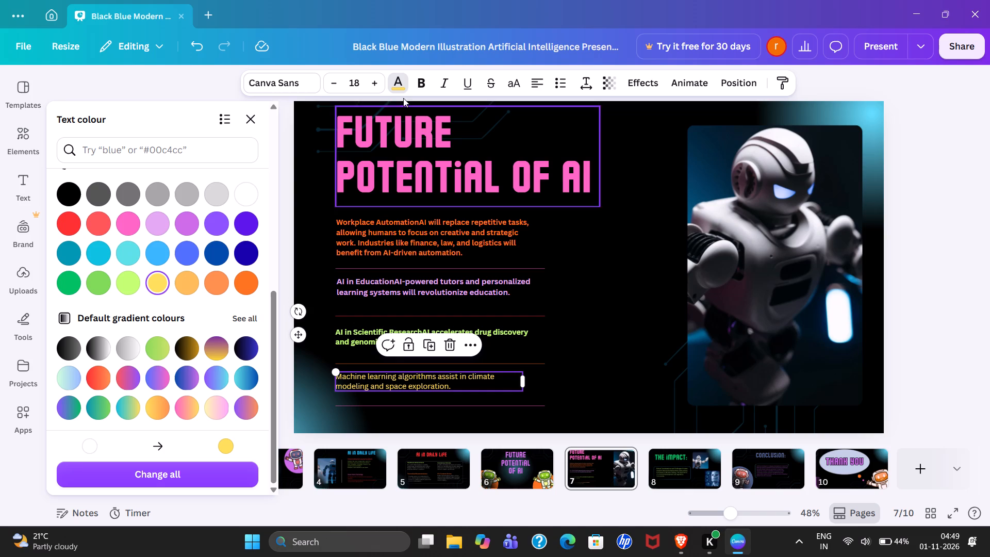
{"action": "left_click", "coordinate": [416, 84]}
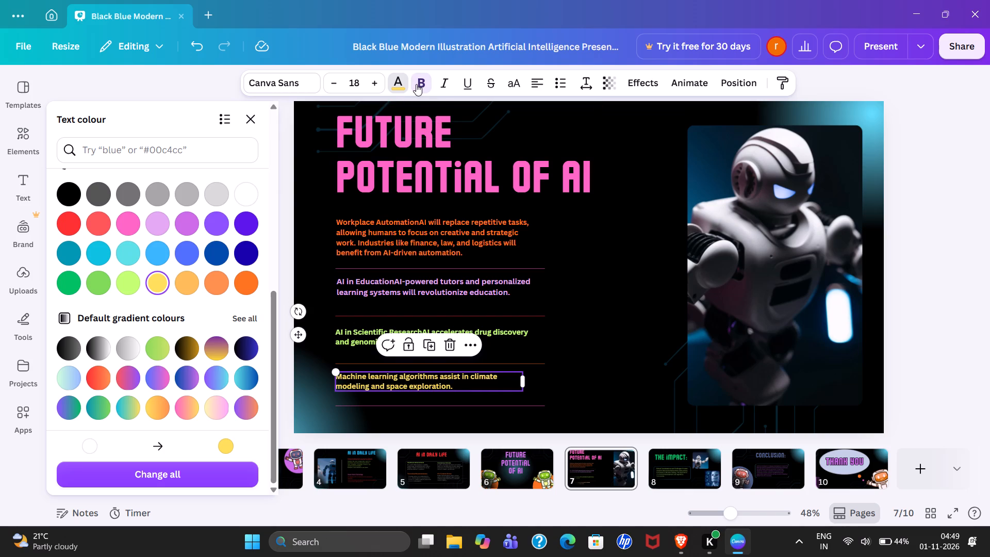
On slide 8, lower the paragraph slightly inside its outlined box and shift the THE IMPACT: heading slightly left.
{"action": "left_click", "coordinate": [669, 463]}
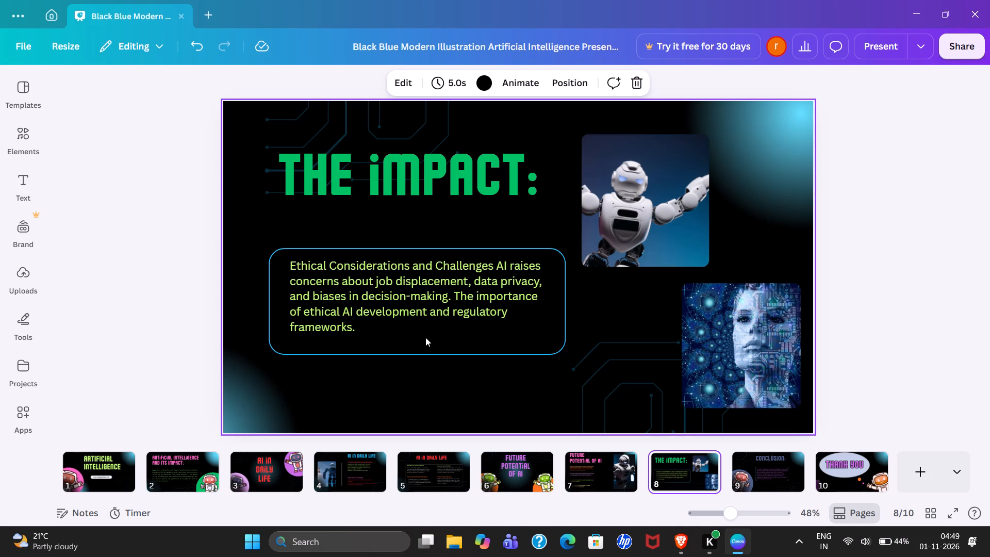
{"action": "left_click", "coordinate": [438, 313]}
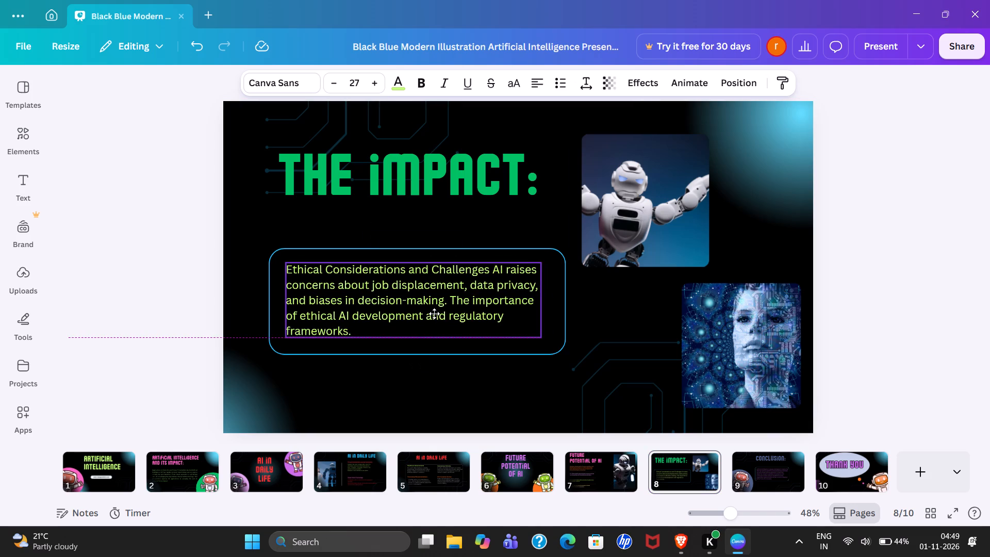
{"action": "left_click", "coordinate": [466, 187]}
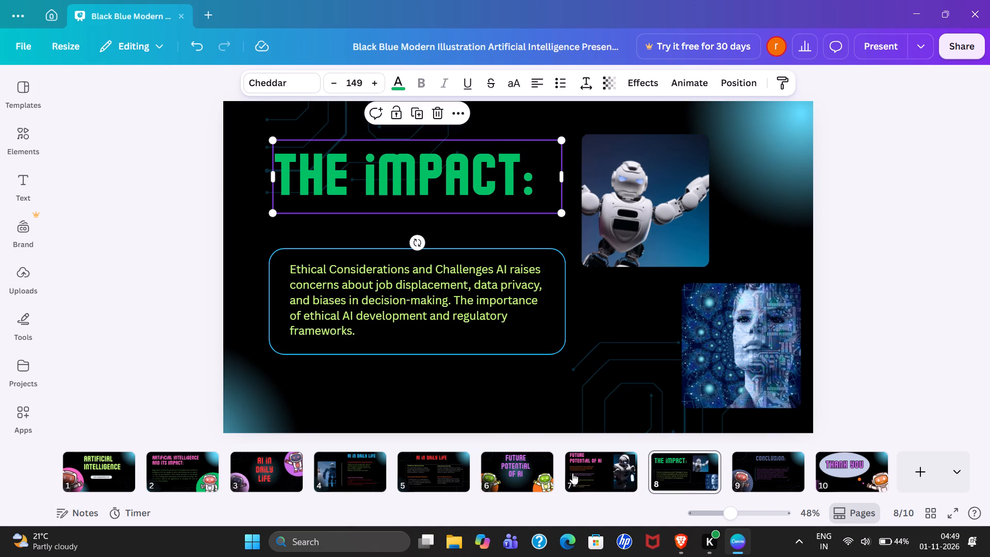
On slide 9, move the red-faced robot and the slate-blue circle behind it down and left towards the slide's corner.
{"action": "scroll", "coordinate": [572, 473], "scroll_direction": "left", "scroll_amount": 3}
{"action": "left_click", "coordinate": [752, 464]}
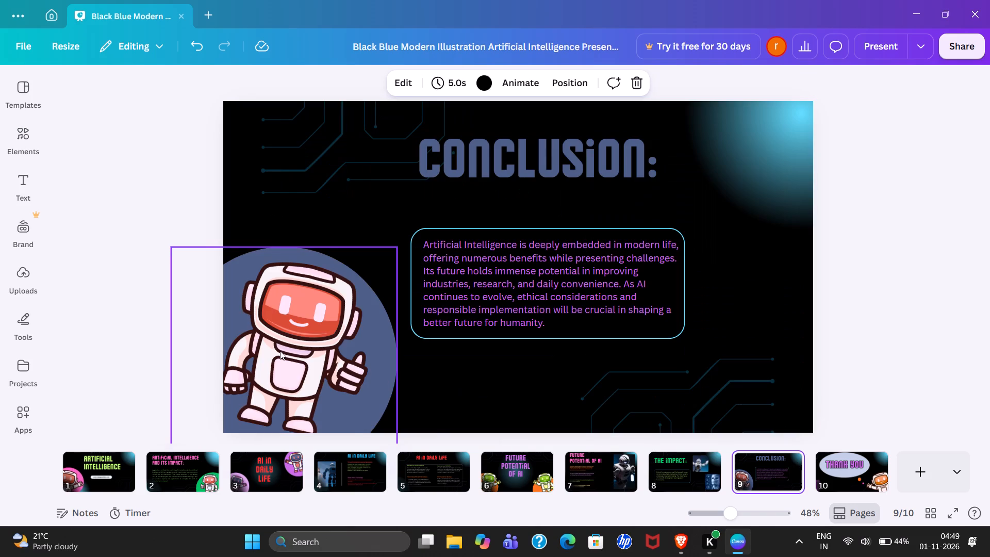
{"action": "left_click_drag", "start_coordinate": [280, 351], "coordinate": [249, 379]}
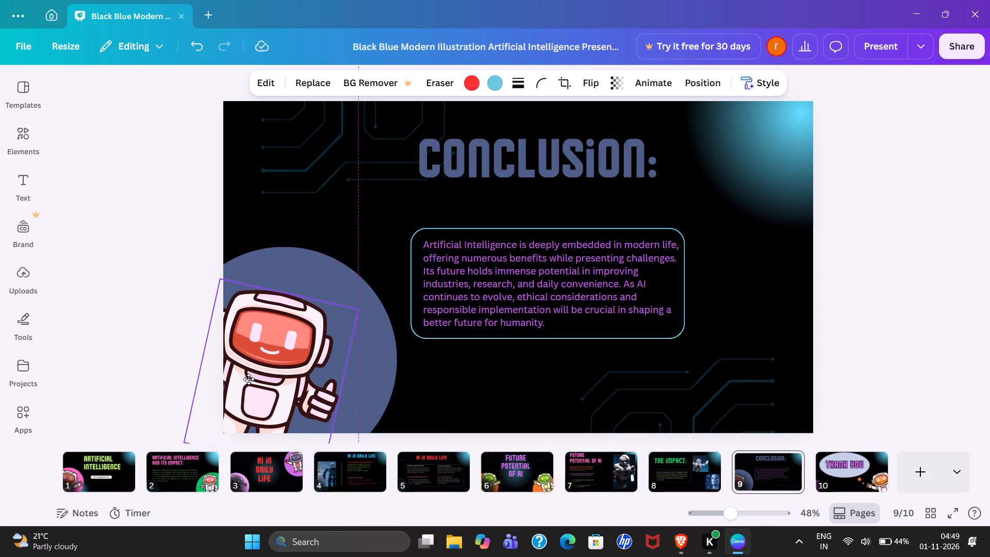
{"action": "left_click_drag", "start_coordinate": [249, 379], "coordinate": [251, 378]}
{"action": "left_click_drag", "start_coordinate": [378, 338], "coordinate": [354, 362]}
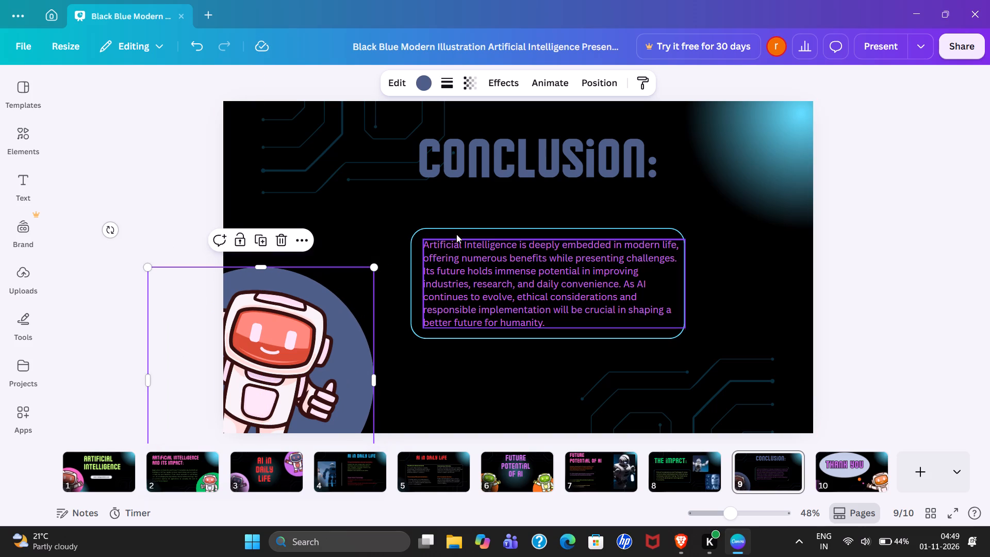
Move slide 9's CONCLUSION: heading slightly left and down.
{"action": "left_click_drag", "start_coordinate": [524, 173], "coordinate": [504, 177]}
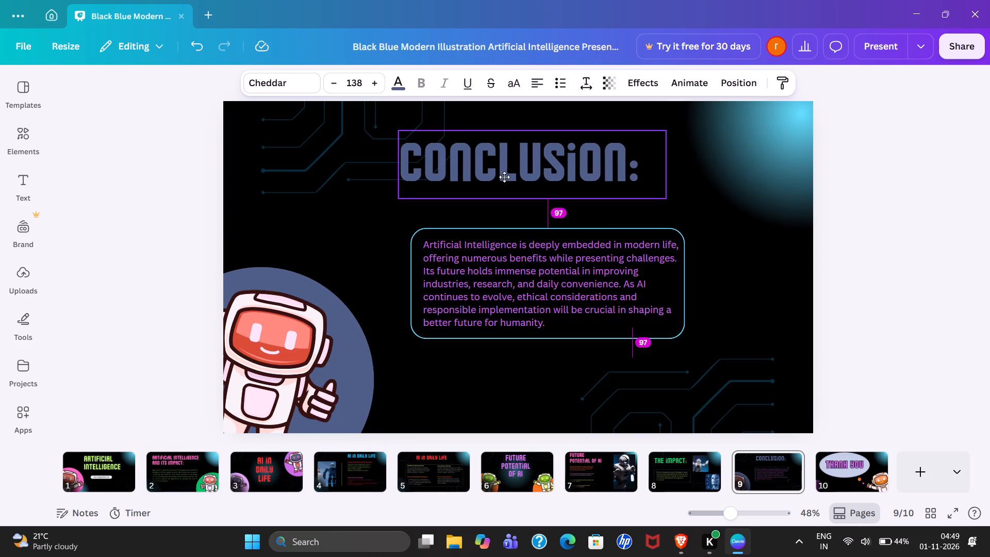
{"action": "left_click_drag", "start_coordinate": [504, 177], "coordinate": [502, 180]}
Shift slide 9's conclusion paragraph and its rounded outline box slightly left, keeping the text inside the outline.
{"action": "left_click_drag", "start_coordinate": [675, 278], "coordinate": [659, 279]}
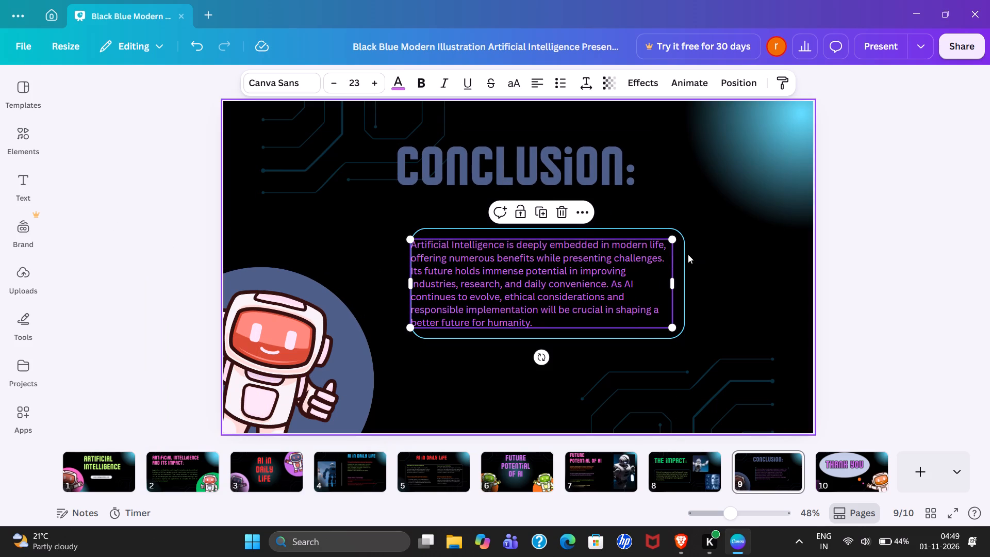
{"action": "left_click", "coordinate": [681, 254]}
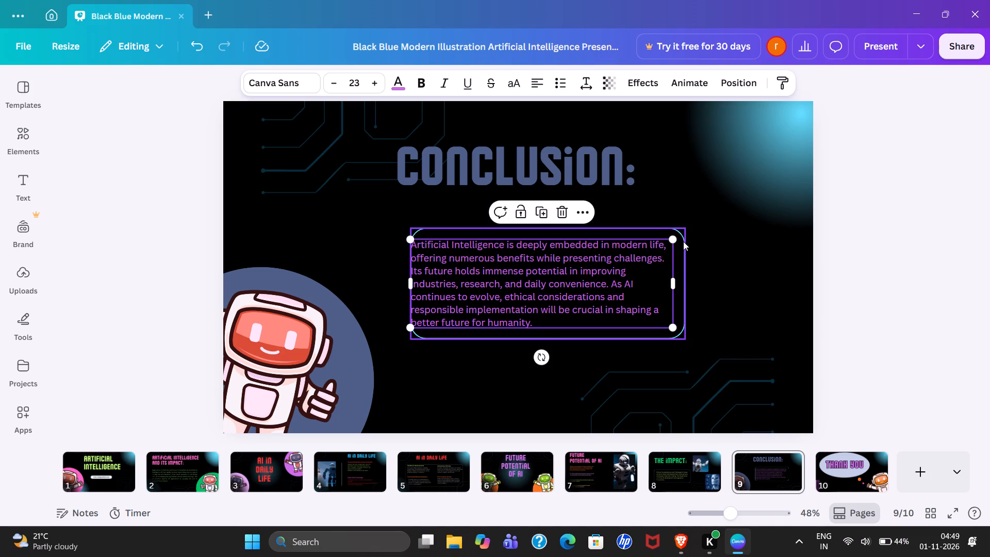
{"action": "left_click_drag", "start_coordinate": [683, 241], "coordinate": [675, 243]}
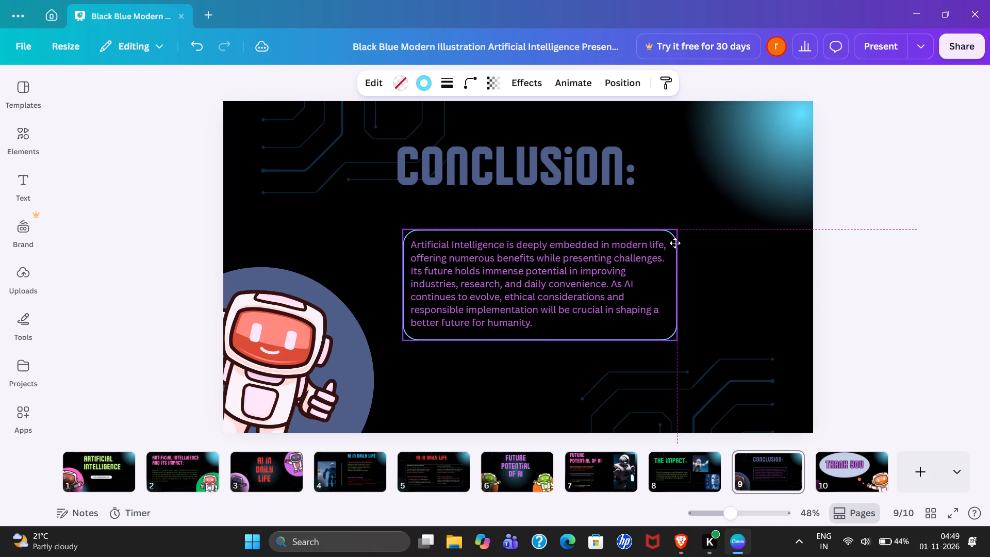
{"action": "left_click_drag", "start_coordinate": [675, 243], "coordinate": [672, 243]}
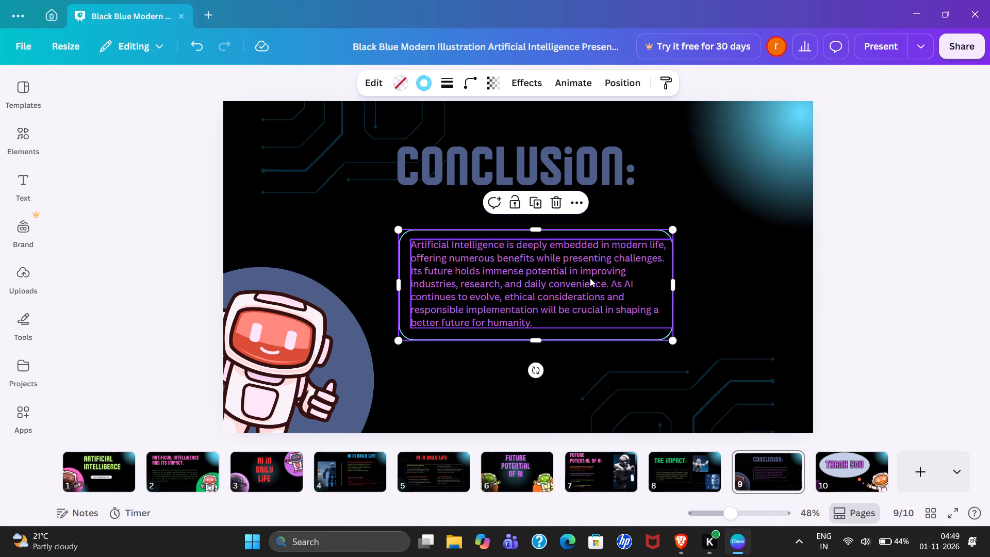
{"action": "left_click", "coordinate": [590, 278]}
{"action": "left_click", "coordinate": [671, 172]}
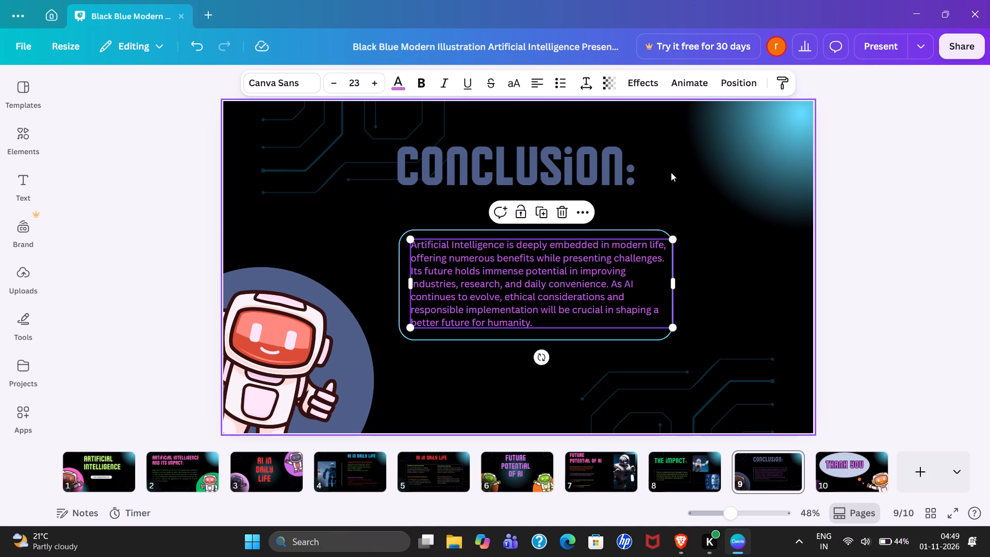
Nudge slide 9's CONCLUSION: heading slightly right to sit centrally above the outlined paragraph box.
{"action": "left_click_drag", "start_coordinate": [526, 175], "coordinate": [536, 176]}
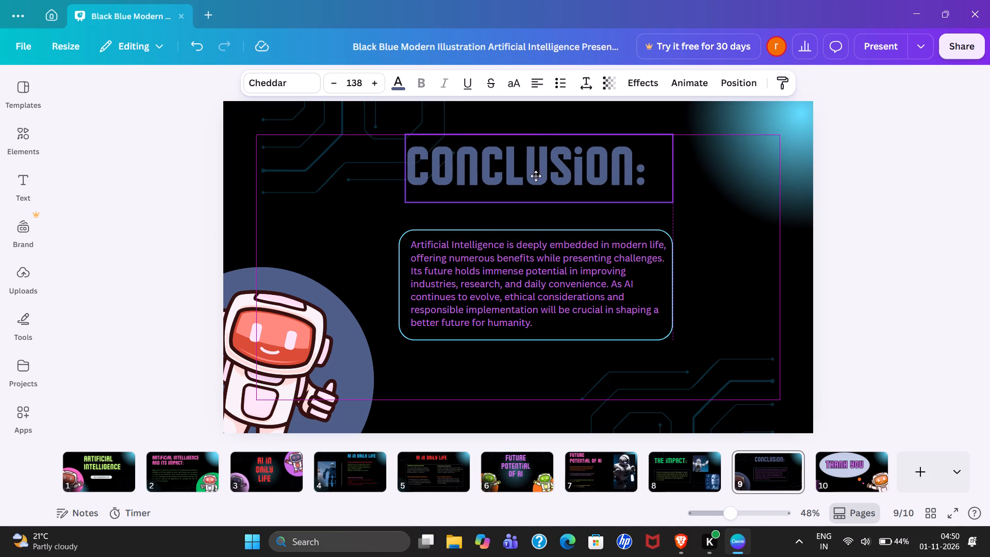
{"action": "left_click_drag", "start_coordinate": [536, 176], "coordinate": [534, 176]}
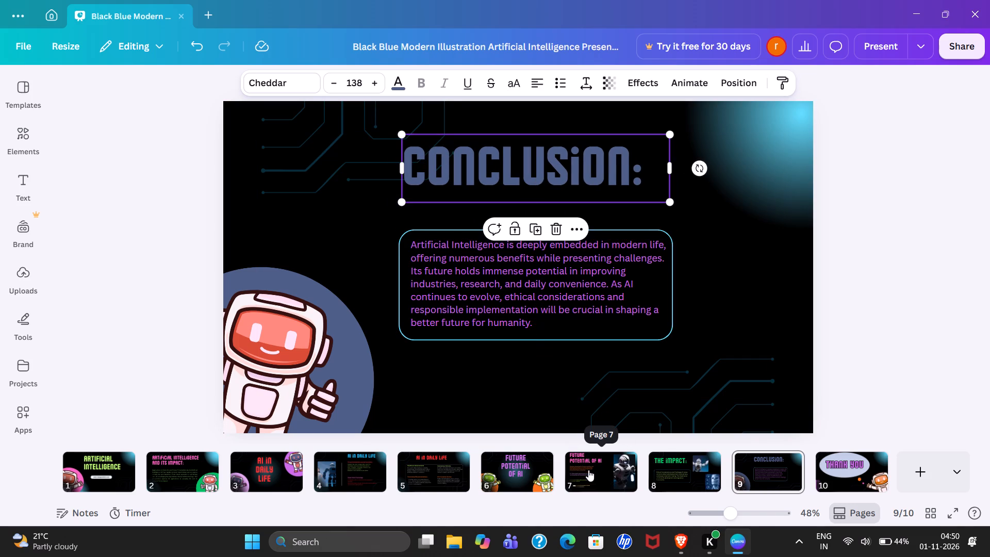
On slide 10, move the orange dot left and down below the ellipse, and the pink dot slightly left and down.
{"action": "scroll", "coordinate": [588, 470], "scroll_direction": "left", "scroll_amount": 7}
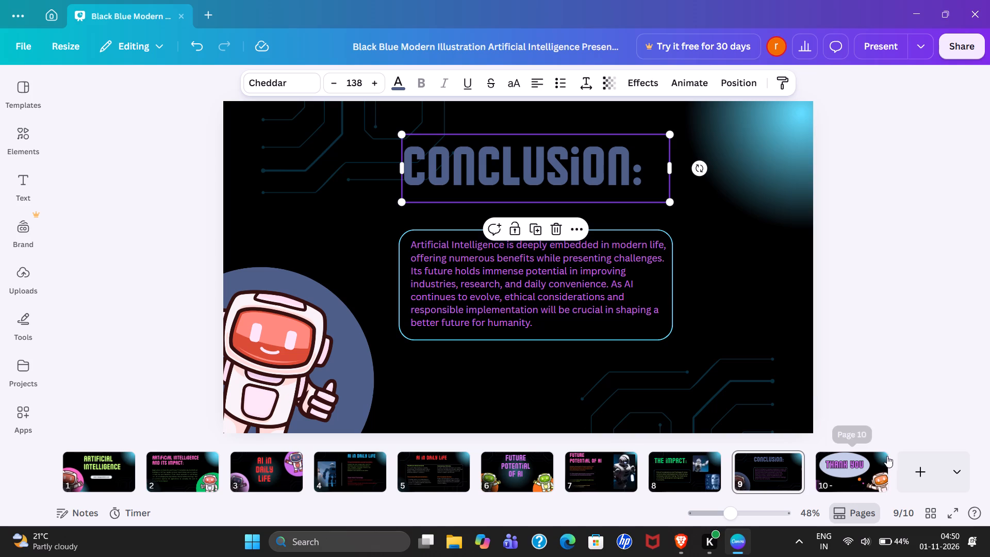
{"action": "left_click", "coordinate": [862, 470]}
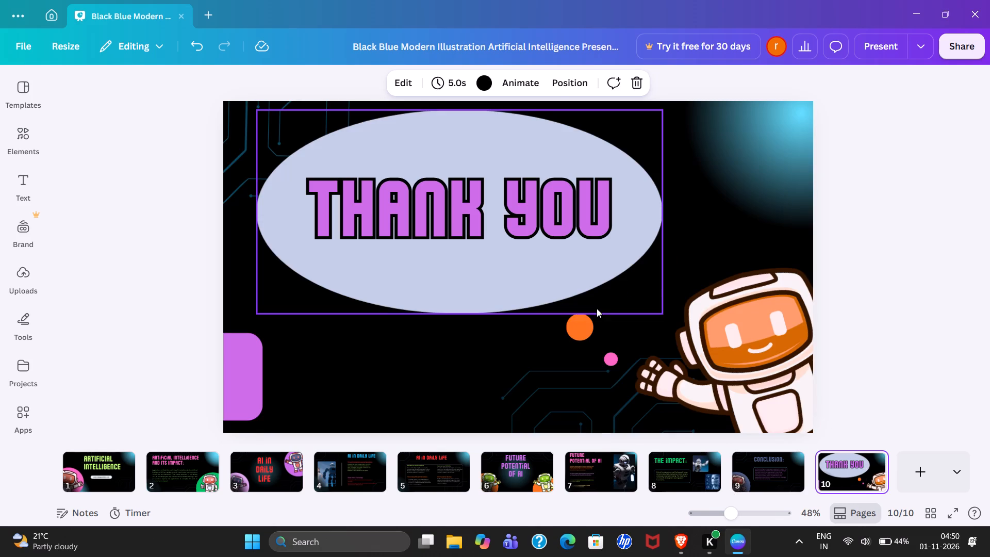
{"action": "left_click_drag", "start_coordinate": [578, 325], "coordinate": [511, 344]}
{"action": "left_click_drag", "start_coordinate": [605, 356], "coordinate": [582, 358]}
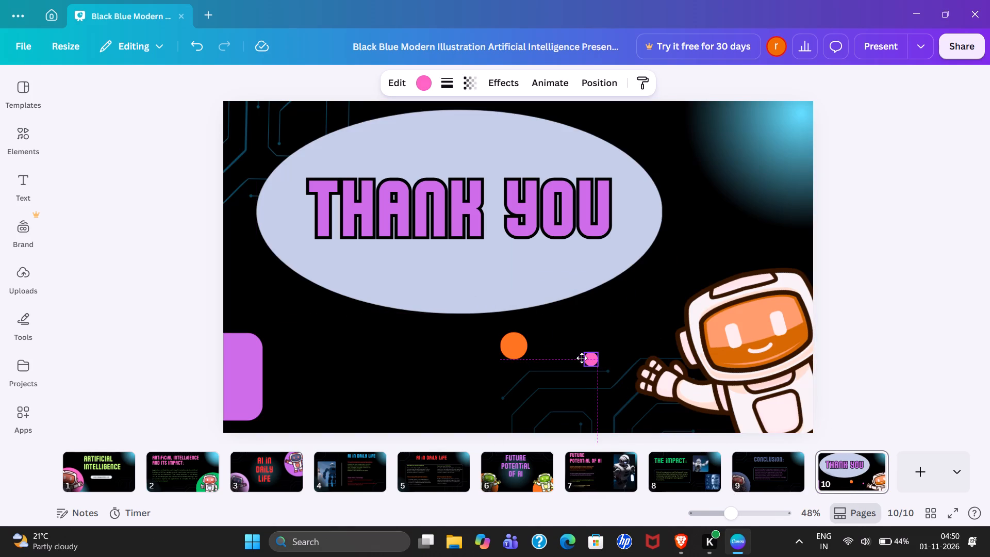
{"action": "left_click_drag", "start_coordinate": [582, 358], "coordinate": [575, 359]}
Move slide 10's waving orange-faced robot slightly left and down.
{"action": "left_click_drag", "start_coordinate": [742, 363], "coordinate": [732, 375]}
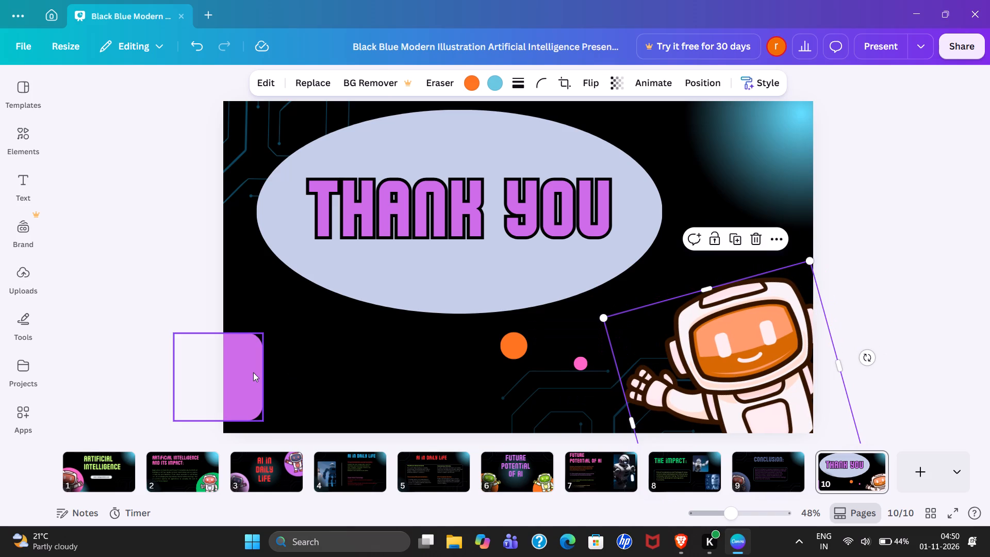
Select the lavender ellipse behind the THANK YOU text on slide 10.
{"action": "left_click", "coordinate": [449, 282]}
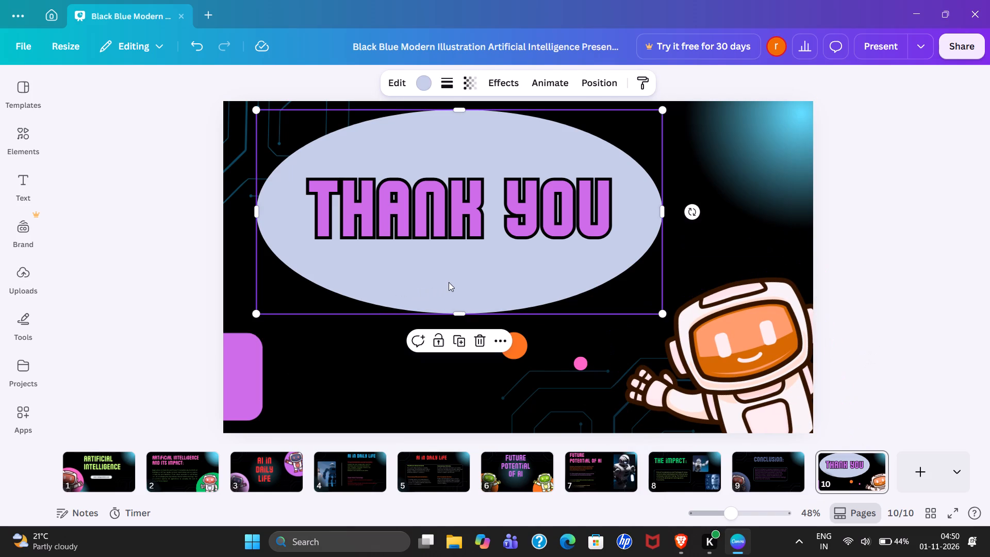
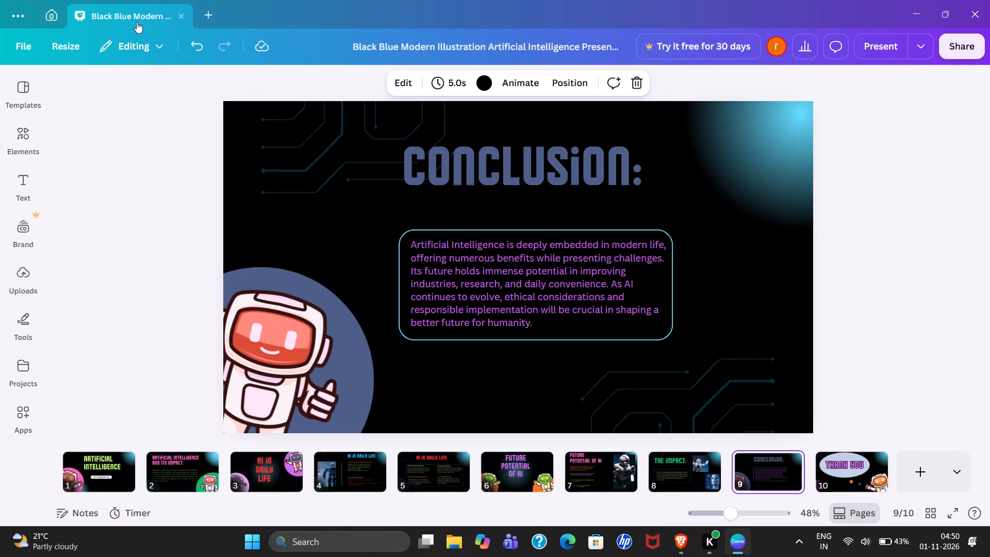
Close the finished black and blue Artificial Intelligence design and dismiss its template preview.
{"action": "left_click", "coordinate": [178, 18]}
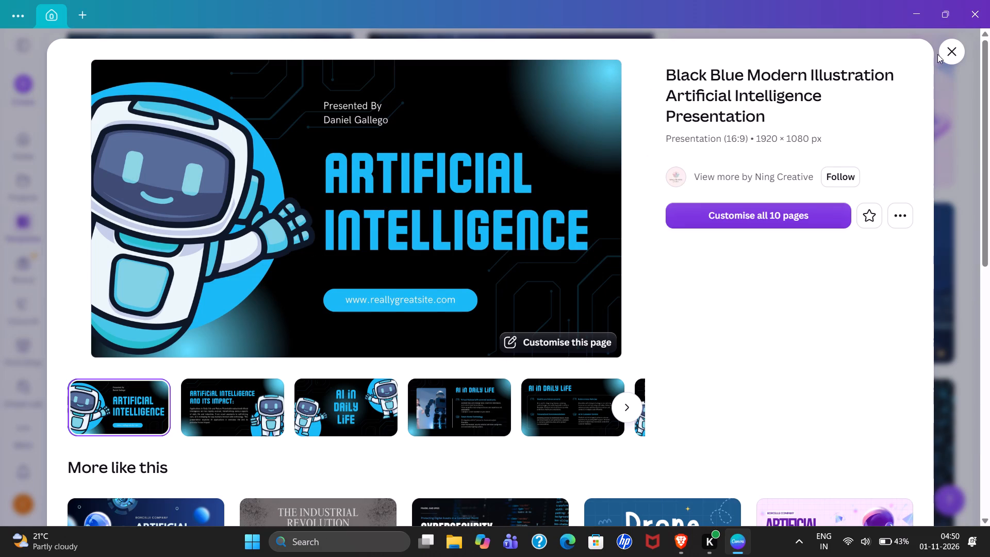
{"action": "left_click", "coordinate": [961, 54]}
Find the Blue Modern Artificial Intelligence Presentation in the template results and open all 10 pages for customising.
{"action": "scroll", "coordinate": [569, 242], "scroll_direction": "down", "scroll_amount": 1}
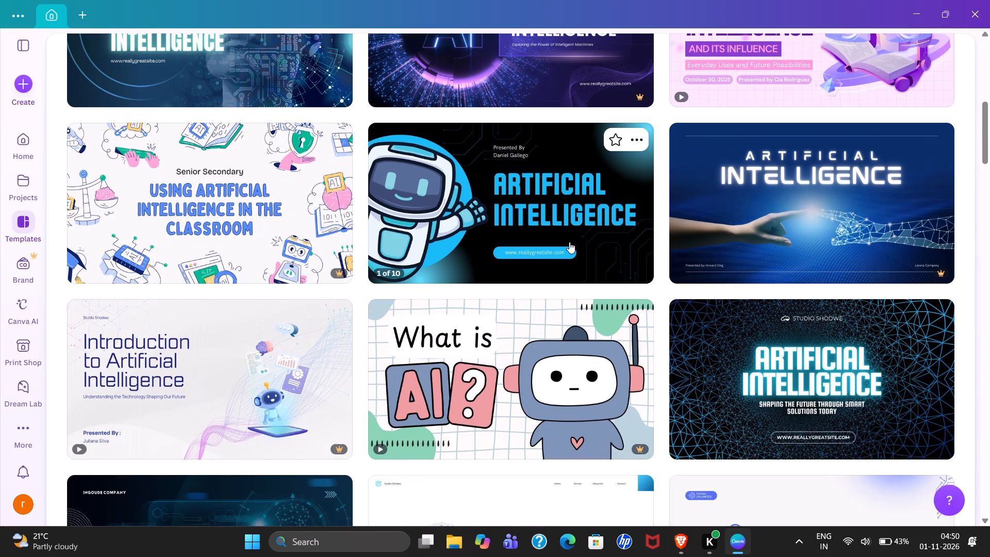
{"action": "scroll", "coordinate": [554, 335], "scroll_direction": "down", "scroll_amount": 3}
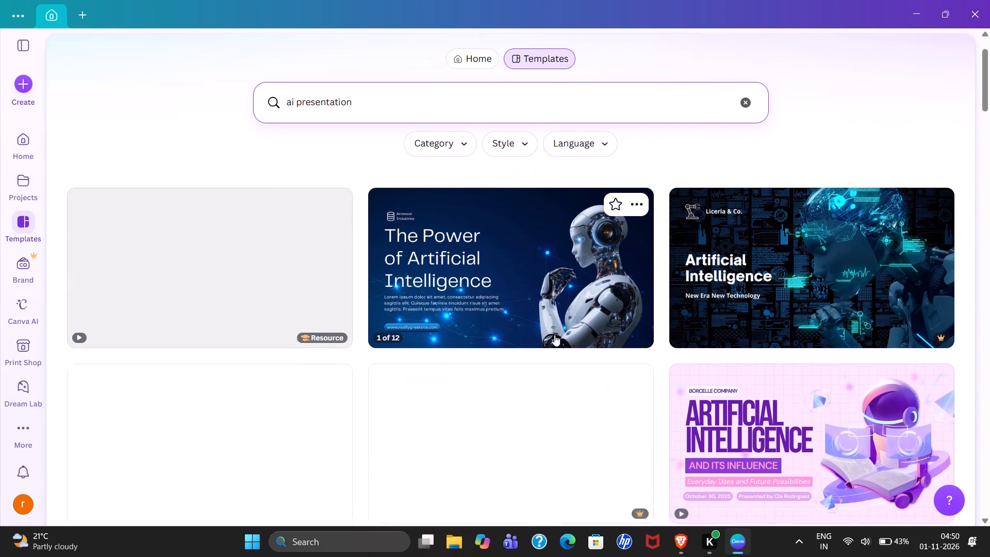
{"action": "scroll", "coordinate": [554, 335], "scroll_direction": "down", "scroll_amount": 4}
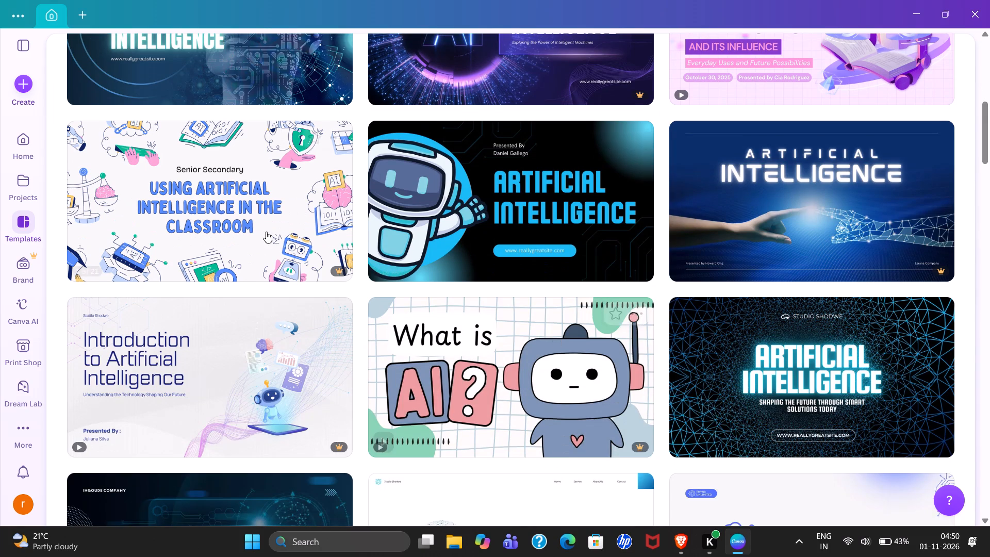
{"action": "scroll", "coordinate": [241, 350], "scroll_direction": "down", "scroll_amount": 2}
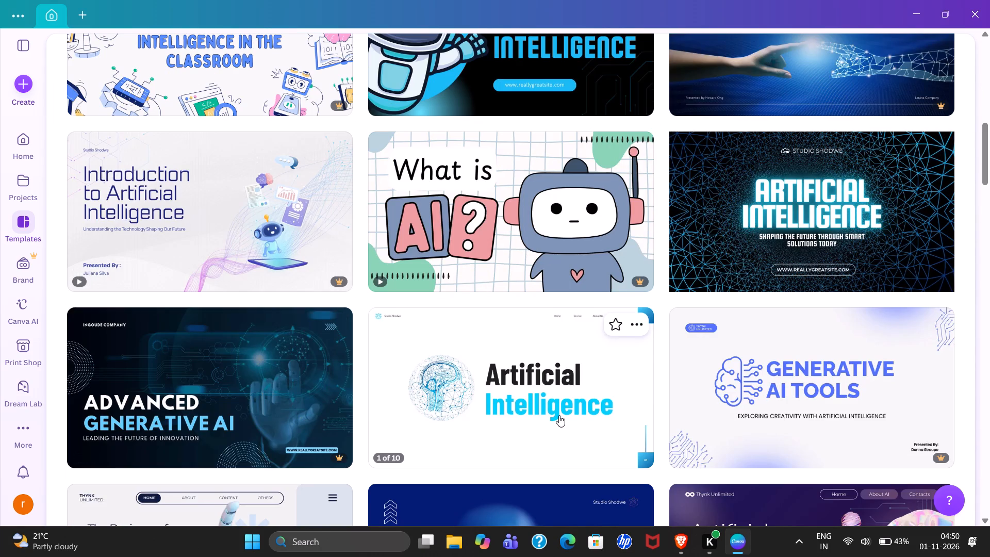
{"action": "scroll", "coordinate": [559, 415], "scroll_direction": "down", "scroll_amount": 2}
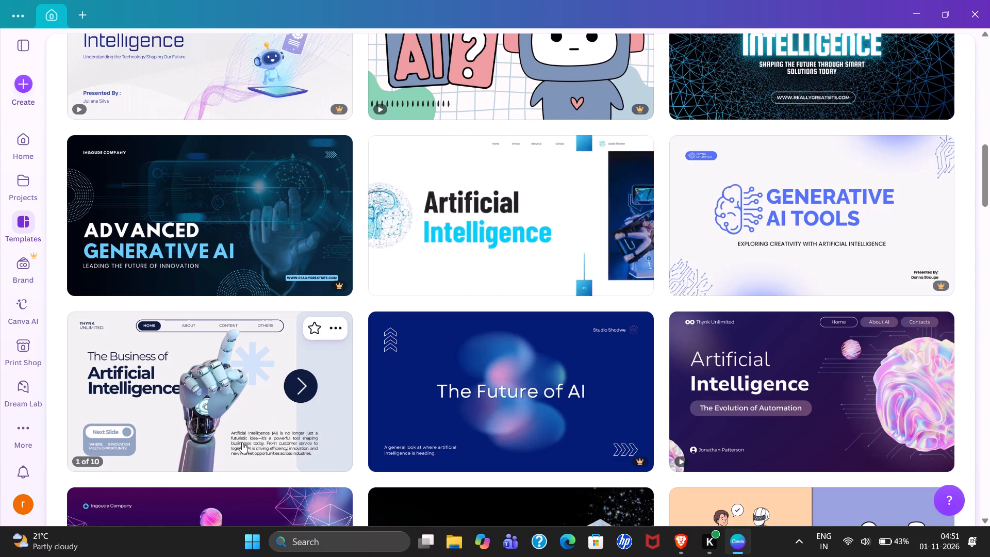
{"action": "left_click", "coordinate": [584, 230]}
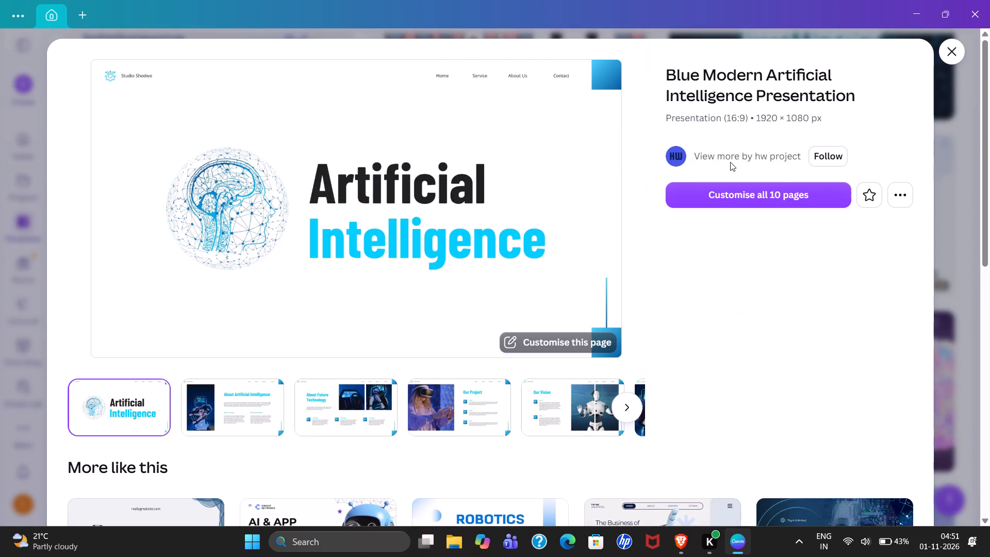
{"action": "left_click", "coordinate": [760, 203]}
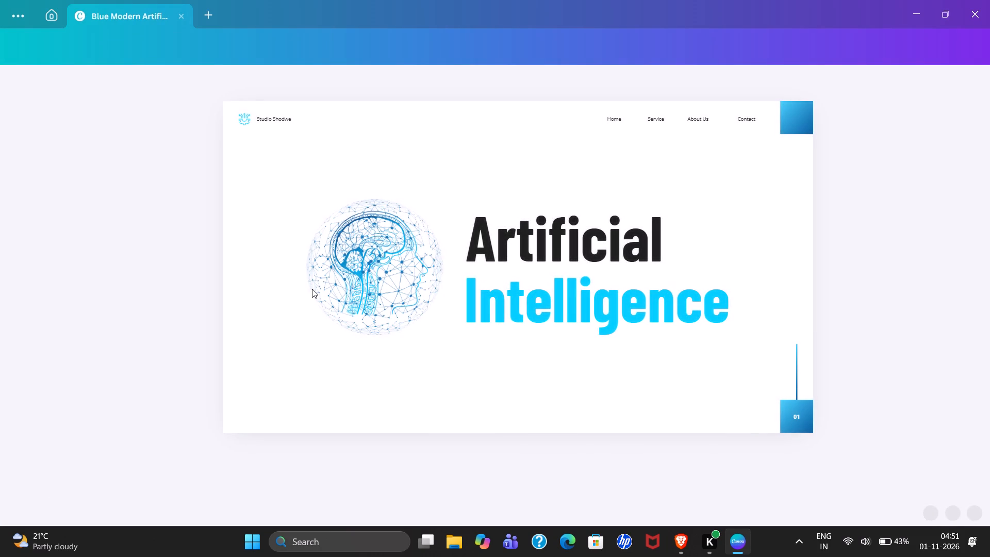
Move slide 1's circular brain graphic up and to the left, away from the title.
{"action": "left_click_drag", "start_coordinate": [379, 251], "coordinate": [368, 236]}
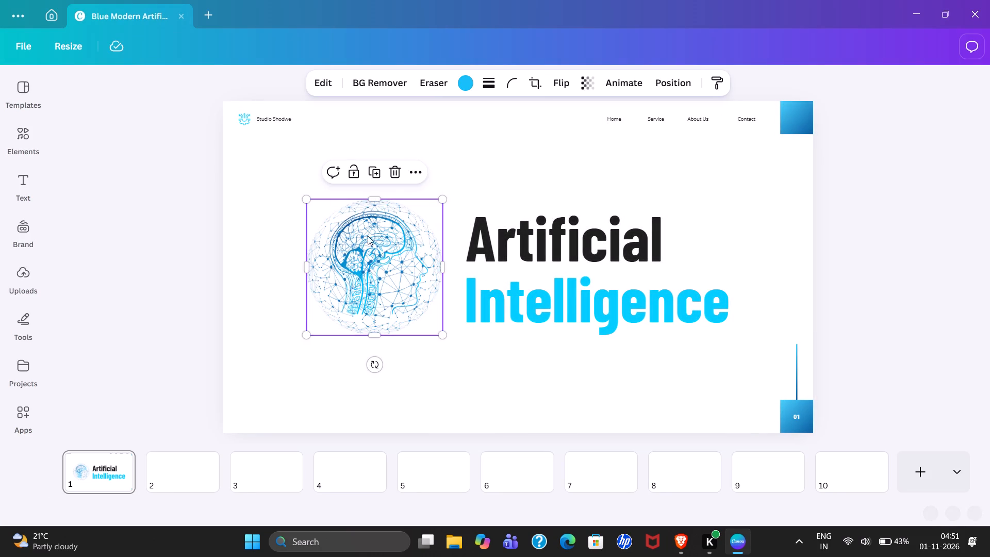
{"action": "left_click_drag", "start_coordinate": [368, 236], "coordinate": [334, 232]}
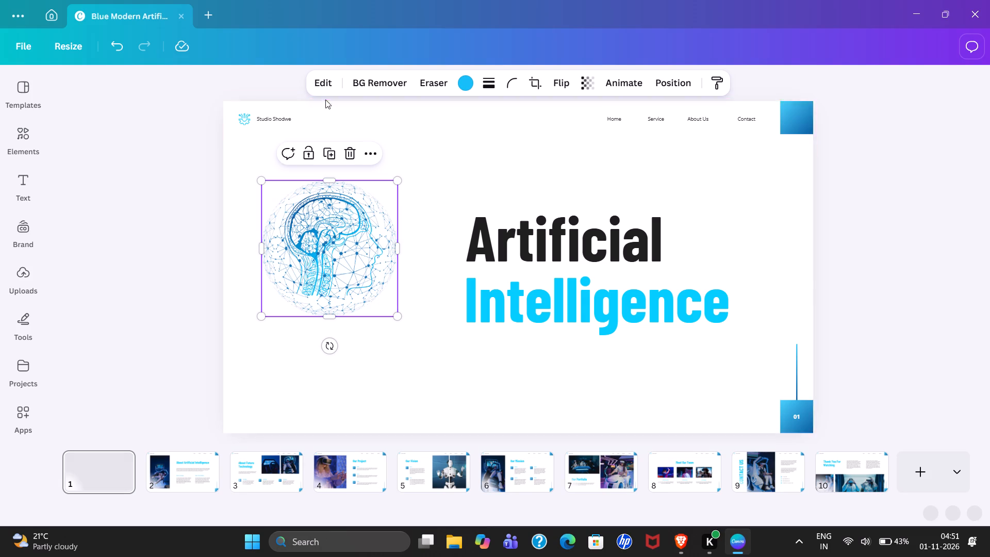
Delete the Studio Shodwe text beside the logo on slide 1.
{"action": "left_click", "coordinate": [272, 120]}
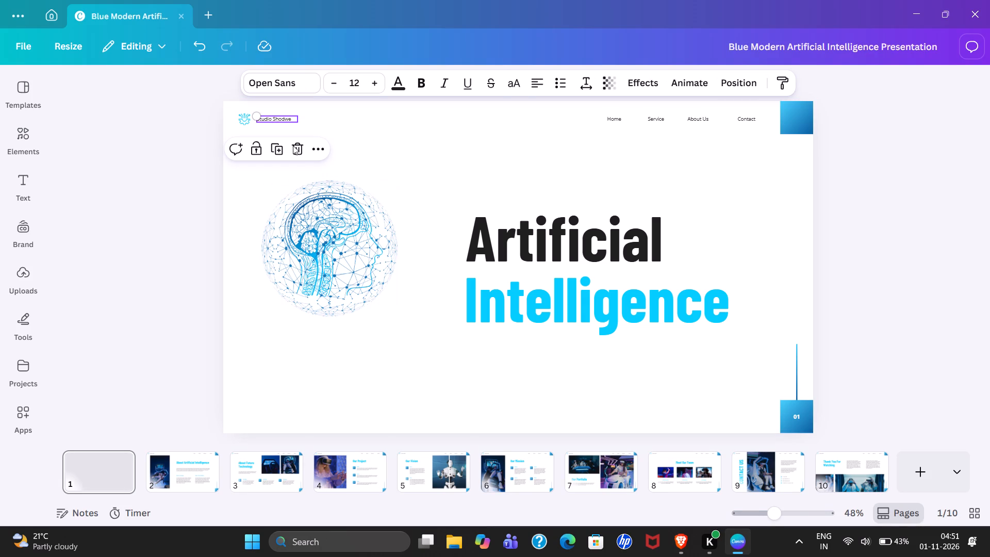
{"action": "left_click", "coordinate": [300, 148]}
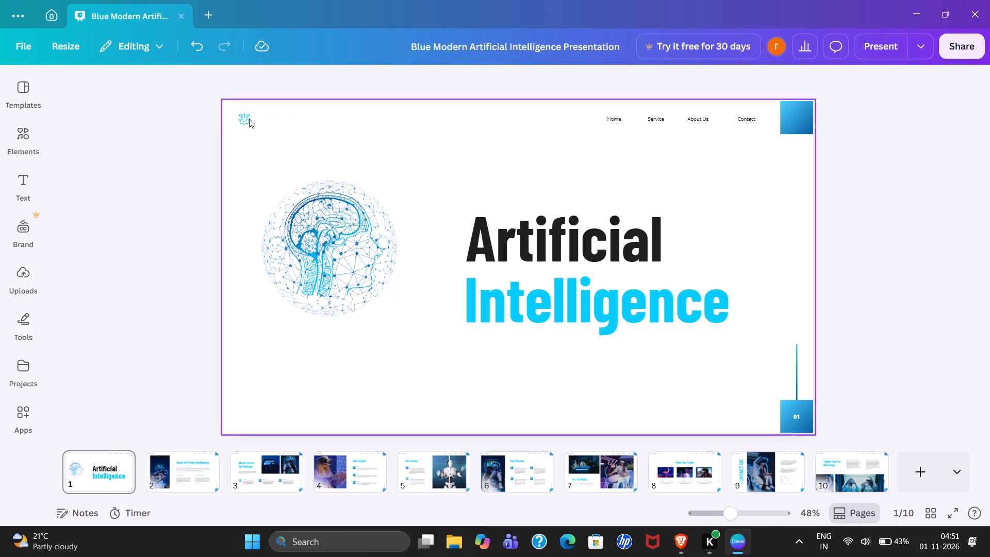
Enlarge slide 1's gear-and-circuit logo to more than double its size and shift it slightly right and down.
{"action": "left_click", "coordinate": [249, 119]}
{"action": "left_click_drag", "start_coordinate": [253, 126], "coordinate": [269, 135]}
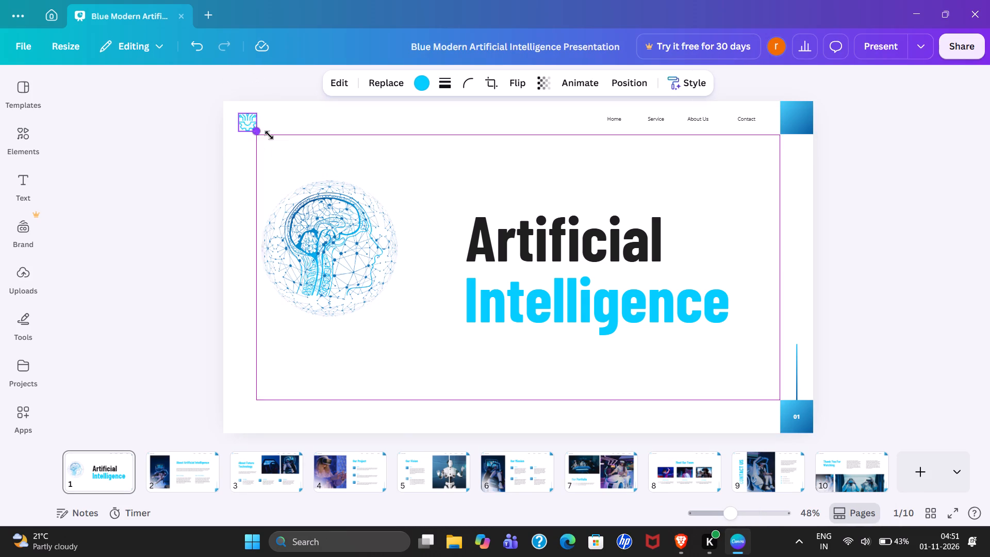
{"action": "left_click_drag", "start_coordinate": [269, 135], "coordinate": [295, 149]}
{"action": "left_click_drag", "start_coordinate": [261, 139], "coordinate": [274, 146]}
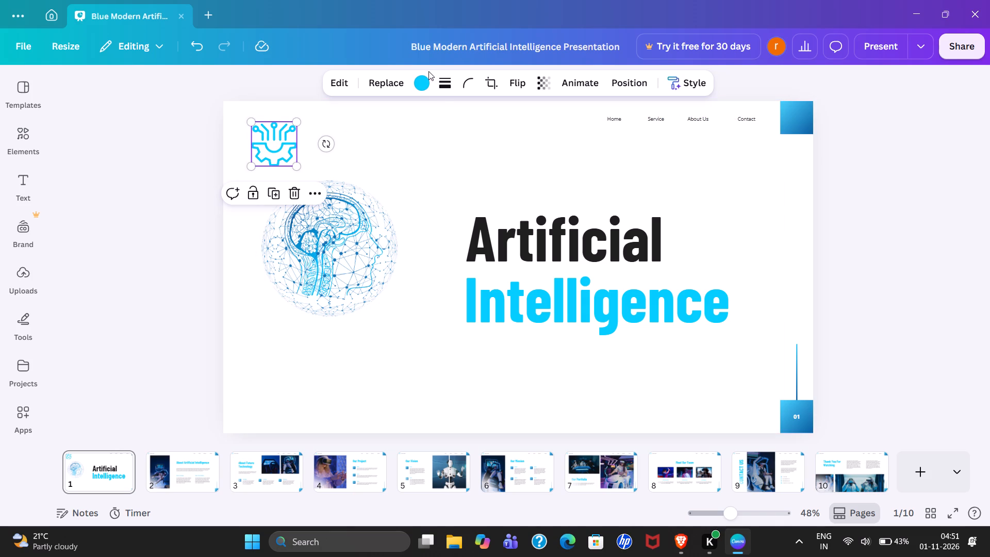
Recolour slide 1's gear-and-circuit logo black.
{"action": "left_click", "coordinate": [425, 81]}
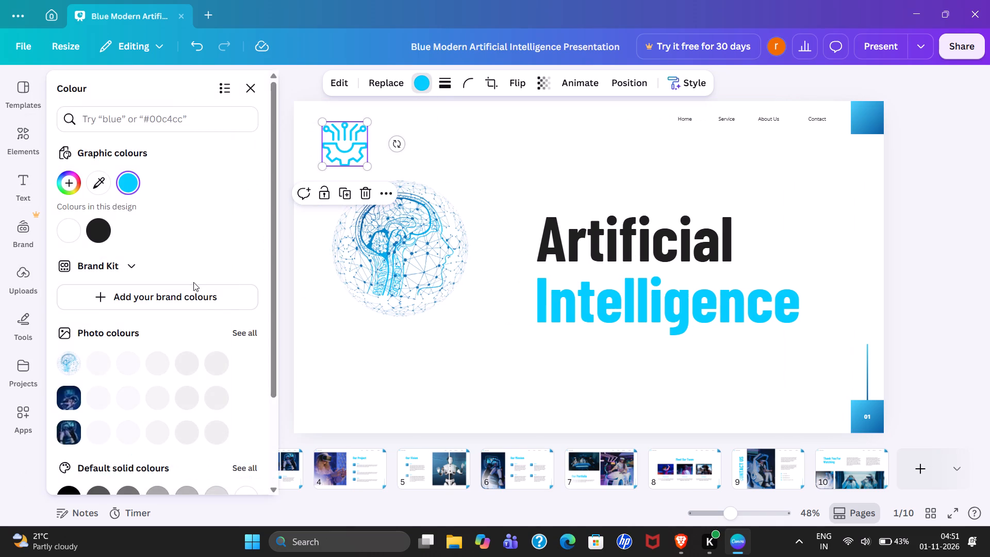
{"action": "scroll", "coordinate": [193, 282], "scroll_direction": "down", "scroll_amount": 5}
{"action": "left_click", "coordinate": [68, 386]}
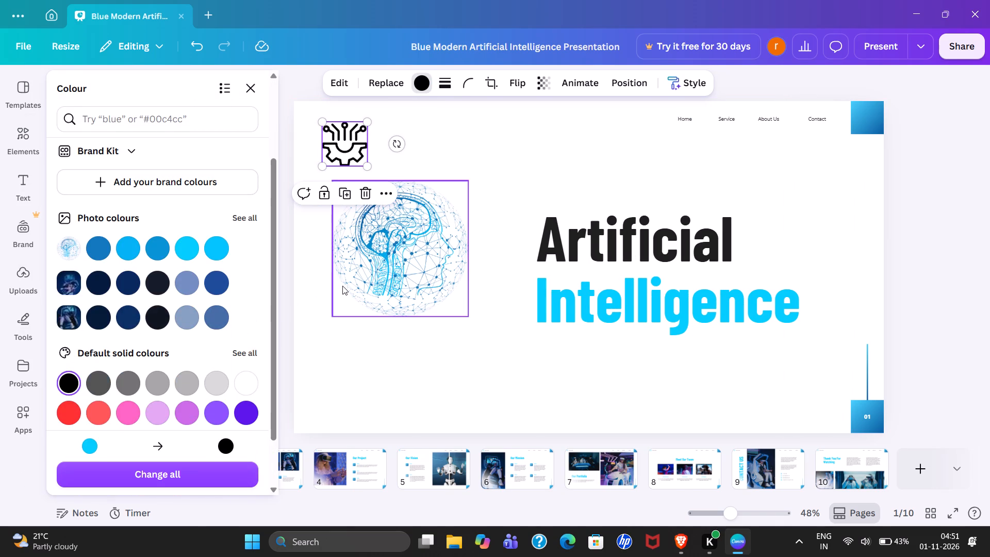
Compare green shades on slide 1's circular brain graphic and settle on the darker green default solid colour.
{"action": "left_click", "coordinate": [368, 283]}
{"action": "scroll", "coordinate": [103, 402], "scroll_direction": "down", "scroll_amount": 3}
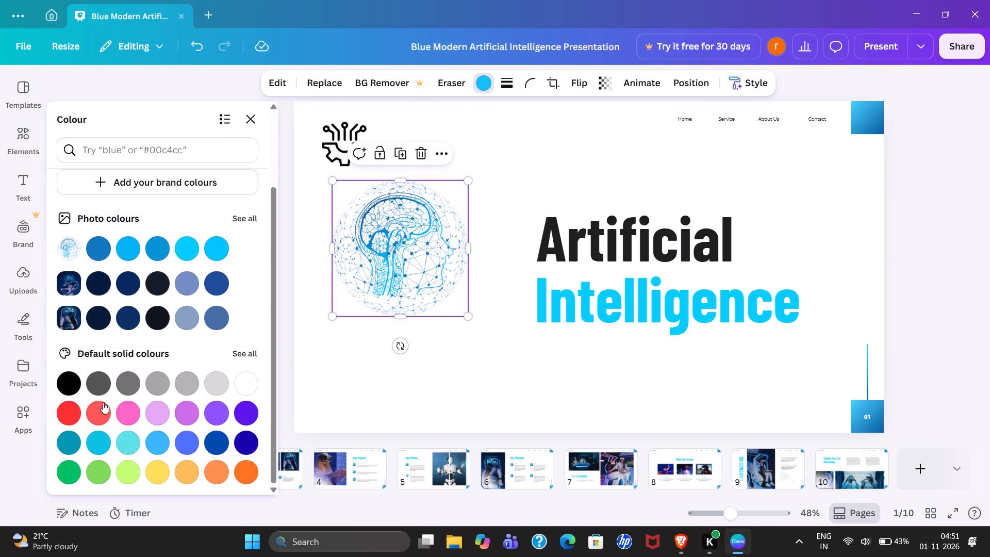
{"action": "left_click", "coordinate": [92, 472]}
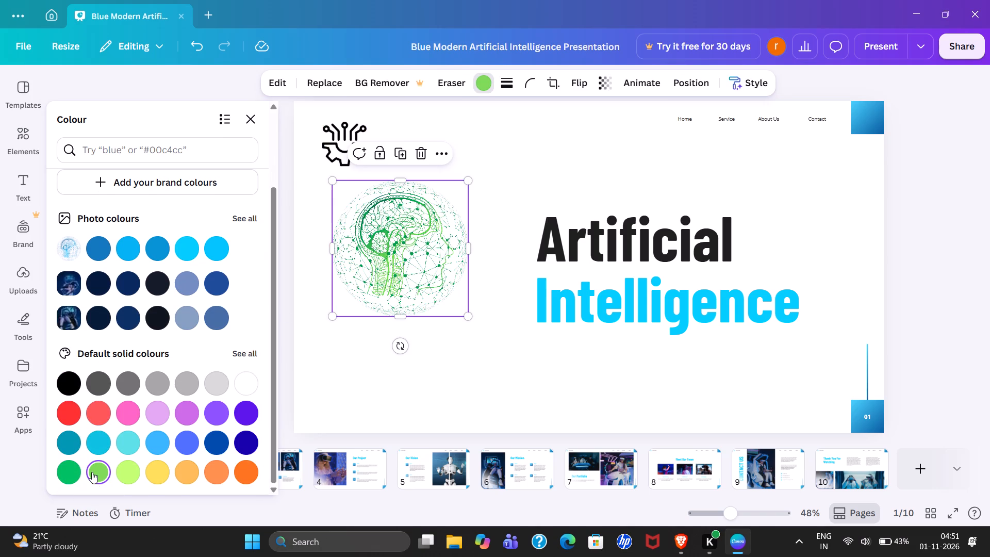
{"action": "left_click", "coordinate": [133, 473]}
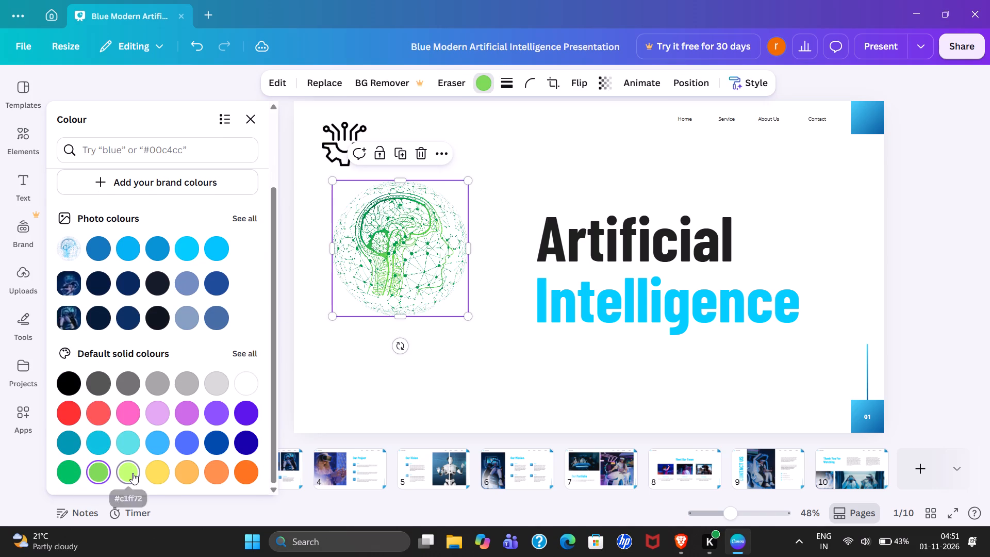
{"action": "left_click", "coordinate": [77, 474]}
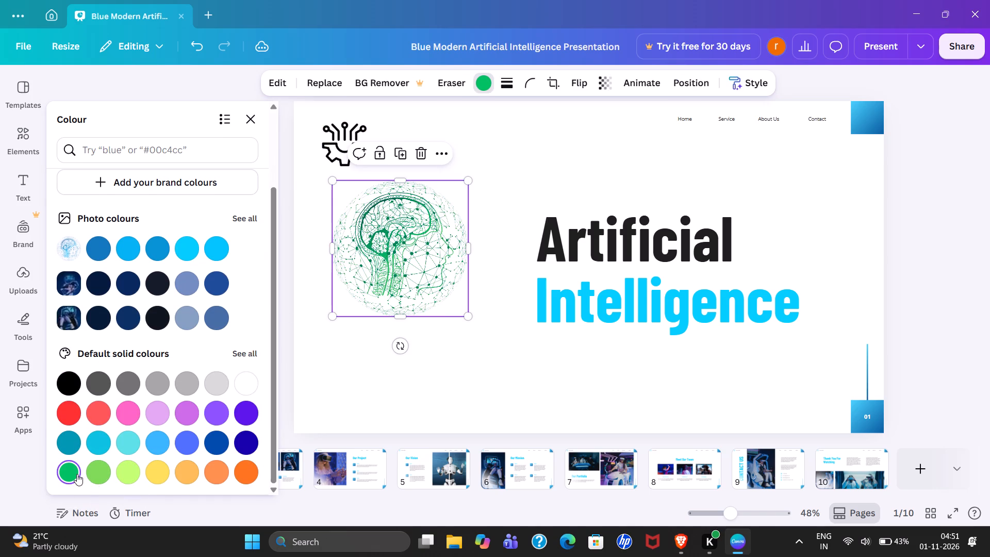
{"action": "left_click", "coordinate": [98, 475]}
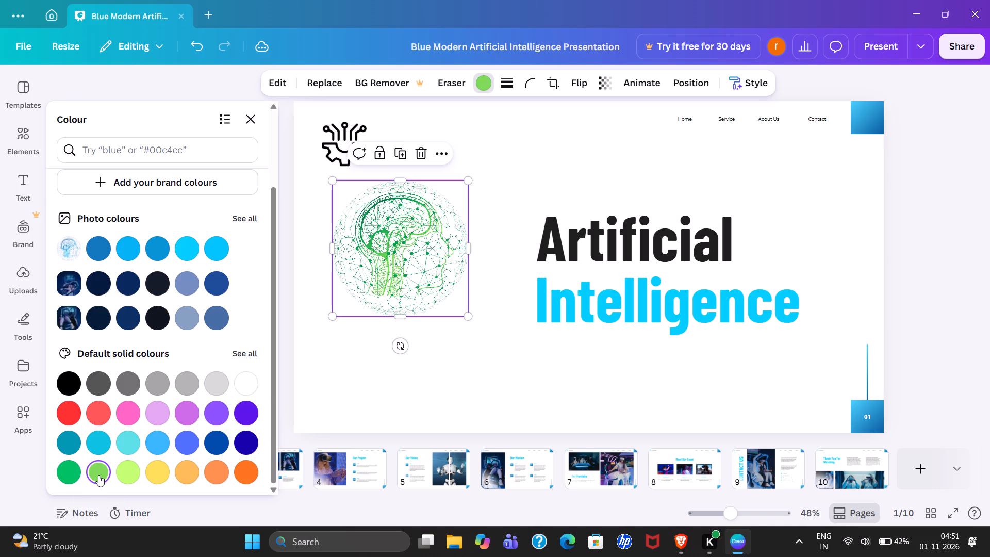
{"action": "left_click", "coordinate": [68, 475]}
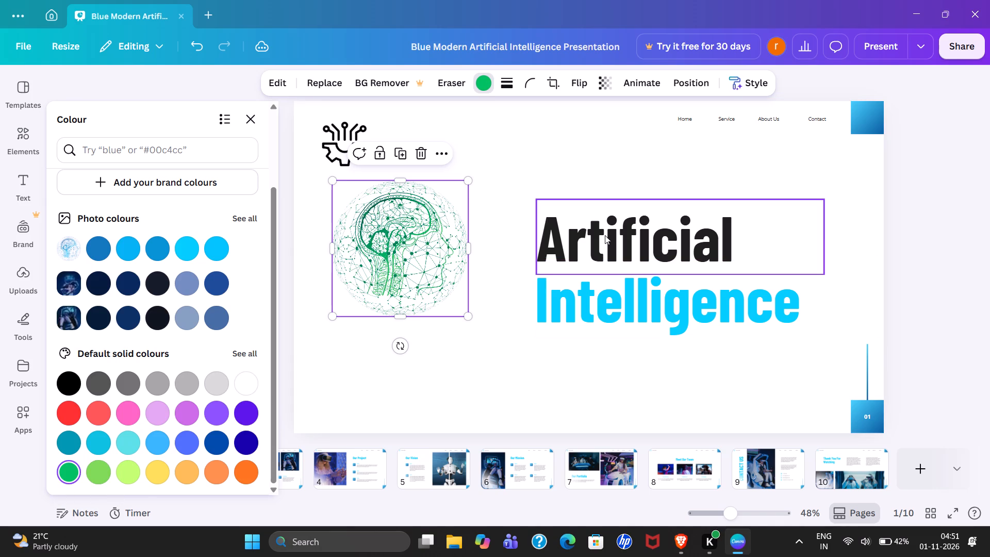
Move slide 1's title word Artificial up and left, and bring Intelligence left to line up beneath it.
{"action": "left_click", "coordinate": [605, 235]}
{"action": "left_click_drag", "start_coordinate": [592, 236], "coordinate": [566, 217]}
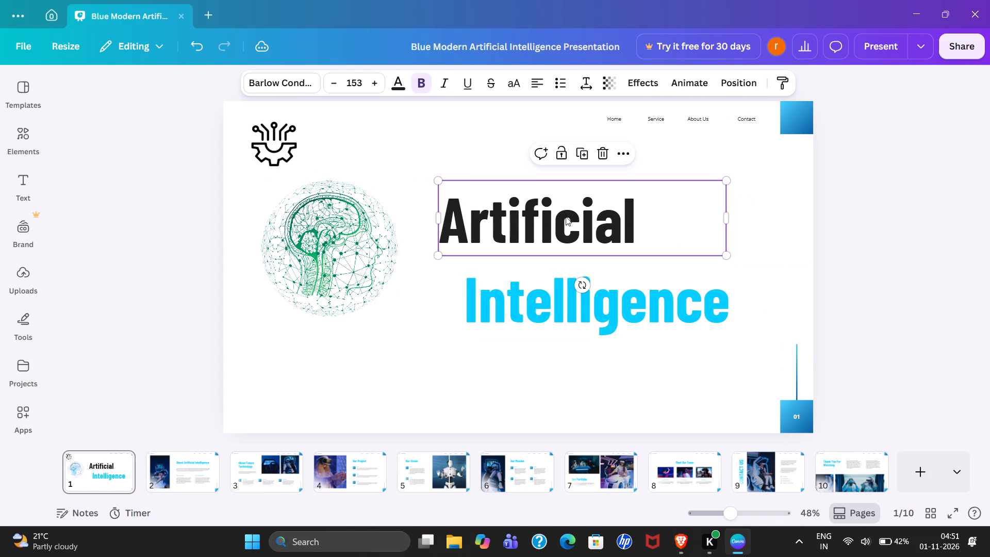
{"action": "left_click", "coordinate": [397, 88]}
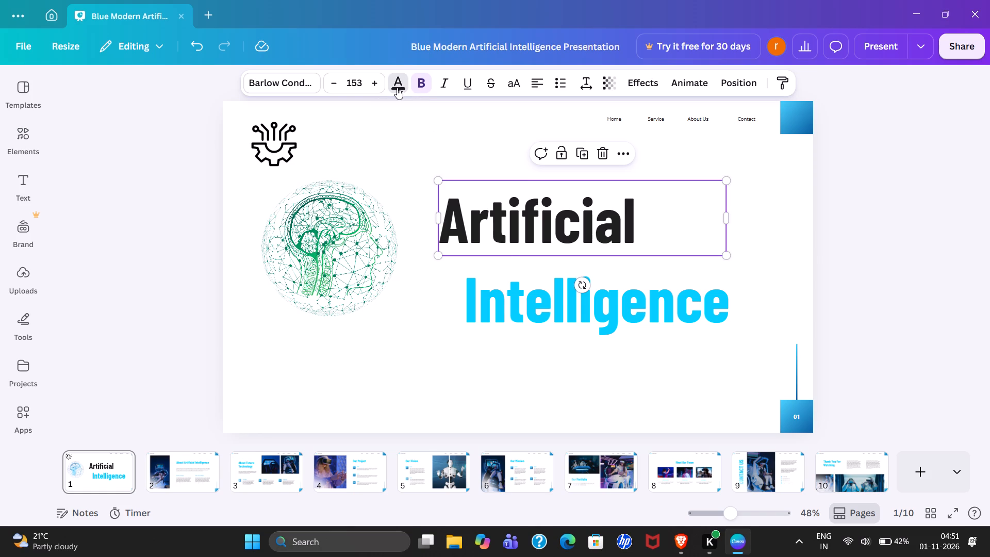
{"action": "left_click_drag", "start_coordinate": [626, 310], "coordinate": [604, 308]}
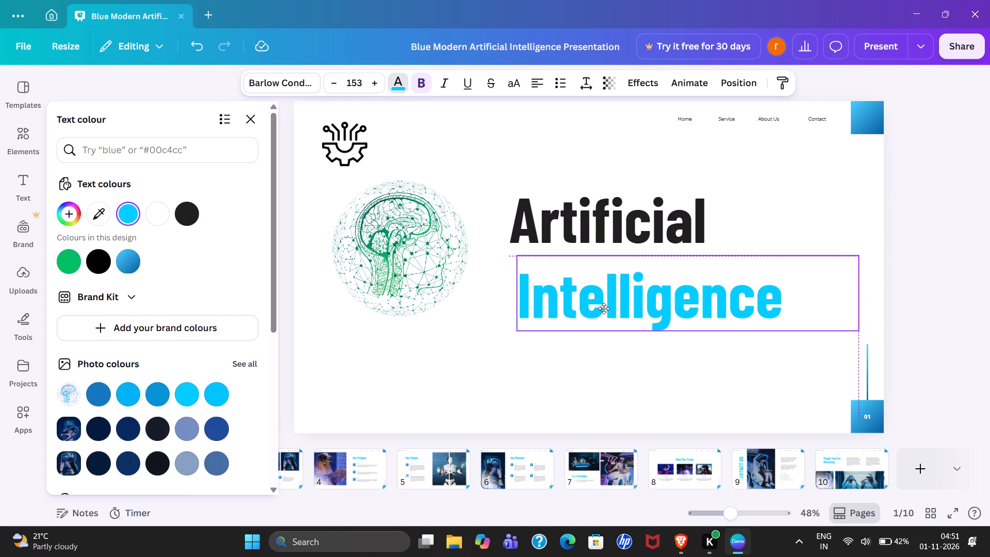
{"action": "left_click_drag", "start_coordinate": [604, 308], "coordinate": [599, 308]}
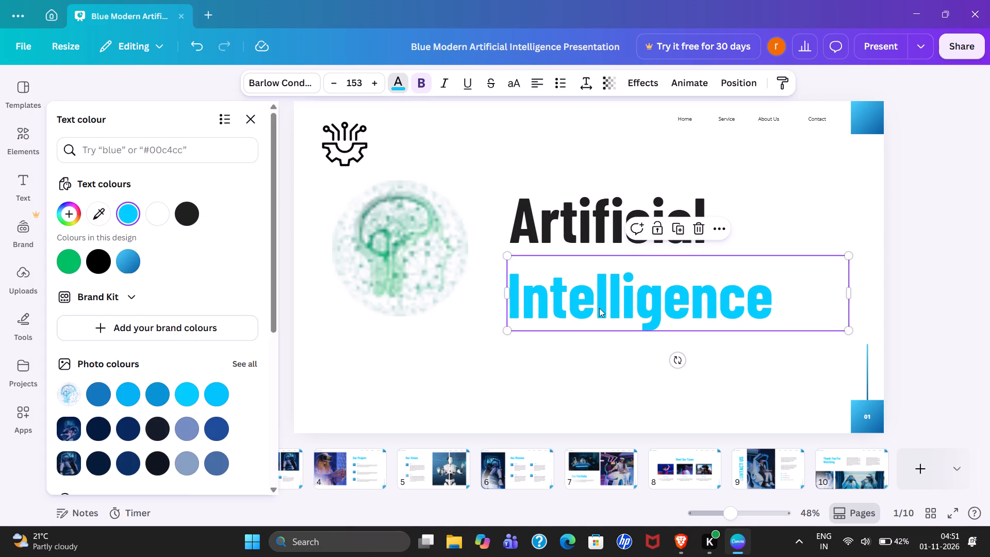
Recolour the title word Intelligence on slide 1 to the photo colour Vividazure, #0692d4.
{"action": "left_click", "coordinate": [156, 389]}
Try near-black and several blues on slide 1's title word Artificial, settling on pink from the default solid colours.
{"action": "scroll", "coordinate": [156, 389], "scroll_direction": "down", "scroll_amount": 1}
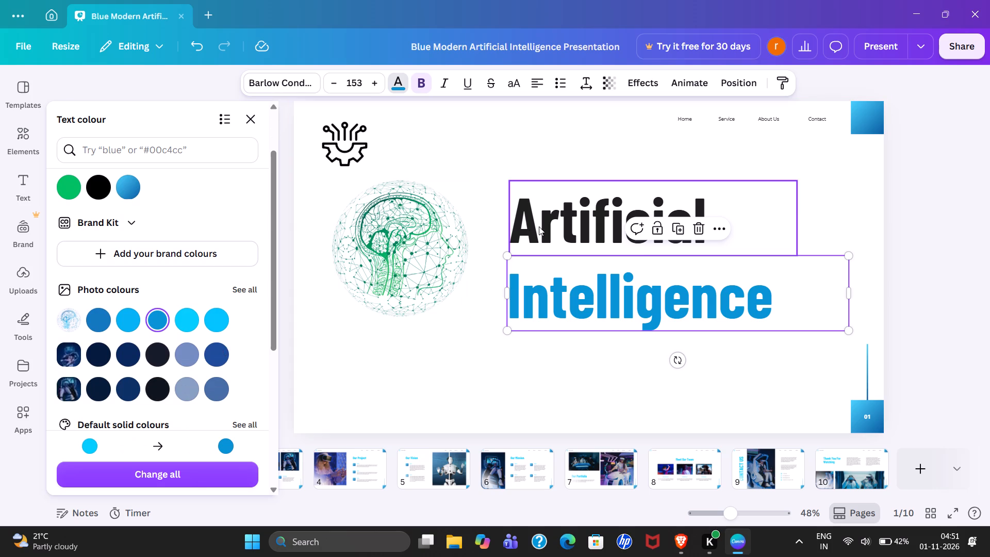
{"action": "left_click", "coordinate": [539, 226]}
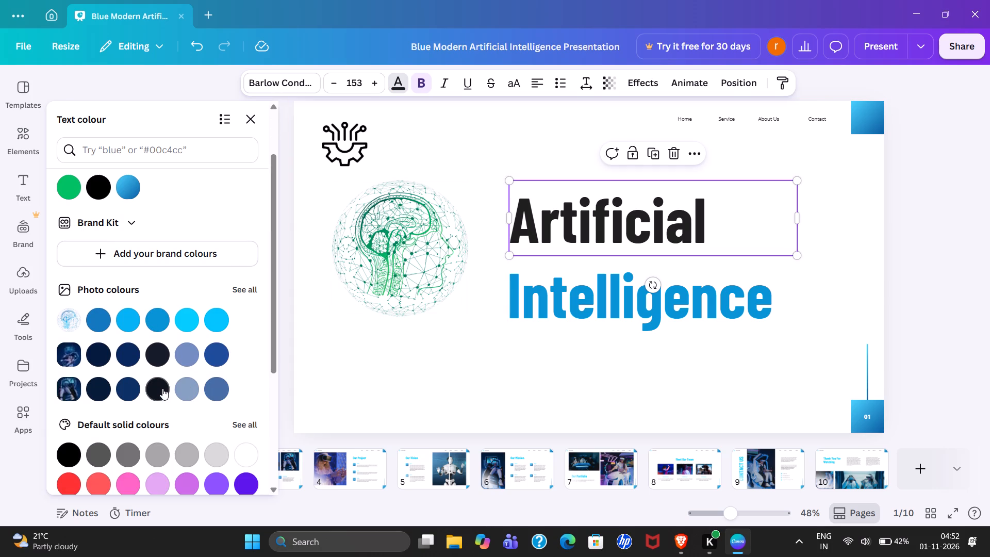
{"action": "left_click", "coordinate": [159, 389]}
{"action": "left_click", "coordinate": [159, 389]}
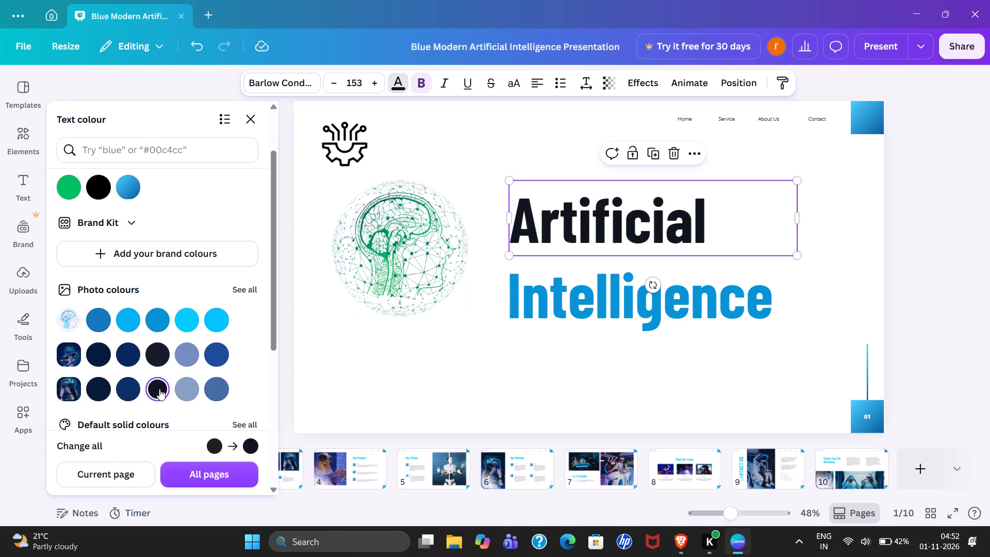
{"action": "left_click", "coordinate": [210, 387]}
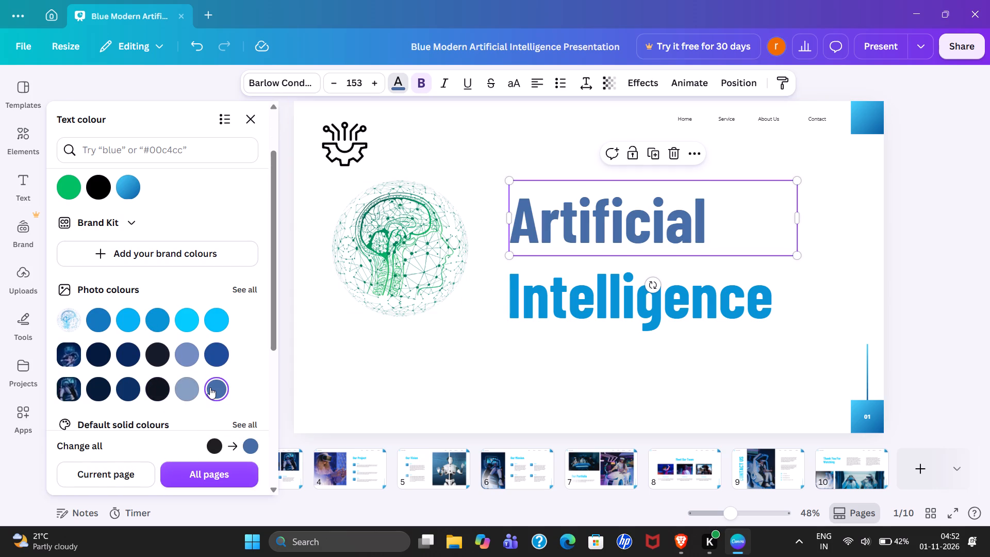
{"action": "left_click", "coordinate": [219, 349]}
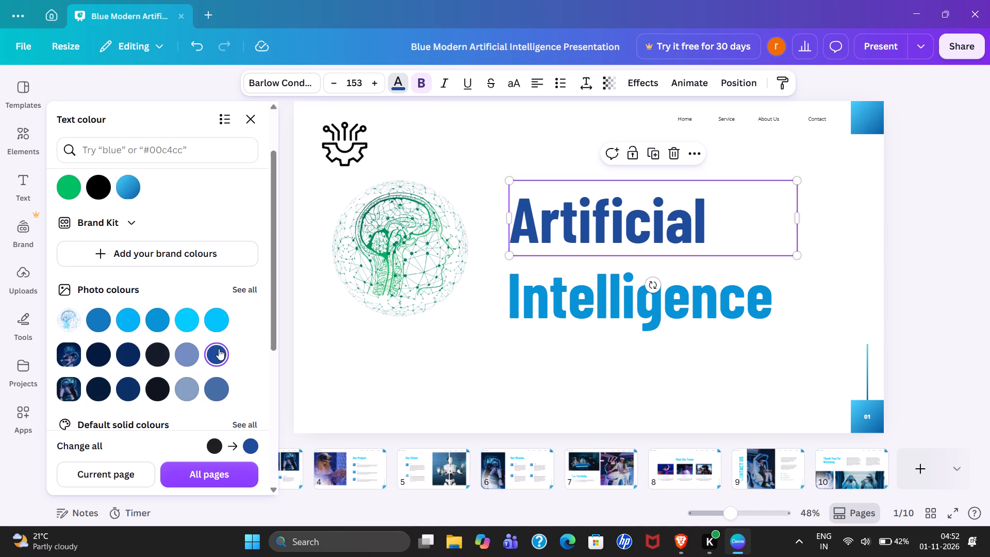
{"action": "left_click", "coordinate": [131, 320]}
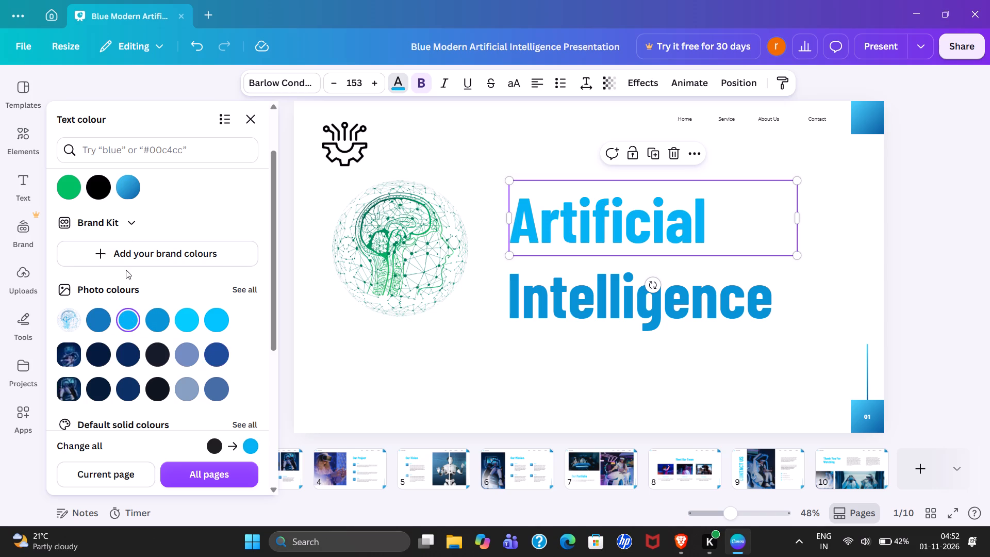
{"action": "scroll", "coordinate": [157, 352], "scroll_direction": "down", "scroll_amount": 2}
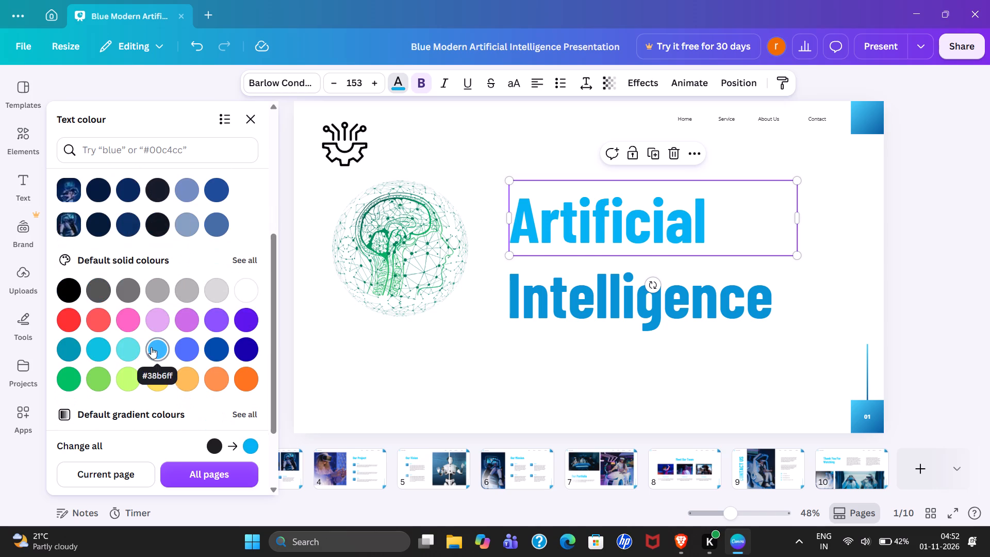
{"action": "left_click", "coordinate": [132, 319]}
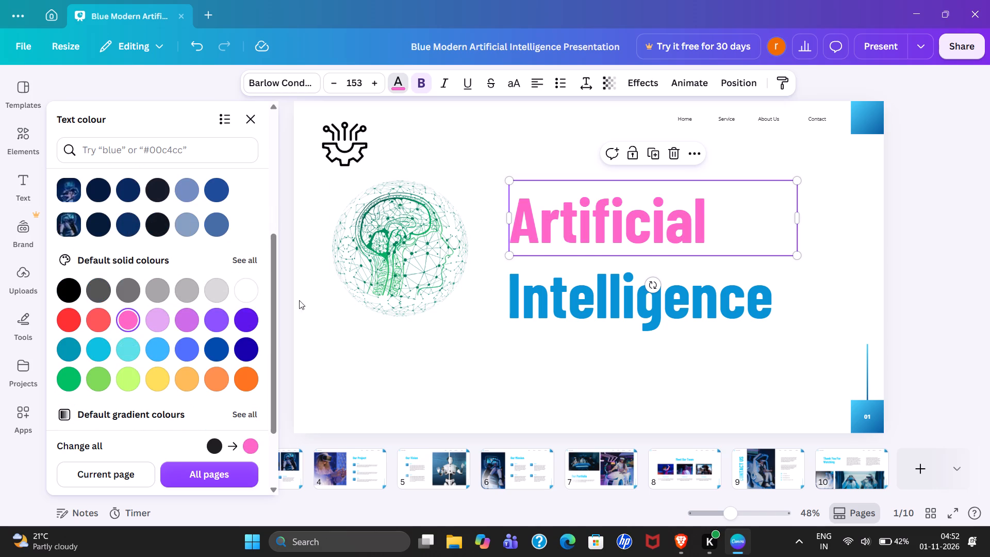
Delete the header labels About Us, Contact, Service and Home from slide 1.
{"action": "left_click", "coordinate": [768, 124]}
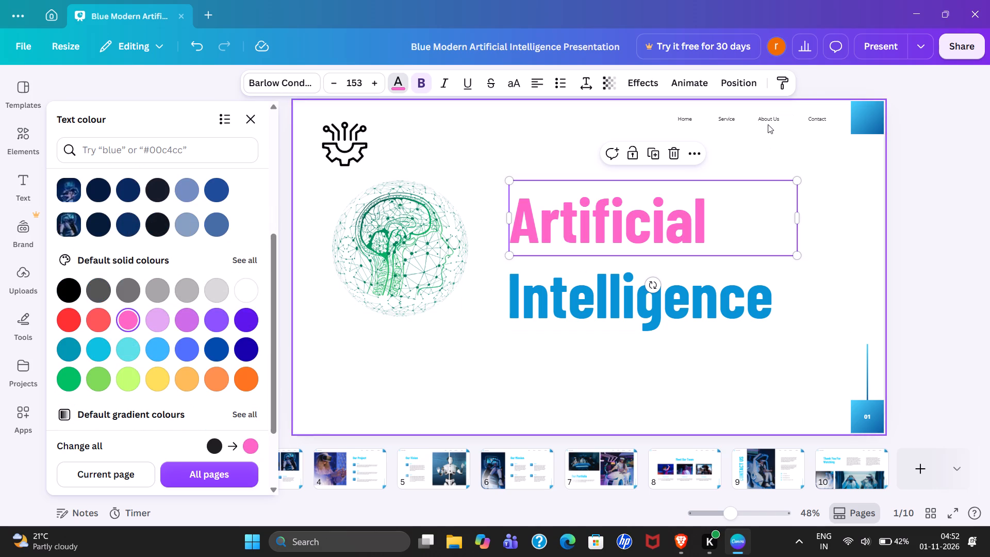
{"action": "left_click", "coordinate": [768, 120]}
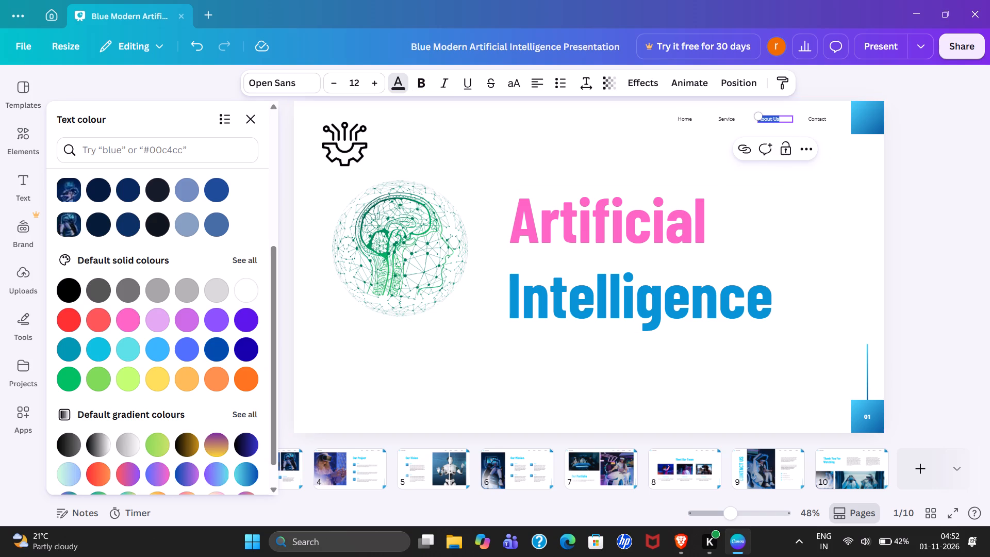
{"action": "left_click", "coordinate": [686, 151]}
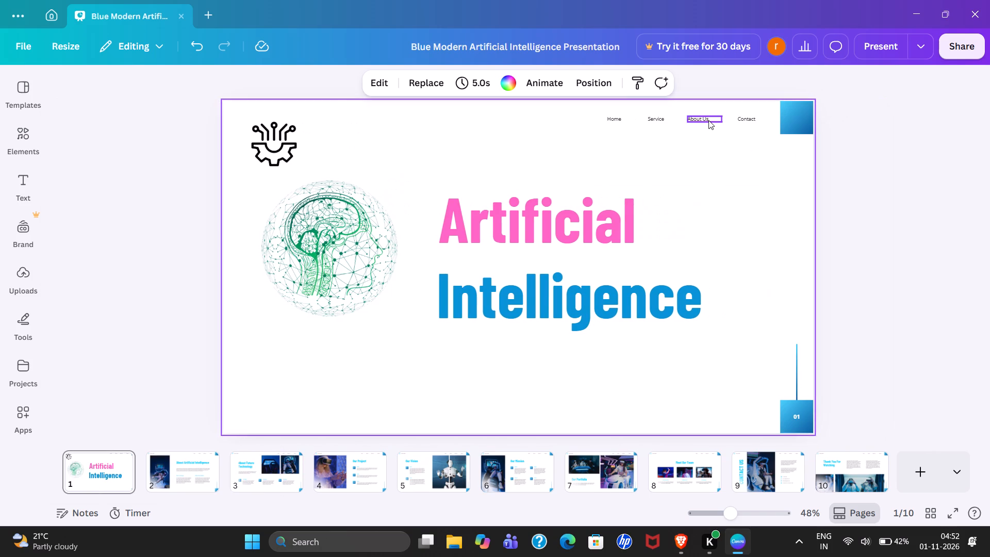
{"action": "left_click", "coordinate": [708, 120]}
{"action": "left_click", "coordinate": [729, 149]}
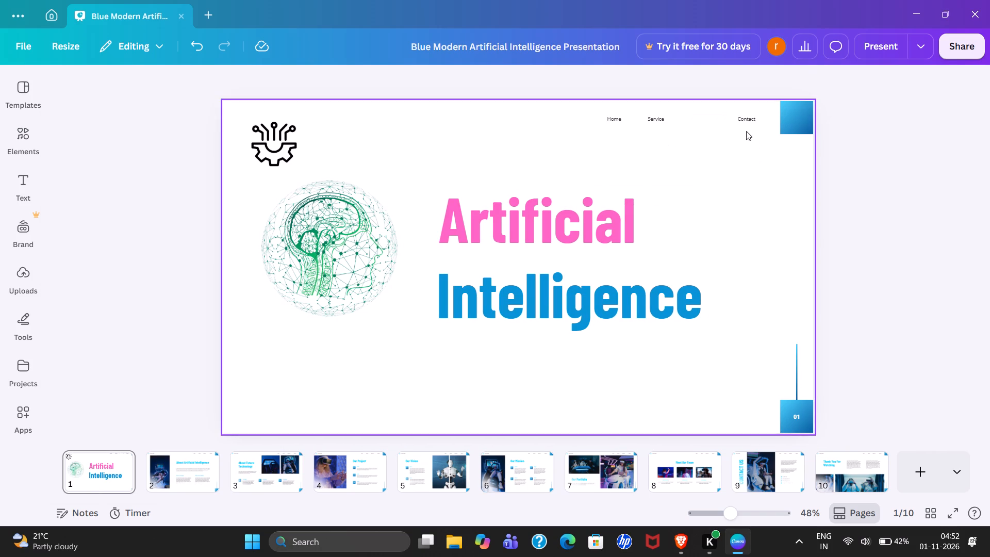
{"action": "left_click", "coordinate": [756, 114]}
{"action": "left_click", "coordinate": [755, 118]}
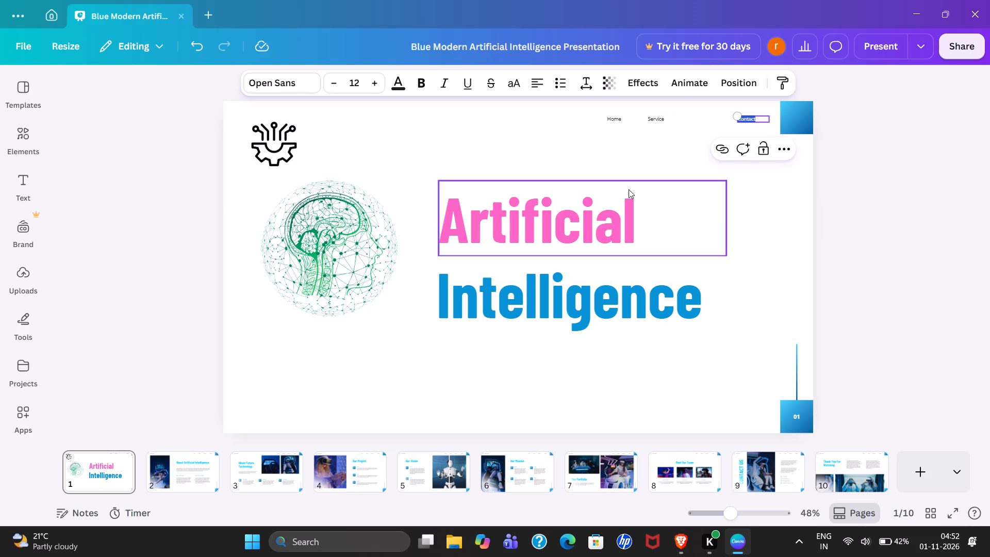
{"action": "left_click", "coordinate": [629, 189]}
{"action": "left_click", "coordinate": [758, 118]}
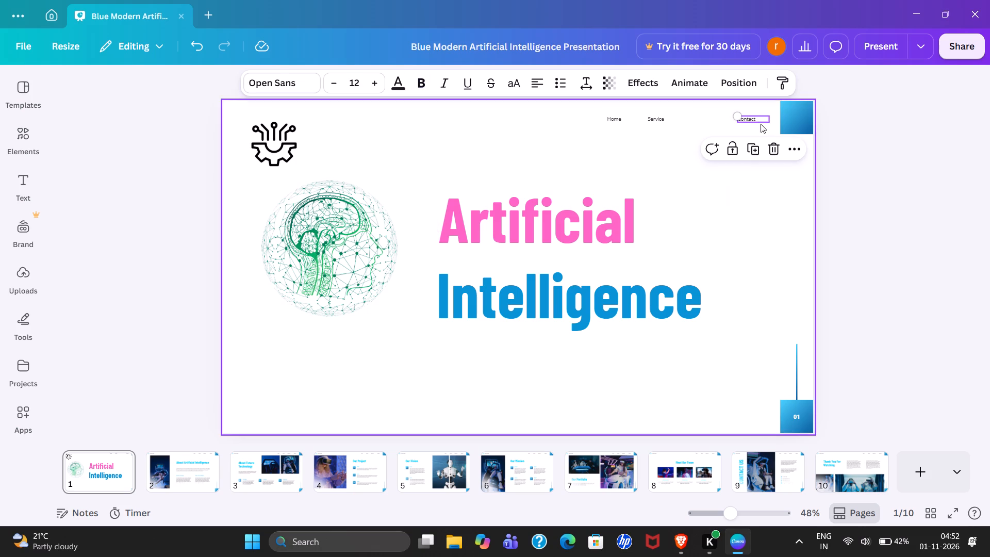
{"action": "left_click", "coordinate": [773, 144]}
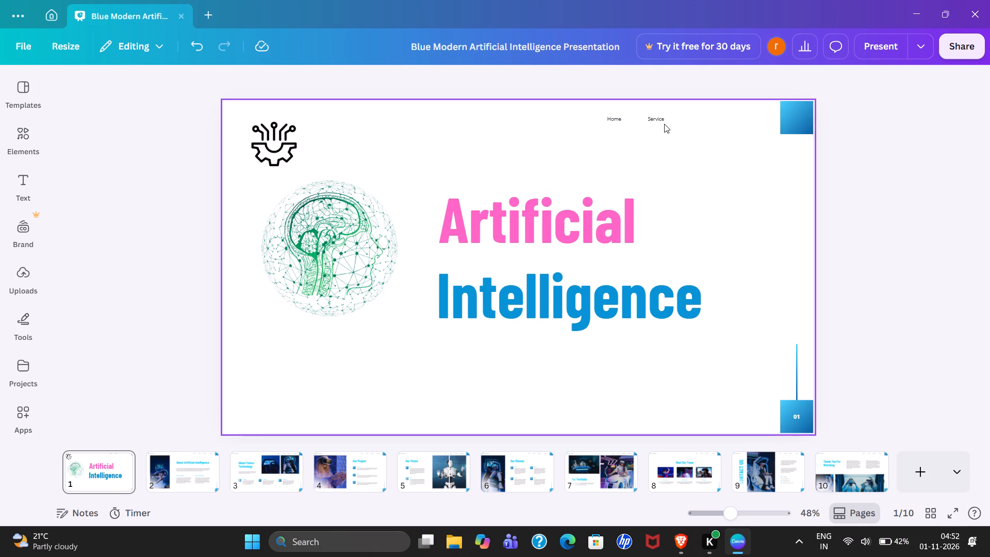
{"action": "left_click", "coordinate": [654, 119]}
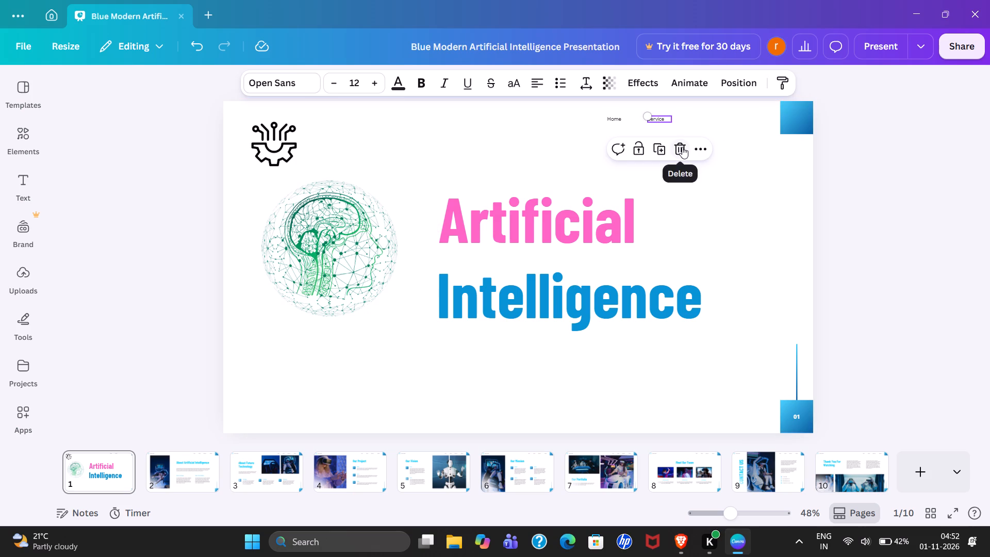
{"action": "left_click", "coordinate": [682, 147]}
{"action": "left_click", "coordinate": [612, 121]}
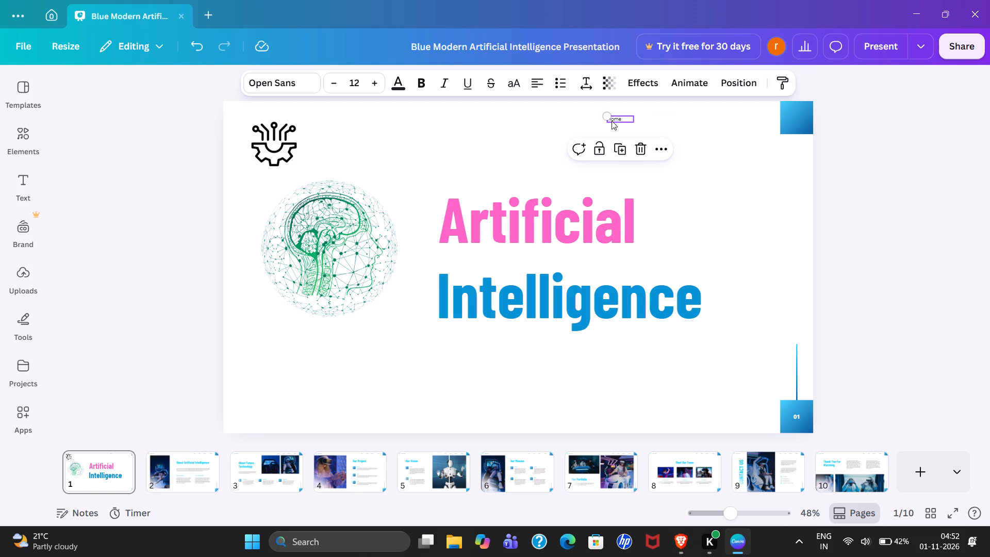
{"action": "left_click", "coordinate": [634, 144]}
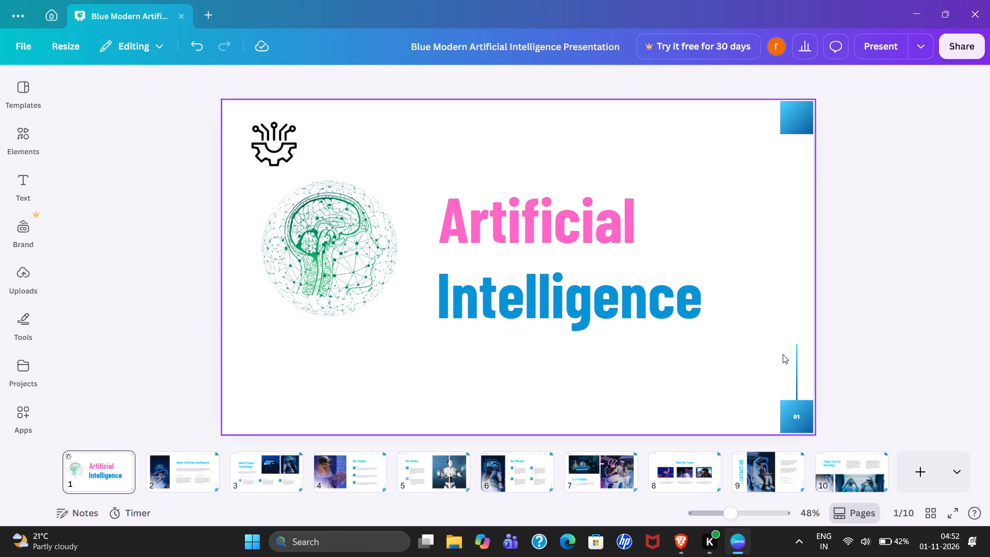
Delete slide 1's thin blue vertical line and the blue square in its upper corner.
{"action": "left_click", "coordinate": [797, 358]}
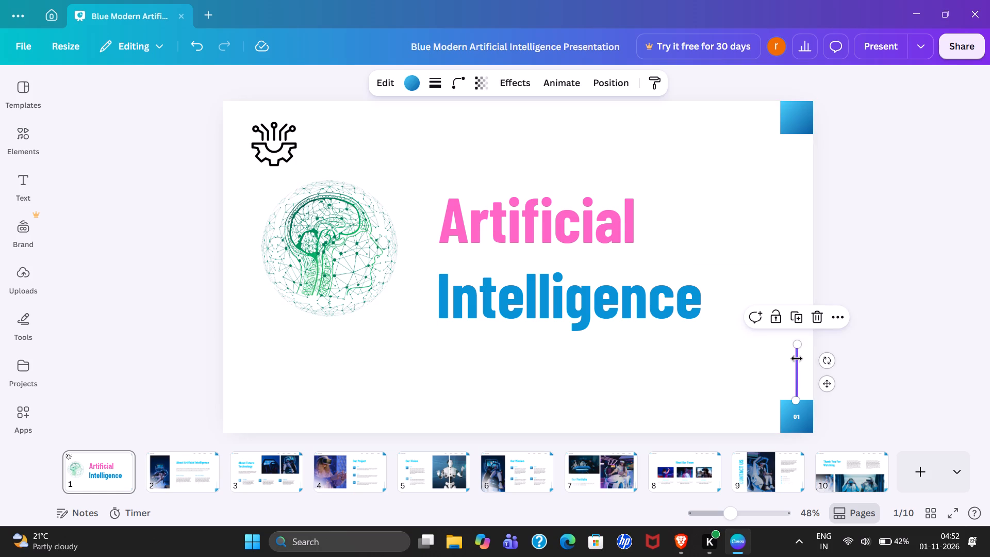
{"action": "left_click", "coordinate": [816, 320]}
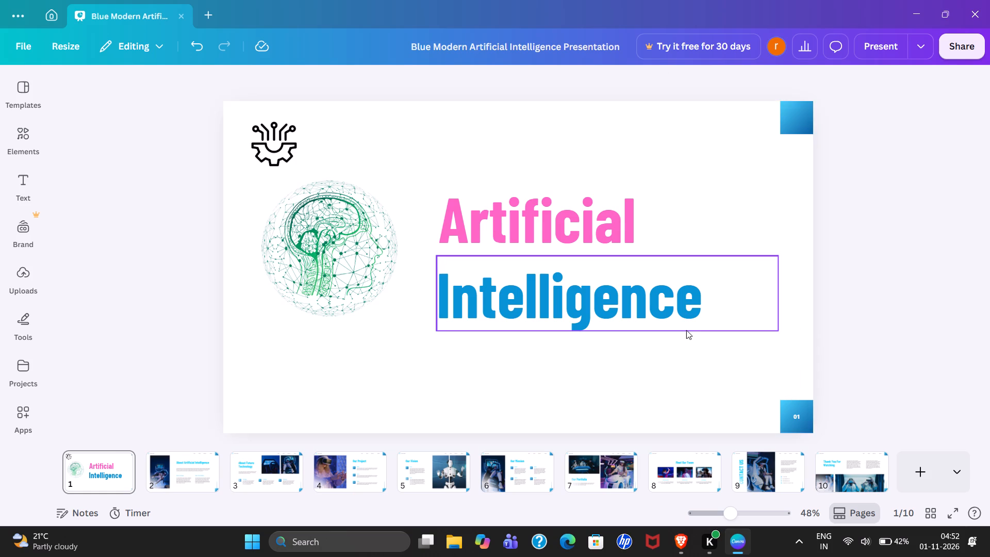
{"action": "left_click", "coordinate": [803, 120]}
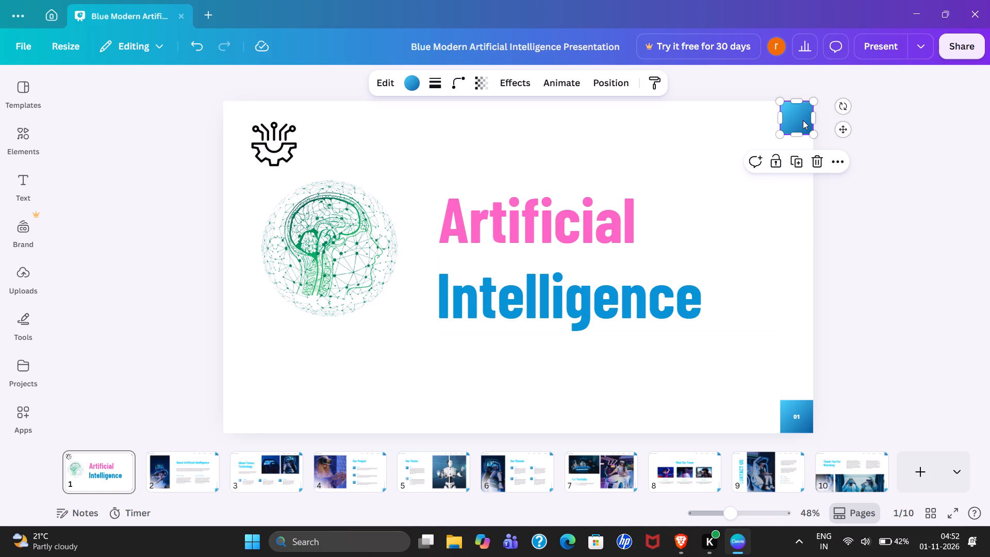
{"action": "left_click", "coordinate": [815, 161]}
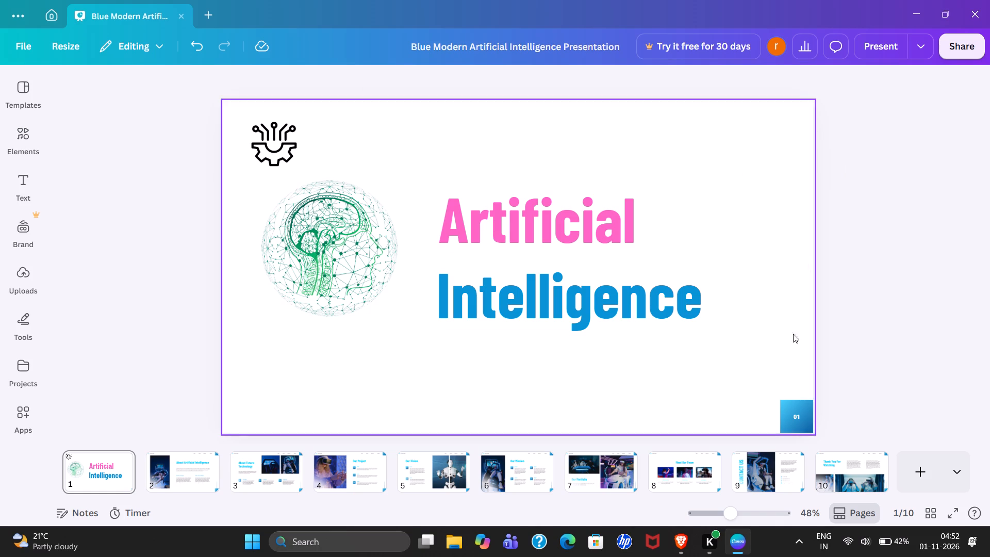
Enlarge slide 1's page number 01 to font size 24 and, after trying Vividazure, recolour it dark grey, #1f2020.
{"action": "left_click", "coordinate": [797, 417]}
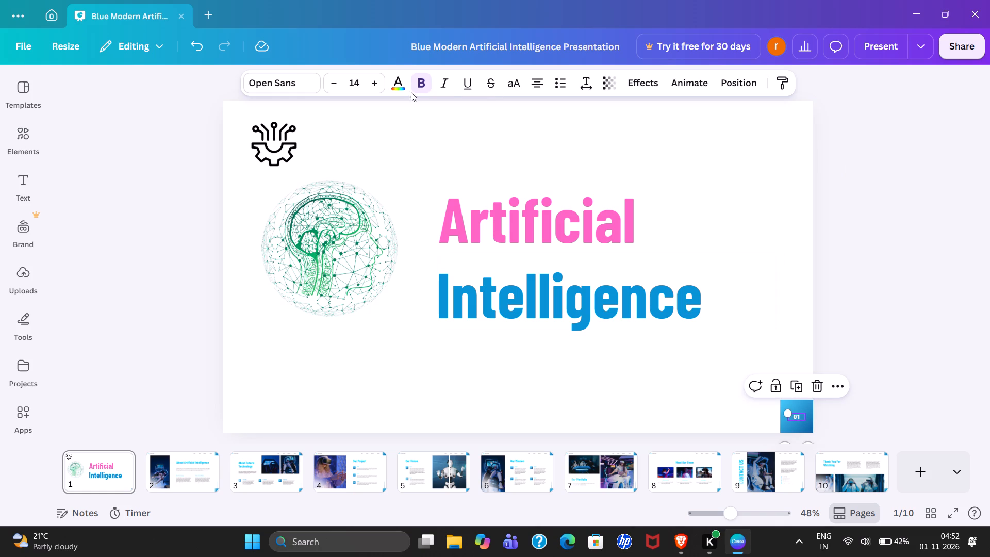
{"action": "left_click", "coordinate": [379, 86]}
{"action": "triple_click", "coordinate": [379, 86]}
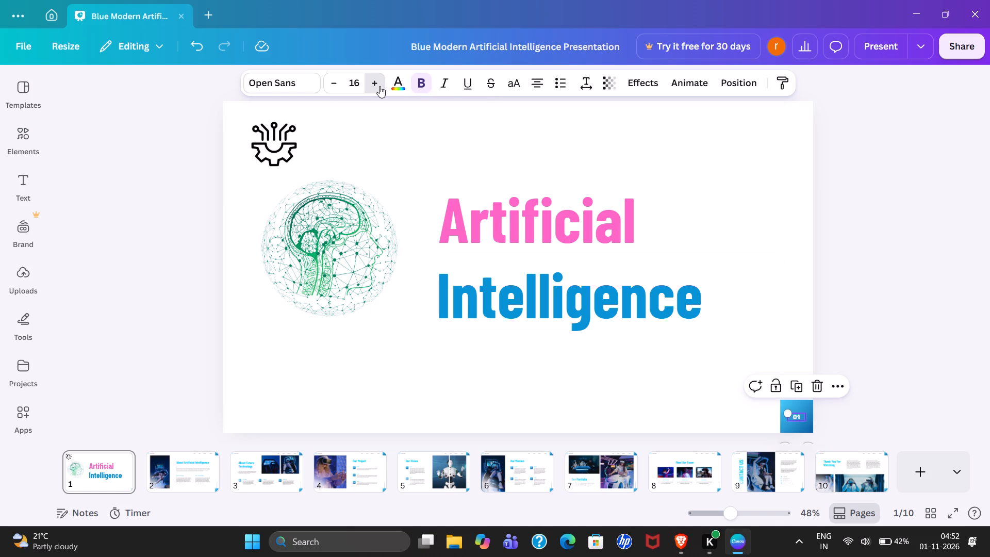
{"action": "triple_click", "coordinate": [379, 86]}
{"action": "triple_click", "coordinate": [379, 86]}
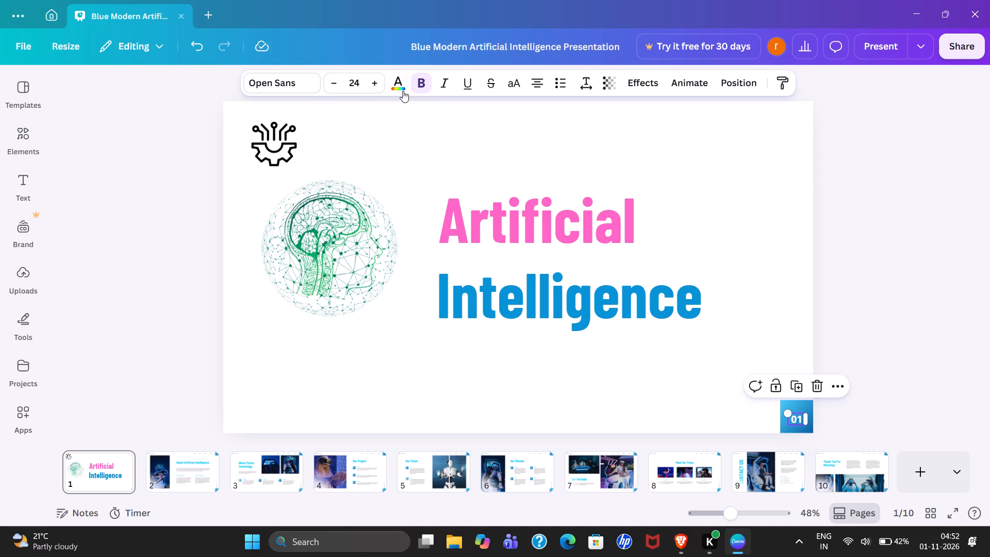
{"action": "left_click", "coordinate": [399, 90]}
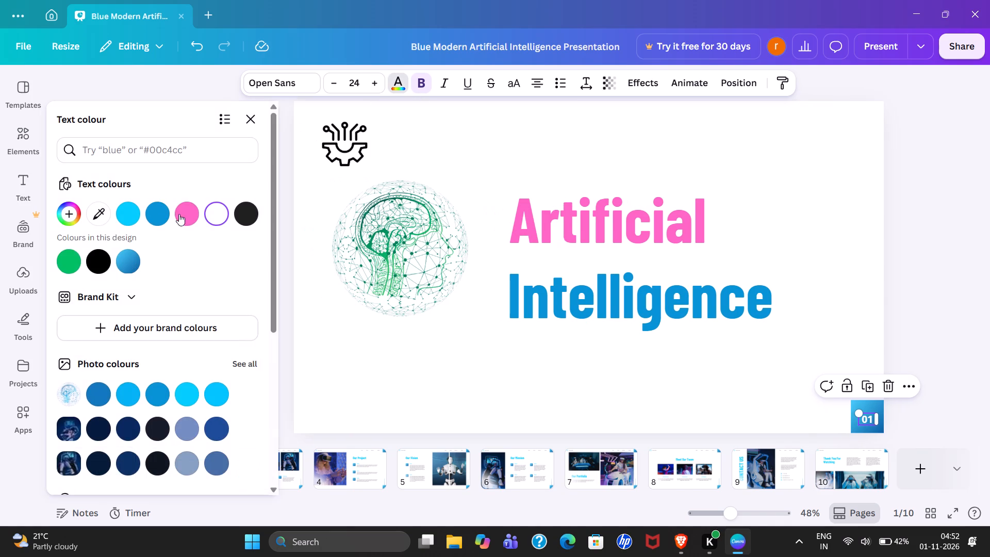
{"action": "left_click", "coordinate": [136, 219]}
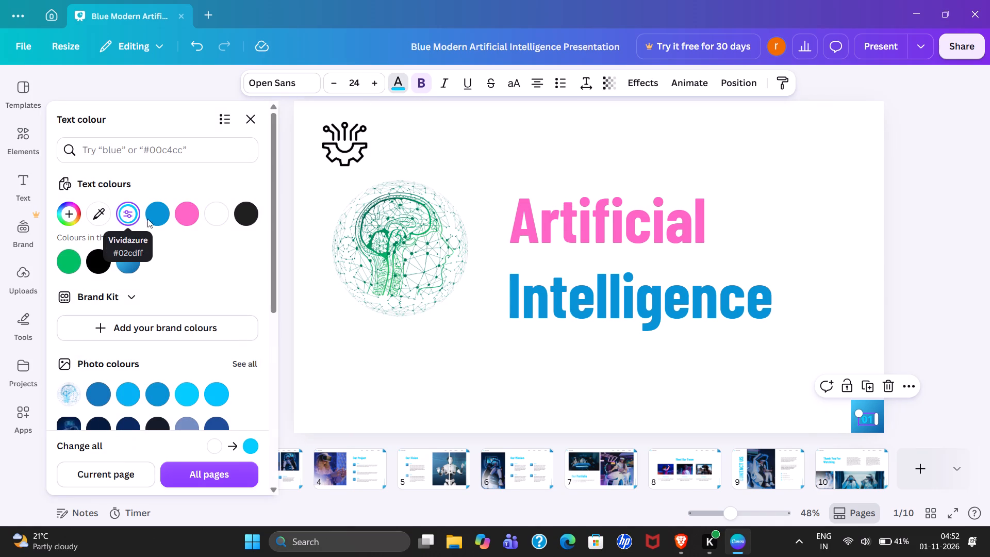
{"action": "left_click", "coordinate": [241, 218]}
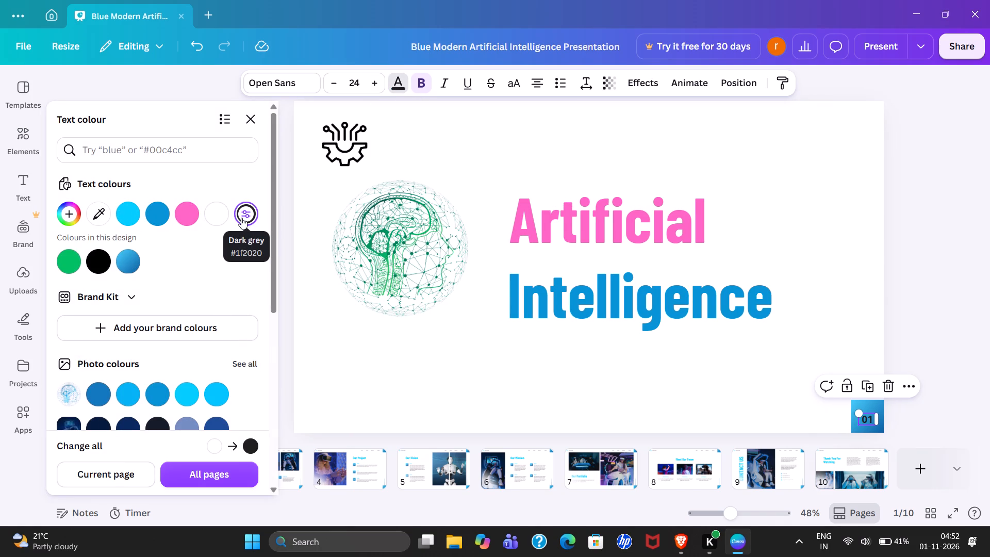
On slide 2, shrink the virtual reality chair photo to a width of about 438, lowering its top edge slightly.
{"action": "scroll", "coordinate": [334, 471], "scroll_direction": "right", "scroll_amount": 7}
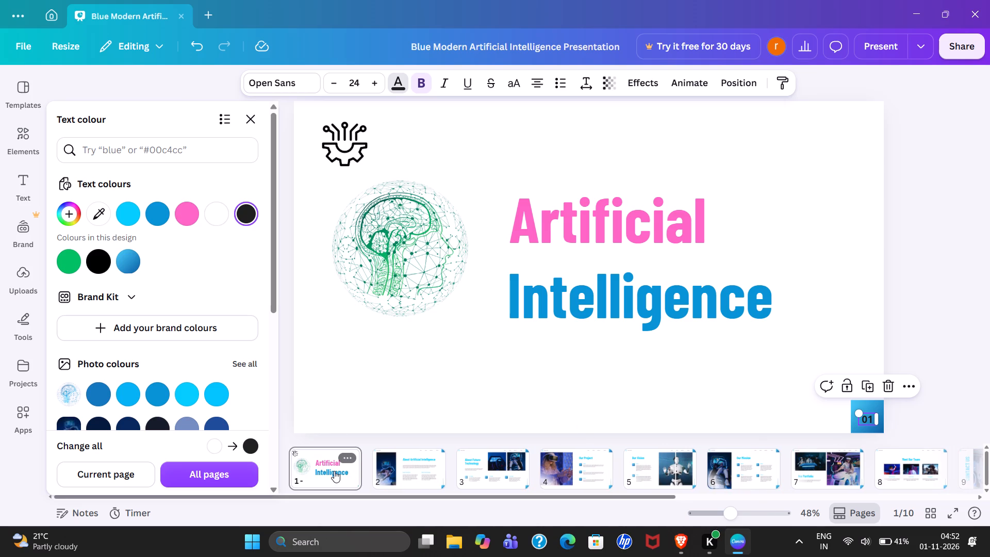
{"action": "left_click", "coordinate": [408, 472]}
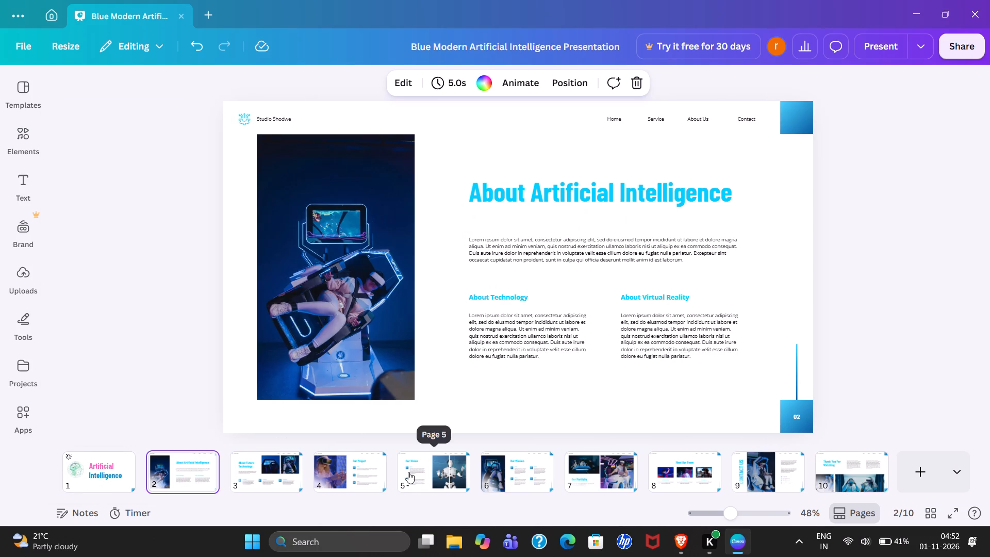
{"action": "left_click", "coordinate": [367, 277]}
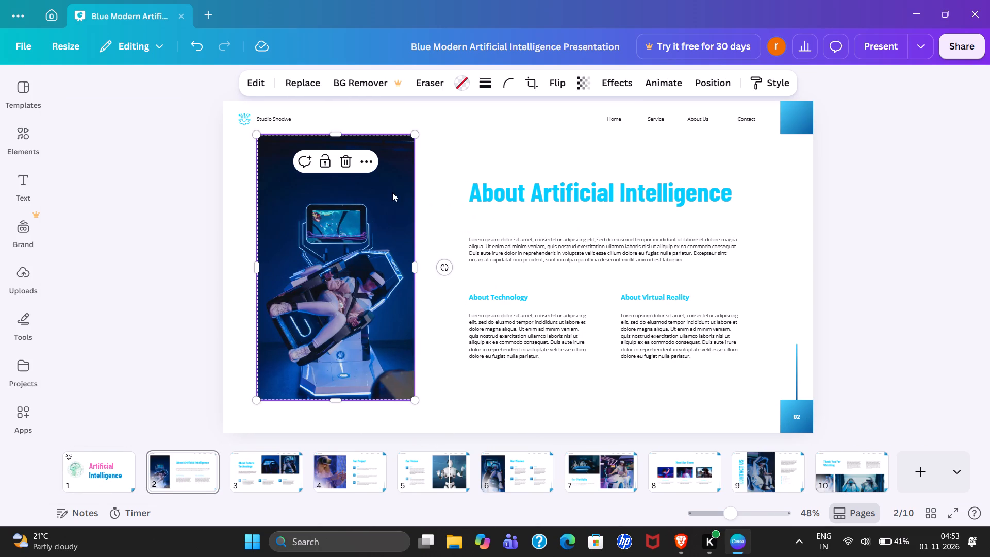
{"action": "left_click_drag", "start_coordinate": [412, 137], "coordinate": [388, 175]}
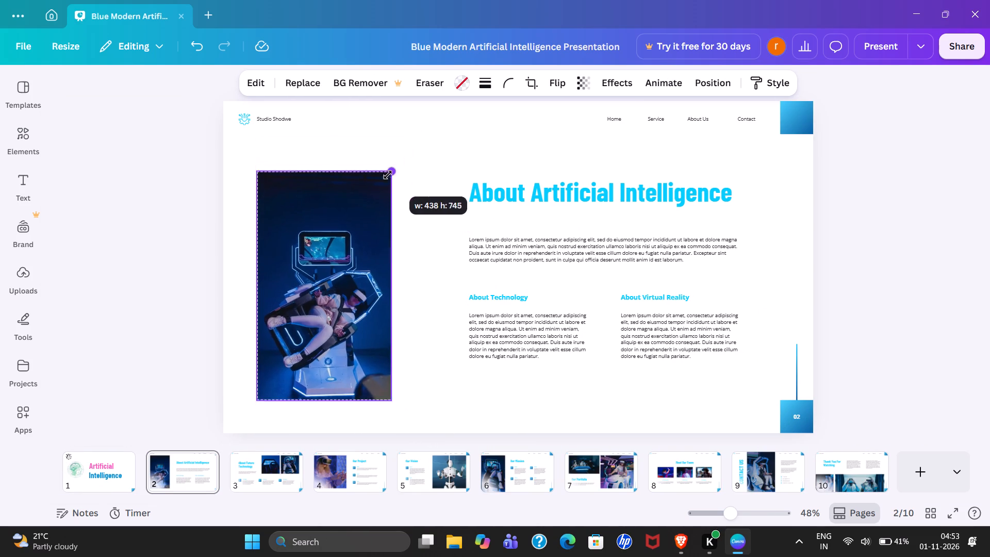
{"action": "left_click_drag", "start_coordinate": [388, 175], "coordinate": [367, 152]}
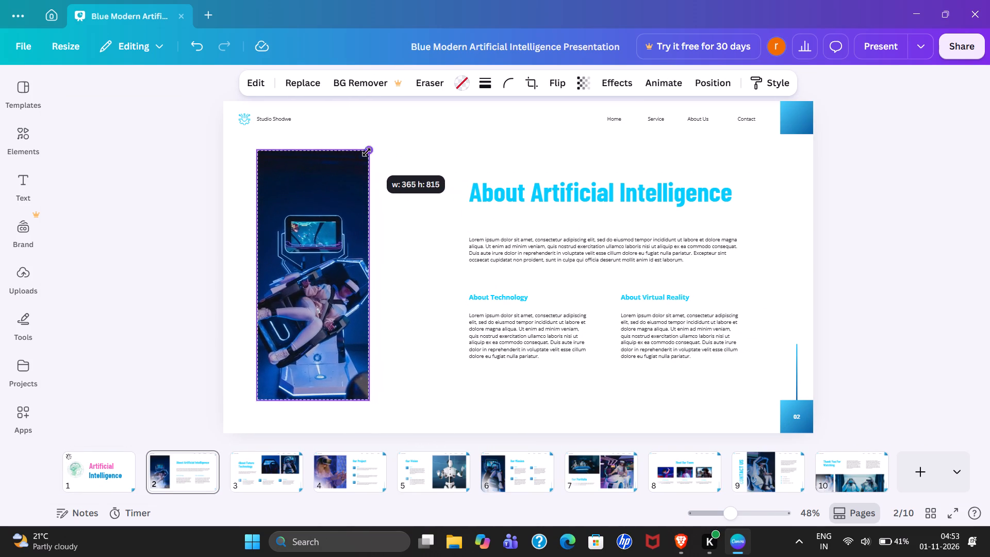
{"action": "left_click_drag", "start_coordinate": [367, 152], "coordinate": [389, 149]}
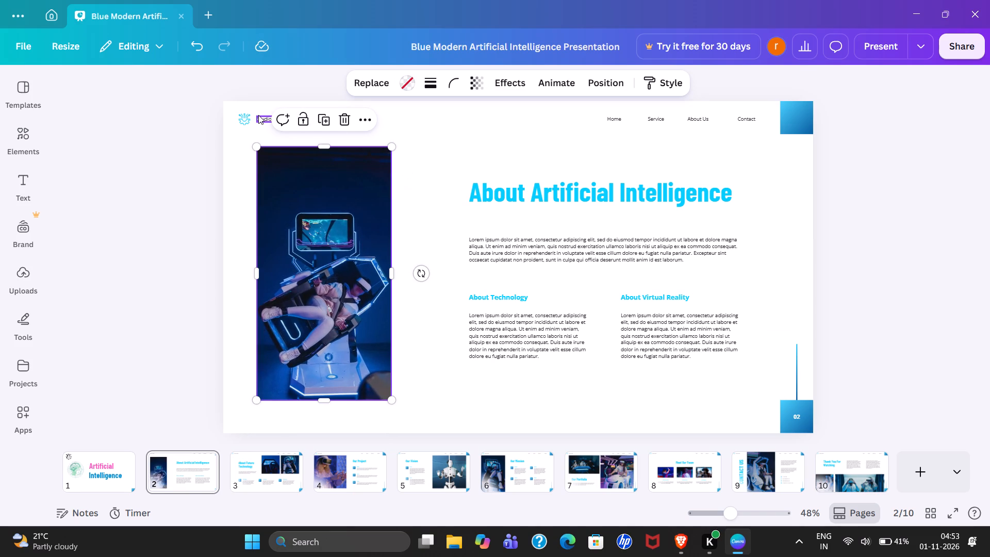
Delete the Studio Shodwe text beside the small logo on slide 2.
{"action": "left_click", "coordinate": [258, 115]}
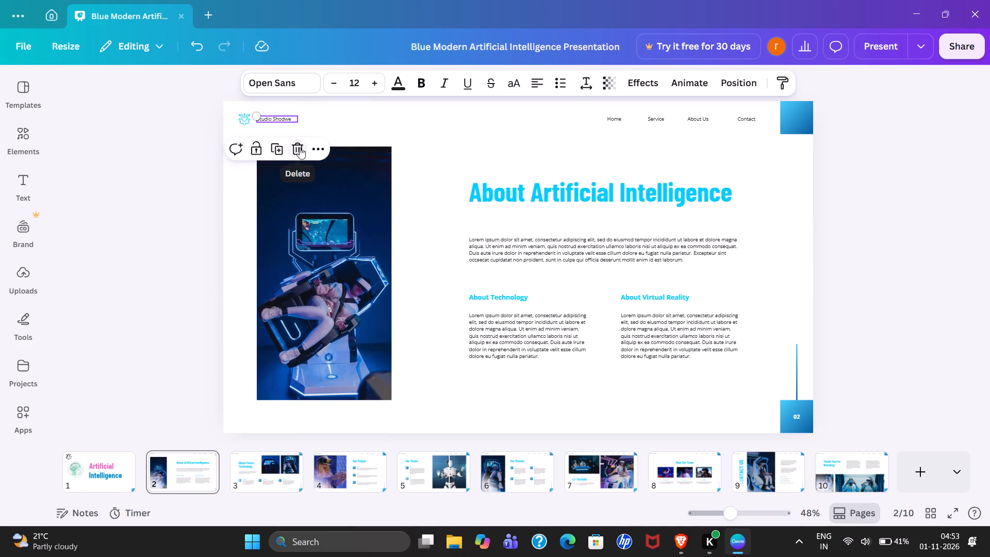
{"action": "left_click", "coordinate": [300, 148]}
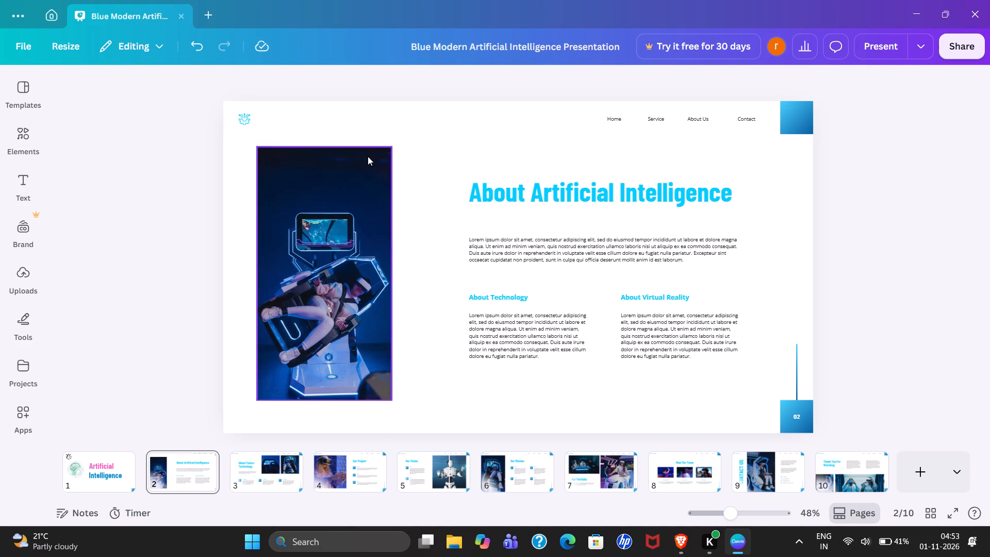
Shorten slide 2's photo by lowering its top edge to about the level of the main heading.
{"action": "left_click", "coordinate": [358, 169]}
{"action": "left_click_drag", "start_coordinate": [328, 148], "coordinate": [326, 189]}
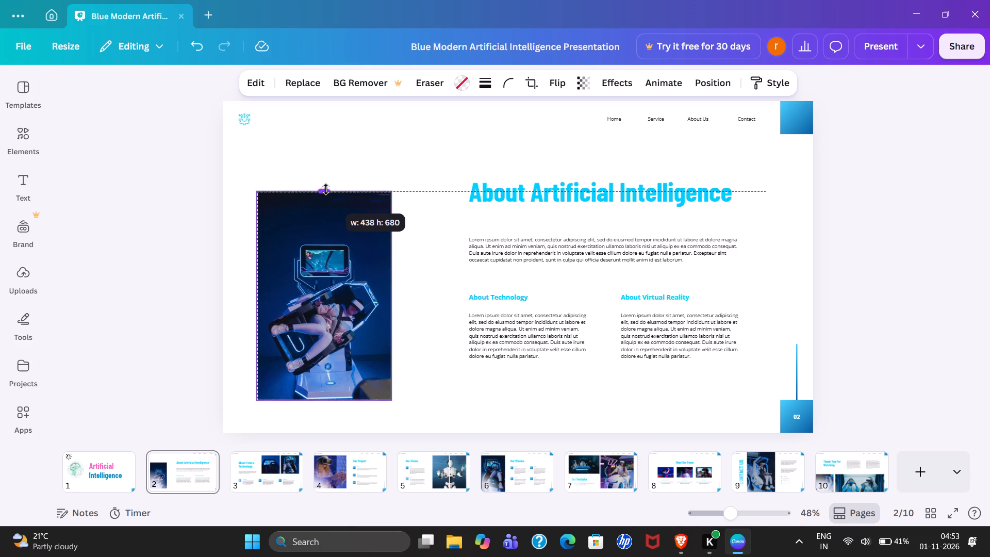
{"action": "left_click_drag", "start_coordinate": [326, 189], "coordinate": [326, 187]}
{"action": "left_click", "coordinate": [311, 250]}
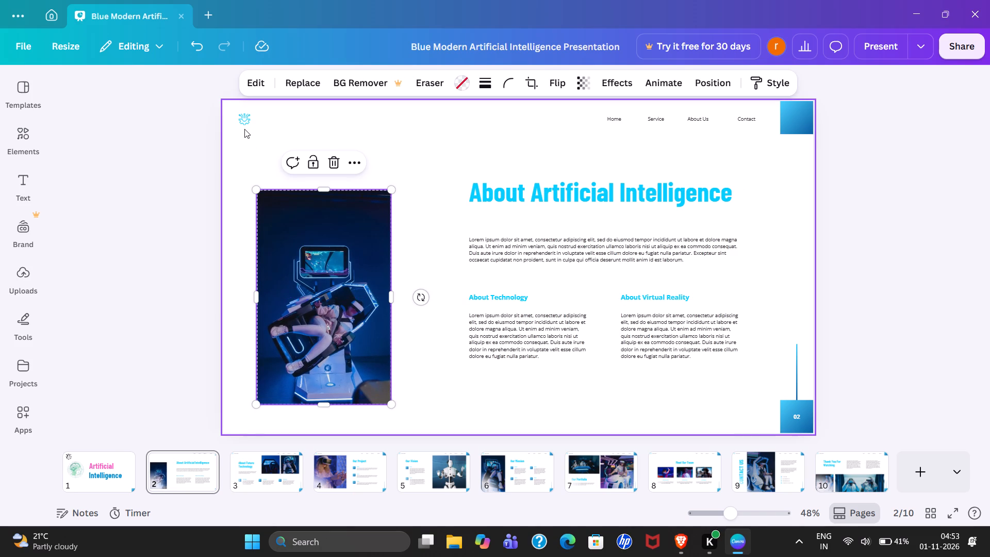
Enlarge slide 2's gear-and-circuit logo and position it above the photo, near the photo's left side.
{"action": "left_click_drag", "start_coordinate": [246, 123], "coordinate": [277, 137]}
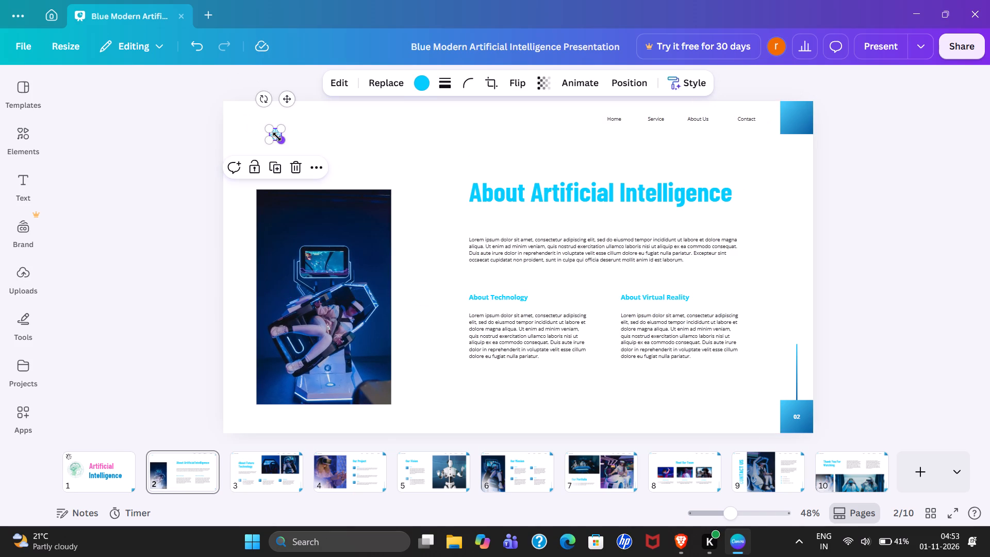
{"action": "left_click_drag", "start_coordinate": [284, 140], "coordinate": [316, 158]}
{"action": "left_click_drag", "start_coordinate": [288, 150], "coordinate": [278, 137]}
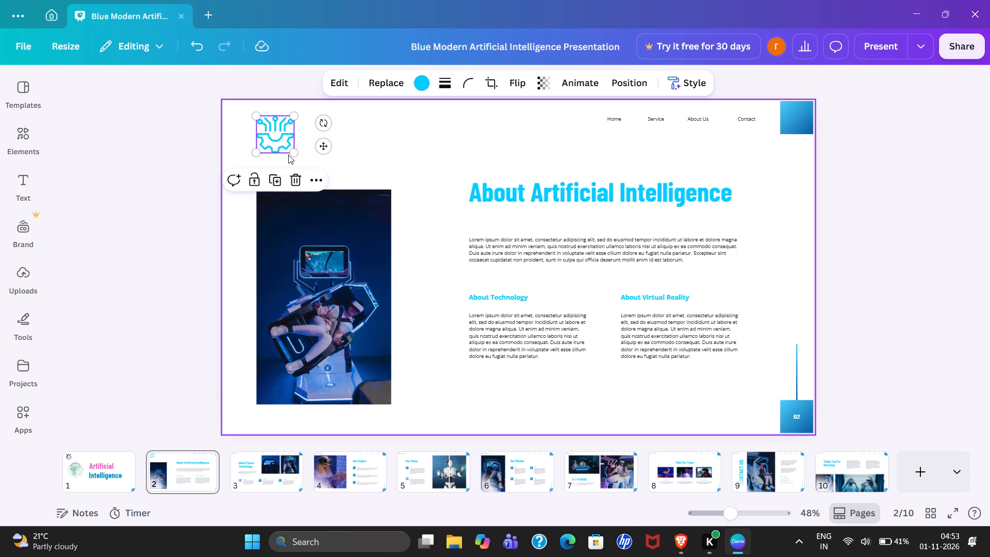
{"action": "left_click_drag", "start_coordinate": [293, 154], "coordinate": [303, 159]}
{"action": "left_click_drag", "start_coordinate": [274, 133], "coordinate": [286, 133]}
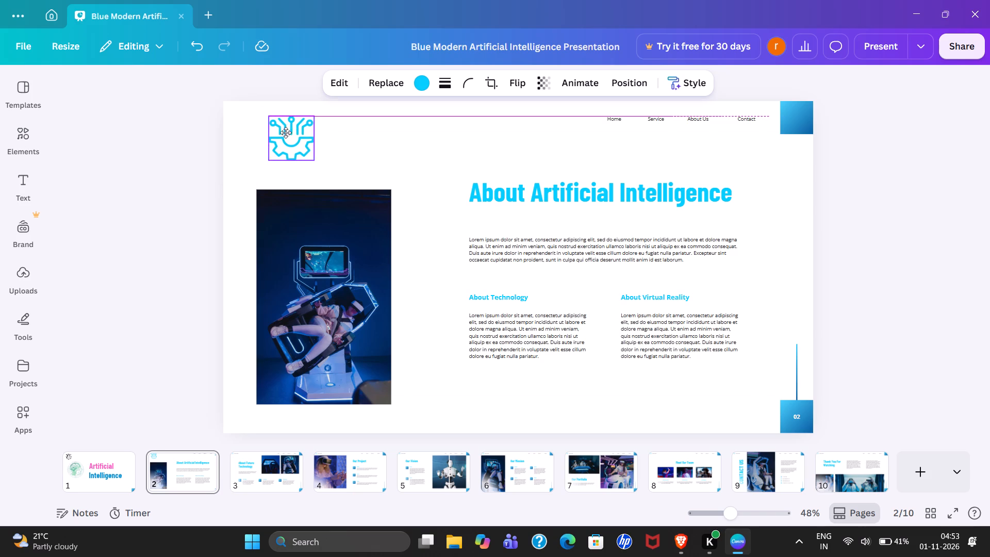
{"action": "left_click_drag", "start_coordinate": [286, 133], "coordinate": [281, 133]}
Move slide 2's heading About Artificial Intelligence slightly up and left, and enlarge it to font size 69.8.
{"action": "left_click_drag", "start_coordinate": [502, 204], "coordinate": [488, 193]}
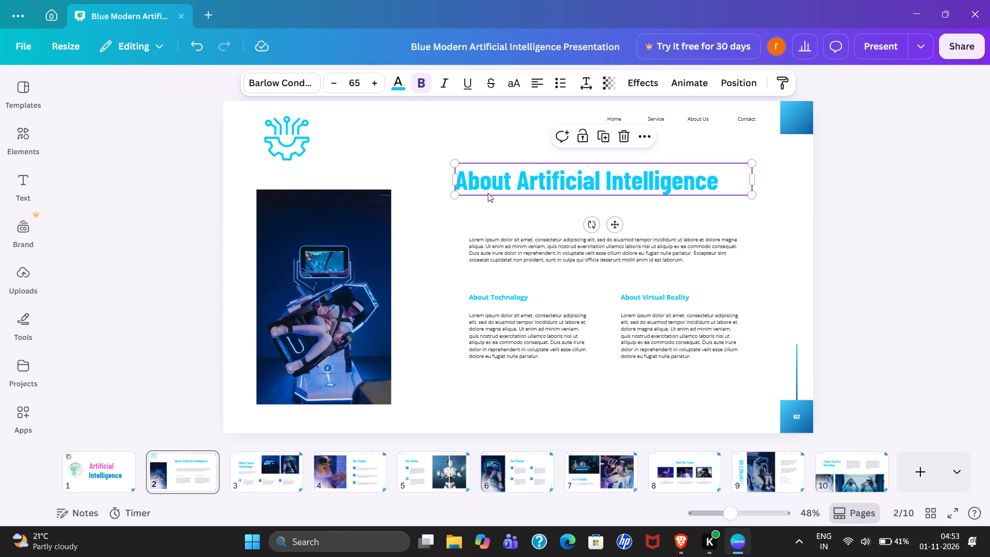
{"action": "left_click_drag", "start_coordinate": [453, 195], "coordinate": [447, 202]}
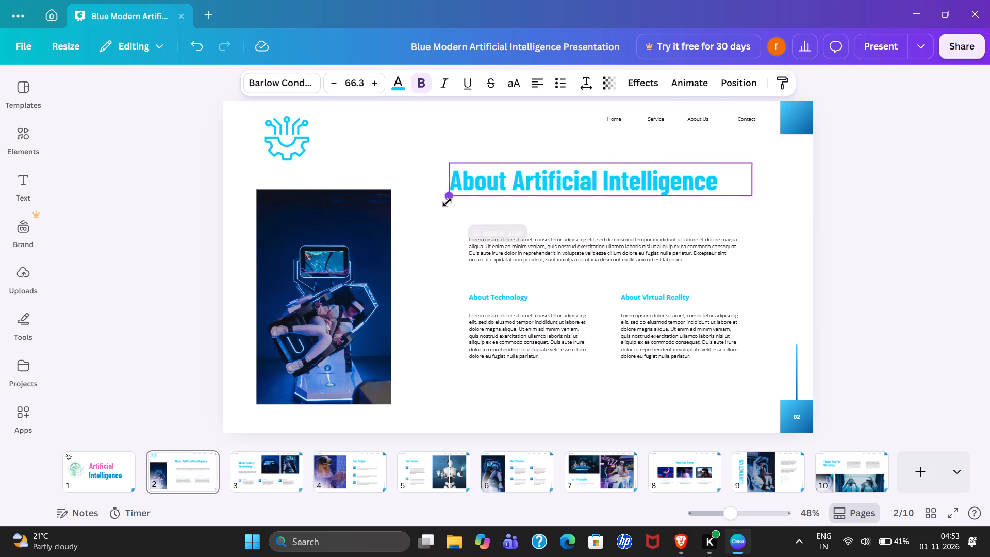
{"action": "left_click_drag", "start_coordinate": [447, 202], "coordinate": [437, 226]}
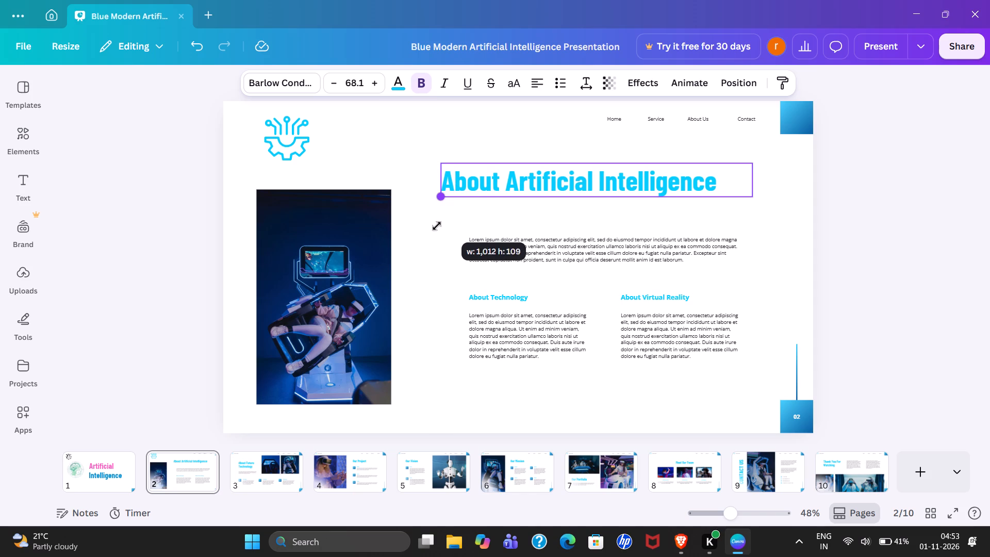
{"action": "left_click_drag", "start_coordinate": [437, 226], "coordinate": [434, 229]}
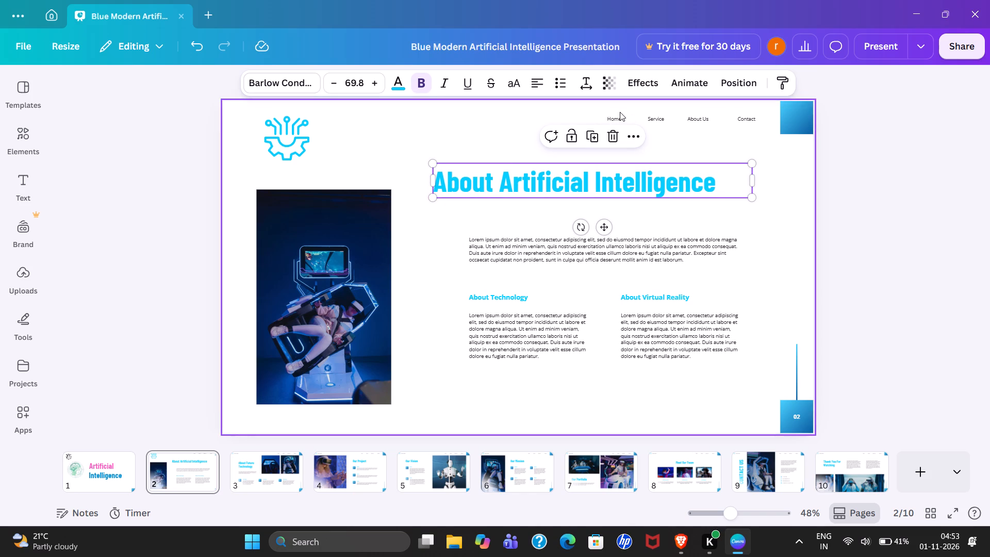
Delete the Home, Service, About Us and Contact navigation labels along slide 2's top edge.
{"action": "left_click", "coordinate": [618, 117]}
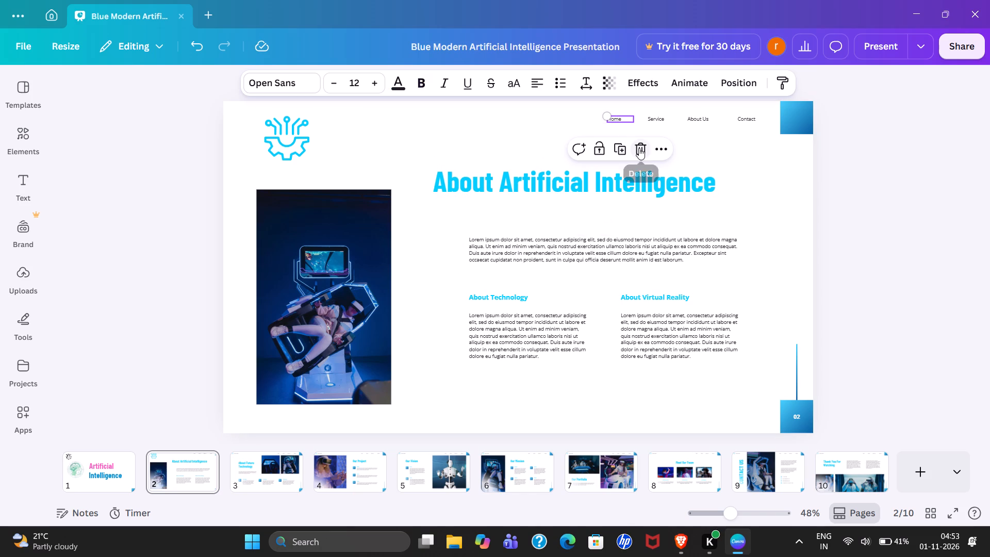
{"action": "left_click", "coordinate": [639, 148]}
{"action": "left_click", "coordinate": [655, 116]}
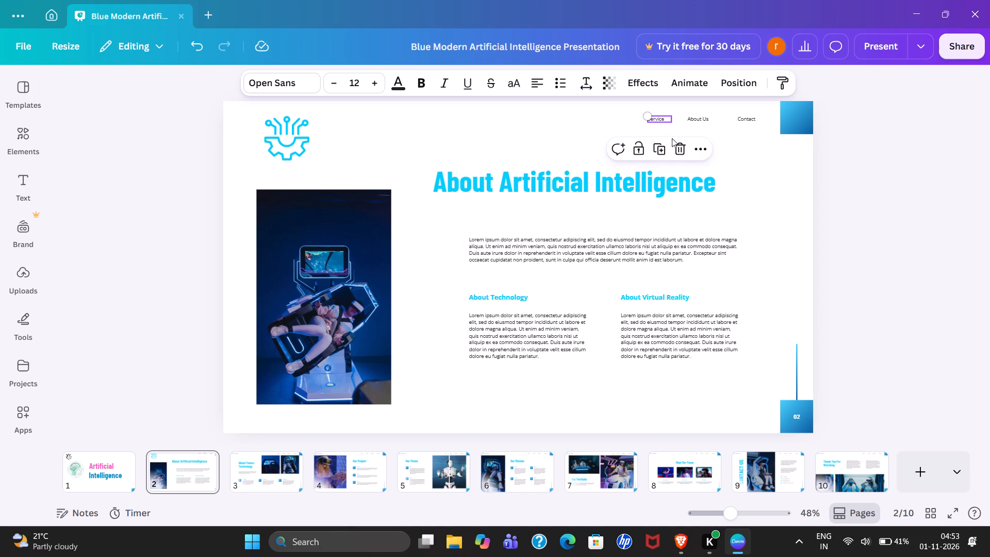
{"action": "left_click", "coordinate": [679, 146]}
{"action": "left_click", "coordinate": [702, 121]}
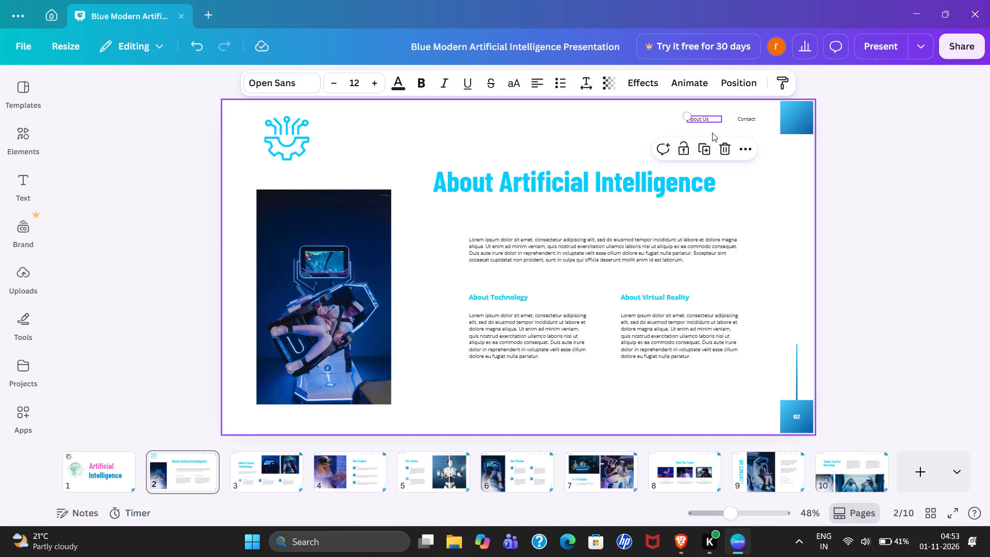
{"action": "left_click", "coordinate": [719, 144]}
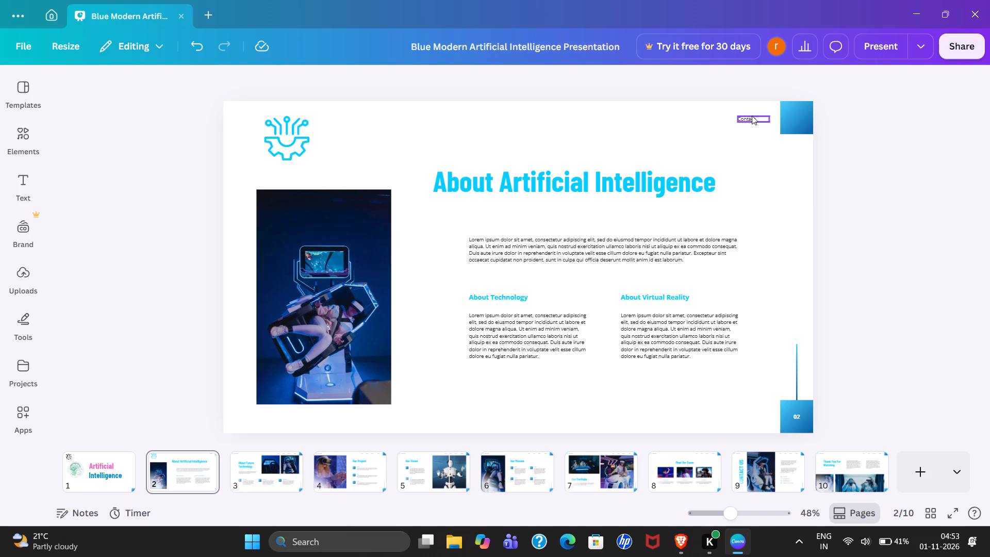
{"action": "left_click", "coordinate": [752, 116]}
{"action": "left_click", "coordinate": [778, 149]}
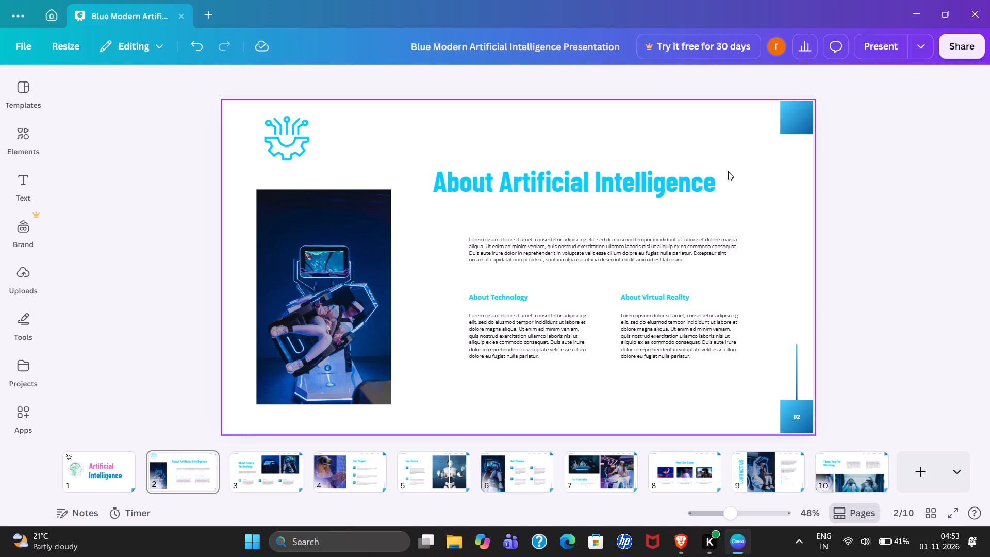
Set the font size of the intro paragraph below slide 2's main heading to 18.
{"action": "left_click_drag", "start_coordinate": [597, 231], "coordinate": [595, 239]}
{"action": "left_click", "coordinate": [595, 239]}
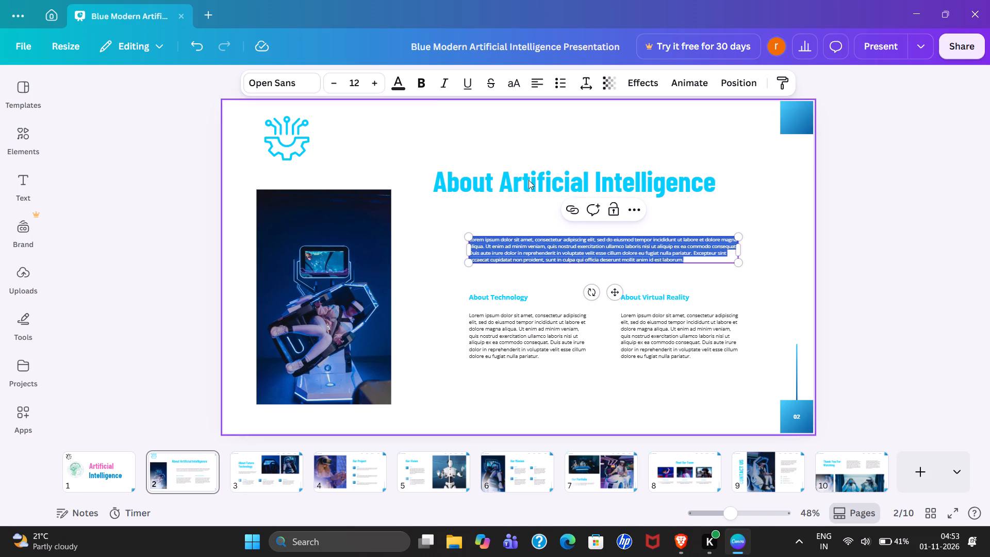
{"action": "triple_click", "coordinate": [373, 81]}
{"action": "triple_click", "coordinate": [373, 81]}
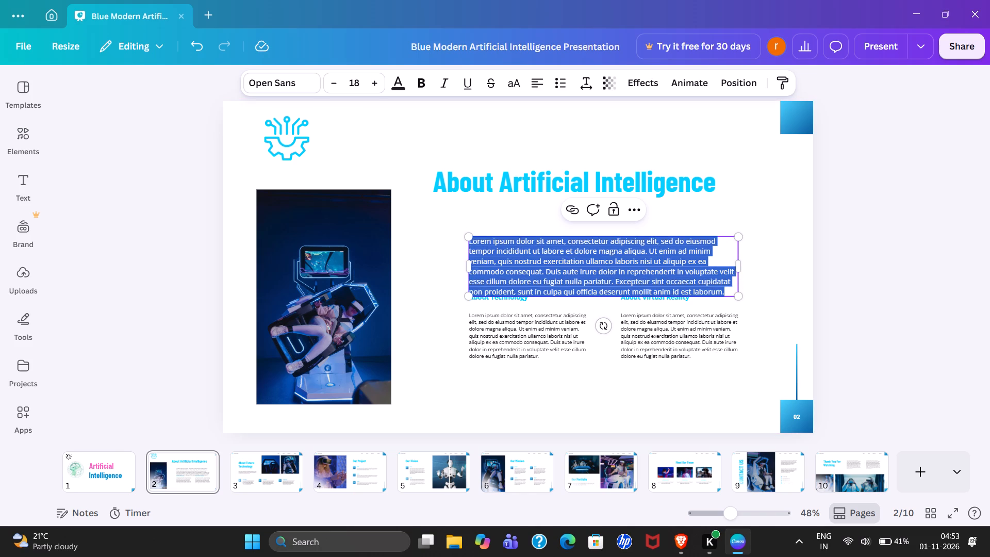
Move the intro paragraph up and left beneath the main heading, aligning their left edges.
{"action": "left_click_drag", "start_coordinate": [532, 280], "coordinate": [497, 255]}
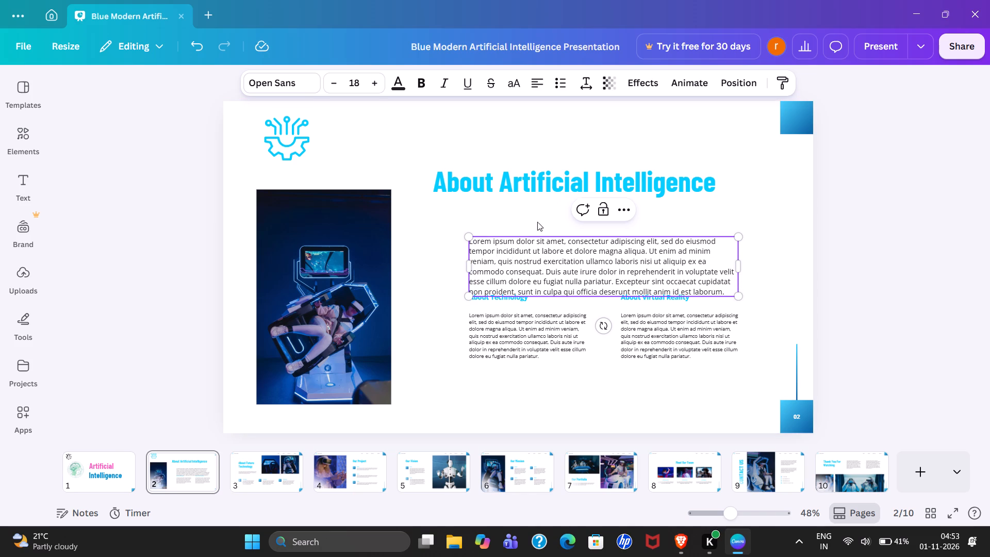
{"action": "left_click", "coordinate": [542, 198]}
{"action": "left_click_drag", "start_coordinate": [516, 267], "coordinate": [491, 253]}
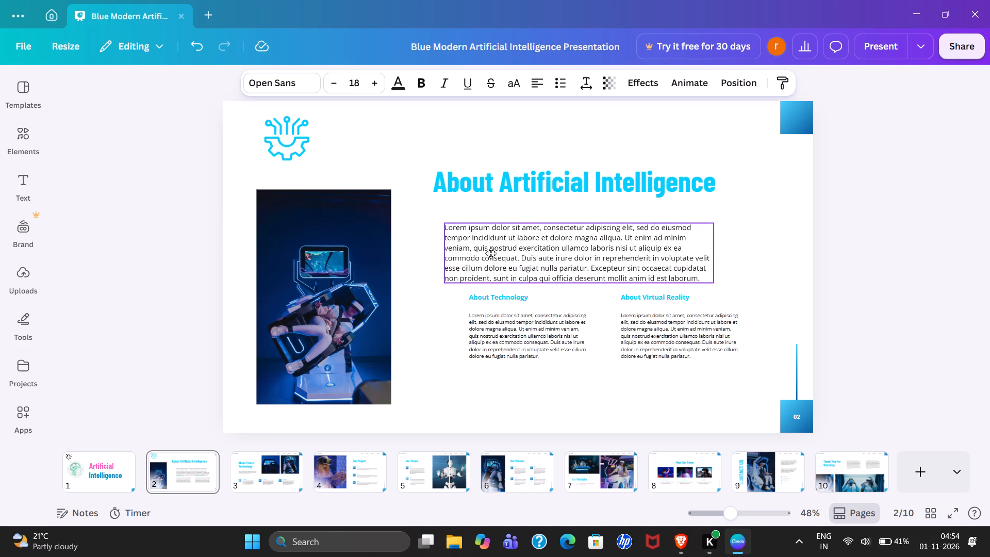
{"action": "left_click_drag", "start_coordinate": [491, 253], "coordinate": [477, 231]}
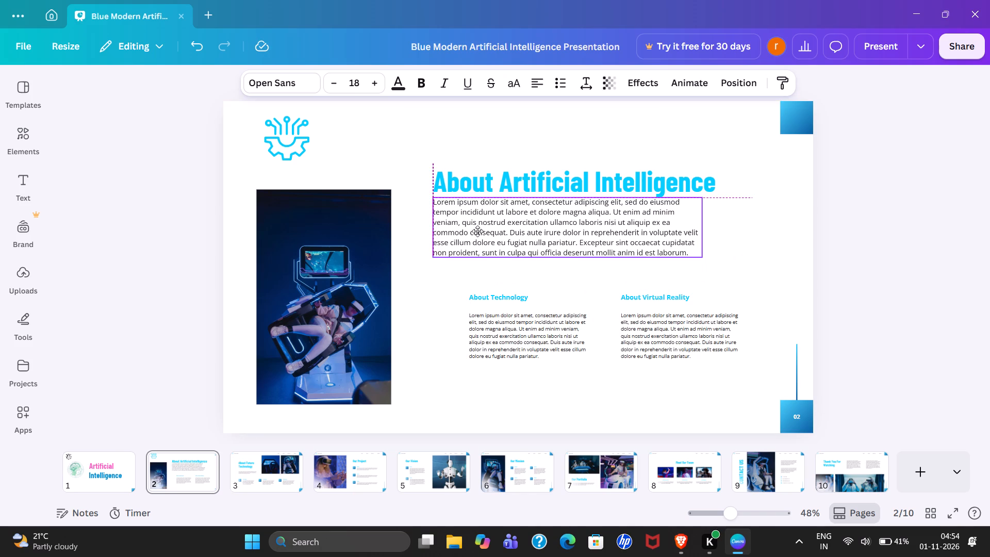
{"action": "left_click_drag", "start_coordinate": [477, 231], "coordinate": [477, 232]}
Shift the main heading and intro paragraph further up and left, keeping a gap between them and their left edges aligned.
{"action": "left_click_drag", "start_coordinate": [448, 188], "coordinate": [436, 159]}
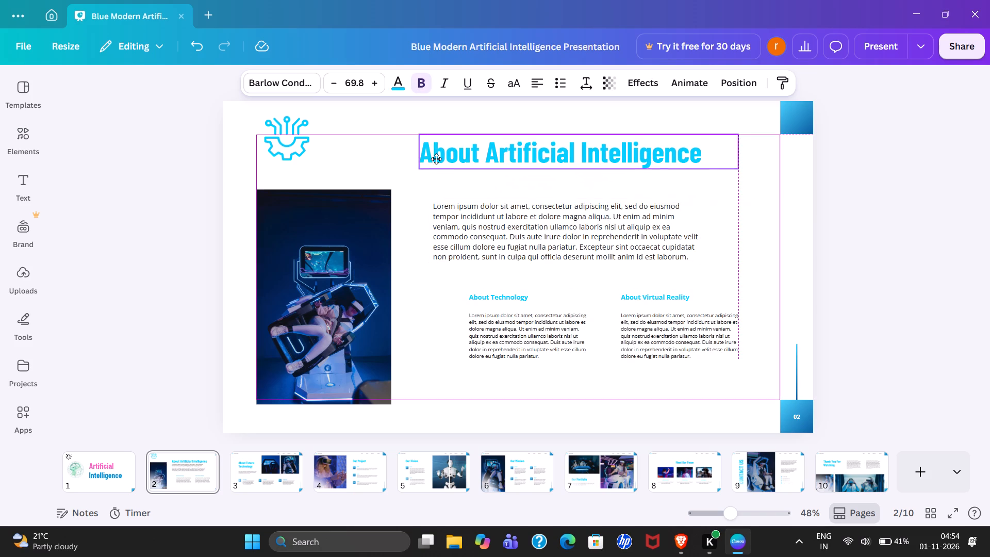
{"action": "left_click_drag", "start_coordinate": [436, 159], "coordinate": [435, 158]}
{"action": "left_click_drag", "start_coordinate": [450, 219], "coordinate": [439, 199]}
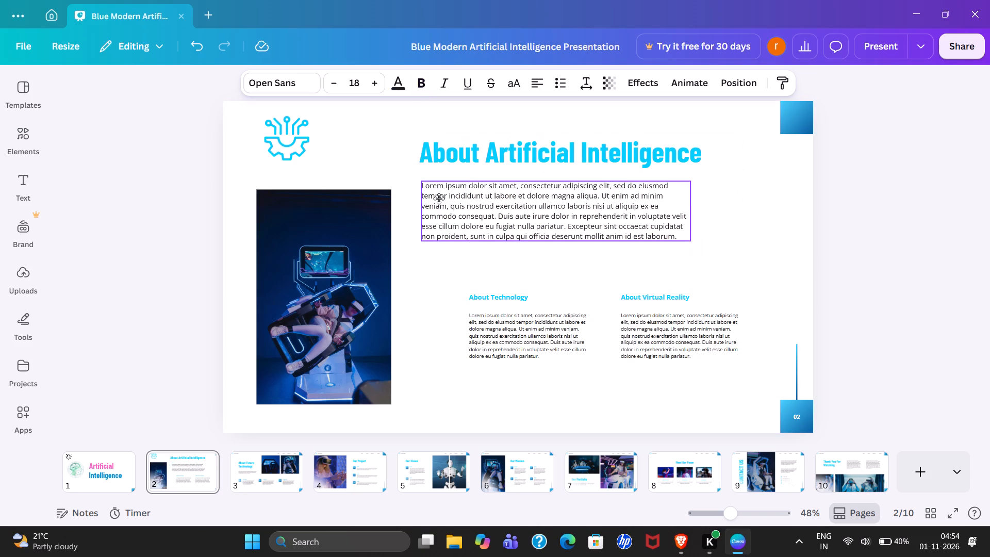
{"action": "left_click_drag", "start_coordinate": [439, 199], "coordinate": [438, 197]}
{"action": "left_click", "coordinate": [432, 199]}
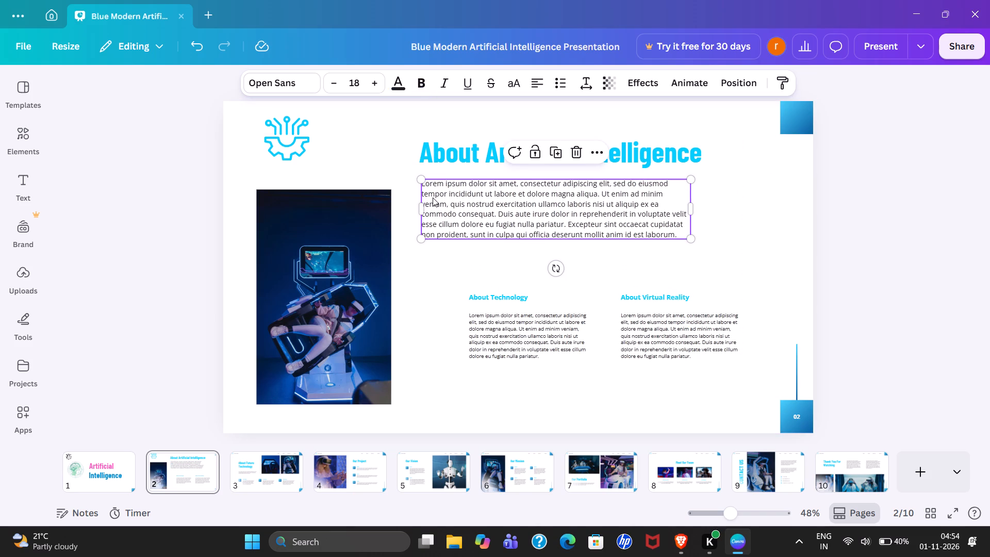
{"action": "left_click", "coordinate": [448, 154]}
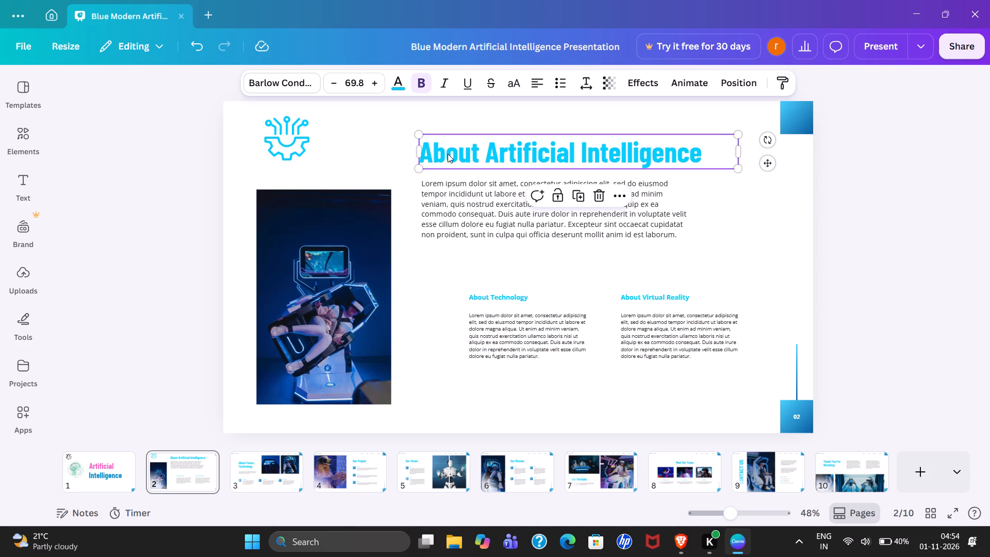
{"action": "left_click_drag", "start_coordinate": [448, 154], "coordinate": [447, 148]}
{"action": "left_click", "coordinate": [451, 205]}
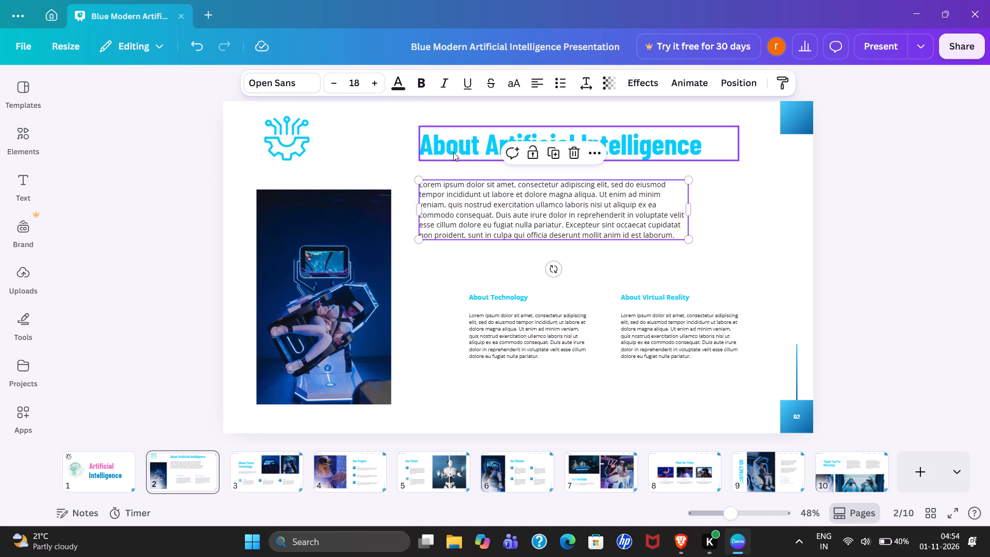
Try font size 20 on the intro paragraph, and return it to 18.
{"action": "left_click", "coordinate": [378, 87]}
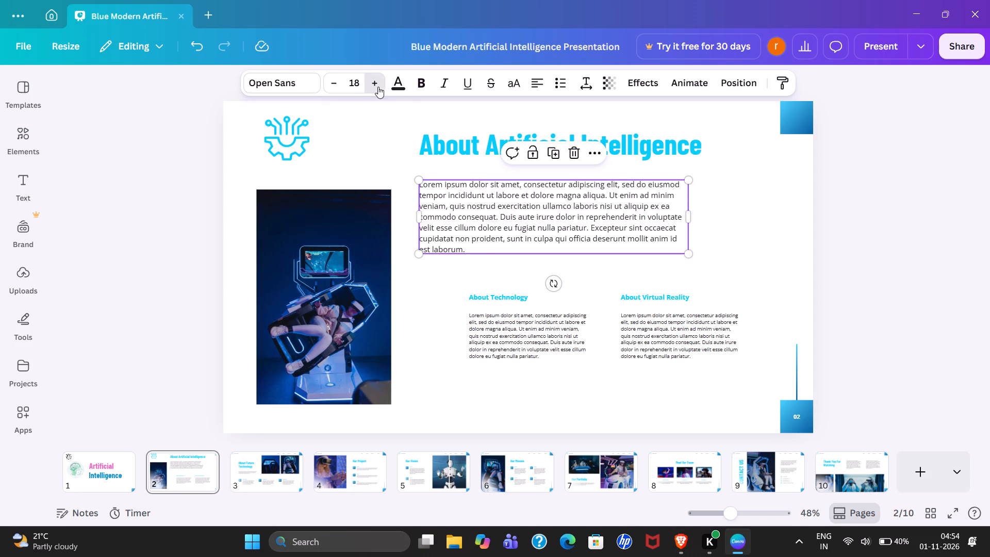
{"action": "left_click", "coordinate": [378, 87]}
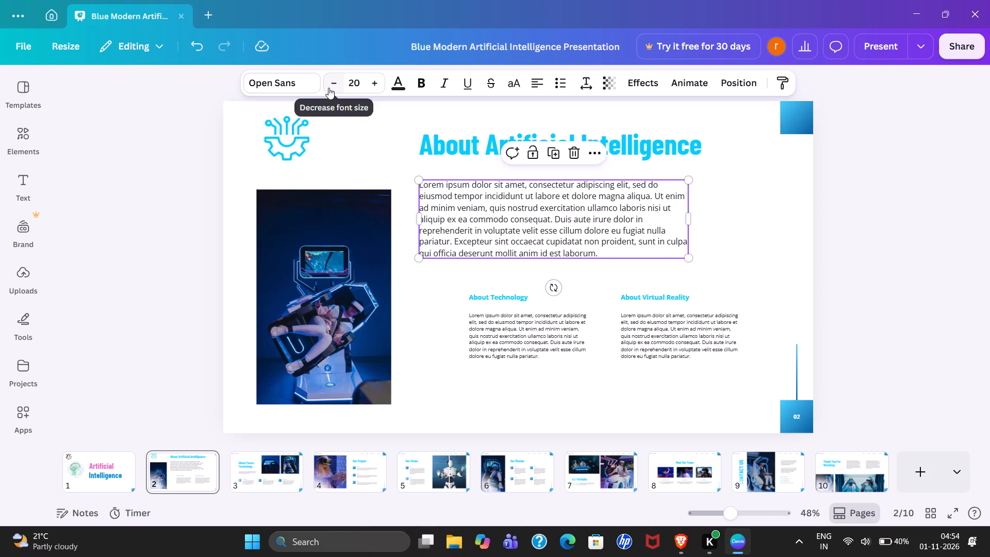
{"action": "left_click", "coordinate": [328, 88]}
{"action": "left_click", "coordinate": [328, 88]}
Increase the main heading's font size until it extends almost to the right edge of the About Virtual Reality column.
{"action": "left_click", "coordinate": [443, 142]}
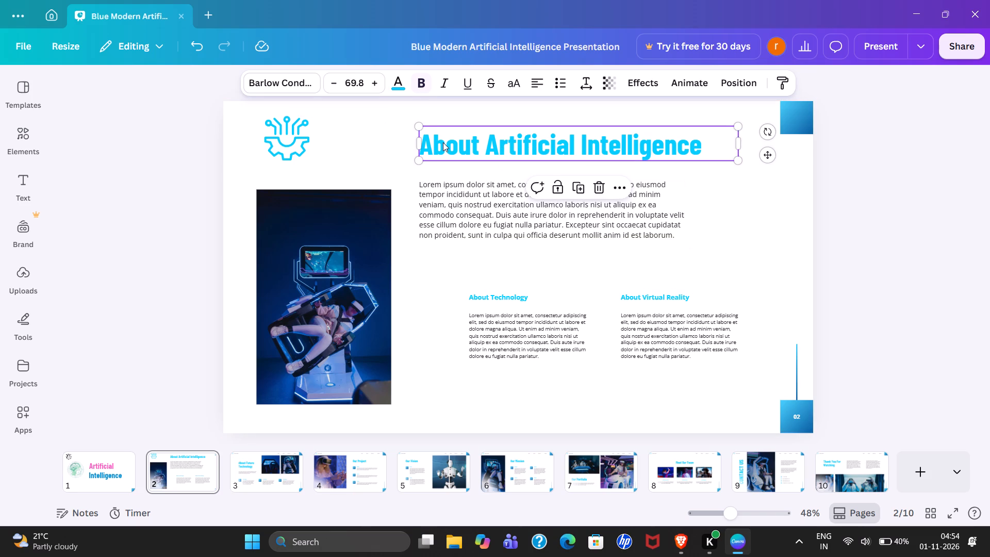
{"action": "triple_click", "coordinate": [375, 79]}
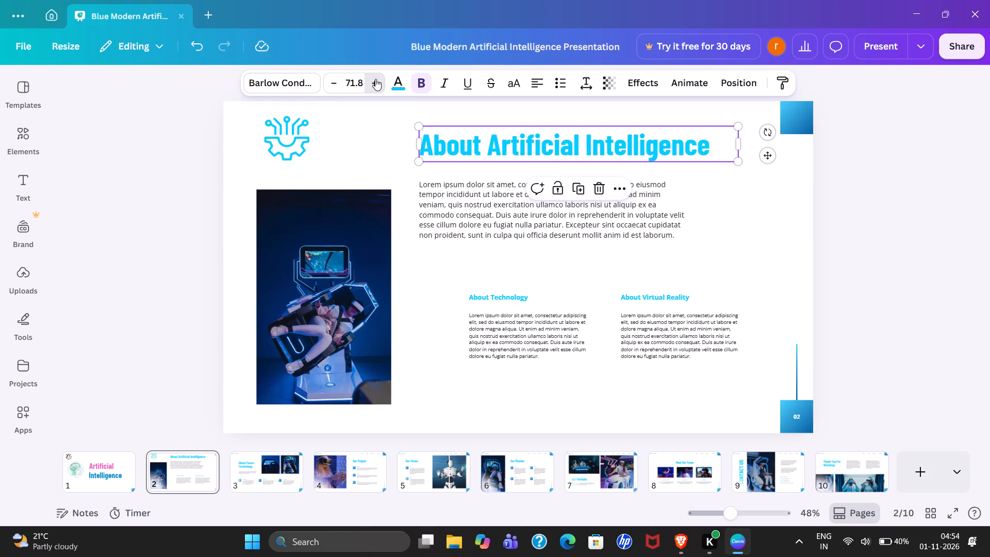
{"action": "triple_click", "coordinate": [375, 79]}
{"action": "double_click", "coordinate": [375, 79]}
Widen the intro paragraph's text box slightly to the right, to a width of about 900.
{"action": "left_click", "coordinate": [449, 214]}
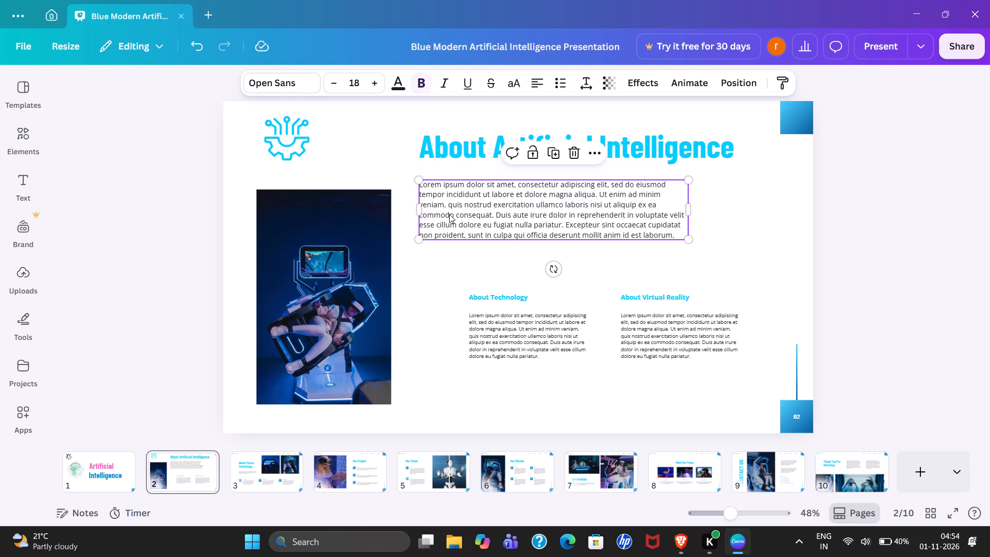
{"action": "left_click_drag", "start_coordinate": [689, 211], "coordinate": [701, 207]}
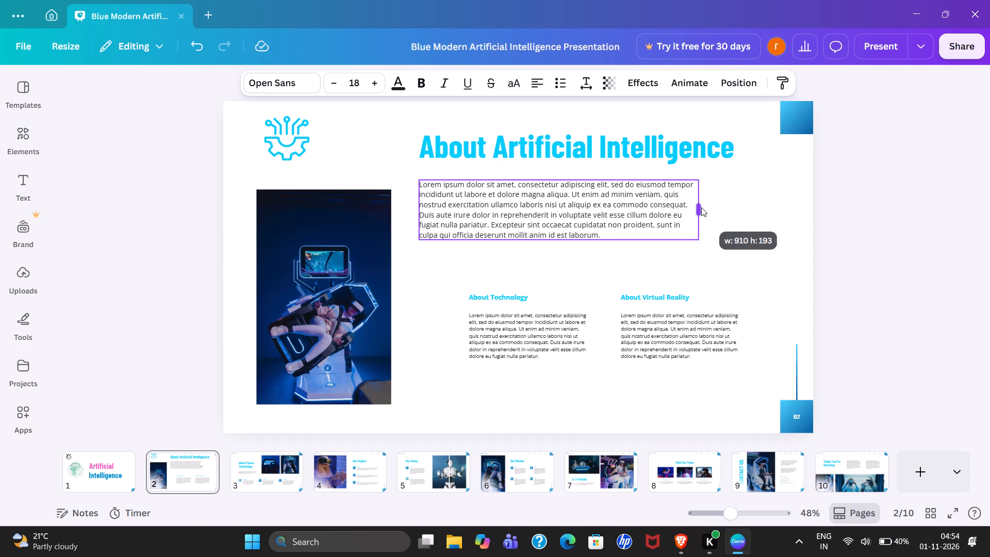
{"action": "left_click_drag", "start_coordinate": [701, 207], "coordinate": [696, 209]}
{"action": "left_click", "coordinate": [582, 212]}
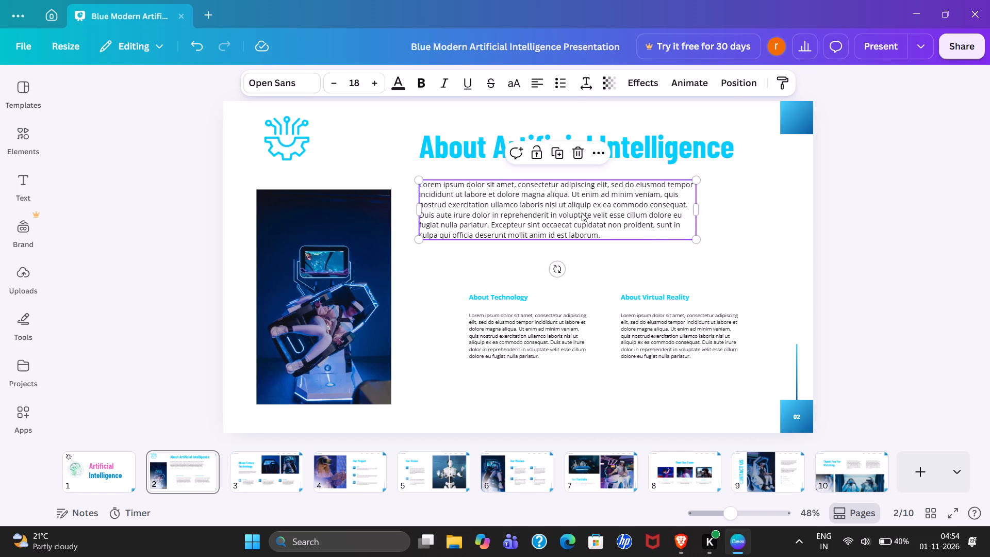
{"action": "left_click", "coordinate": [374, 161]}
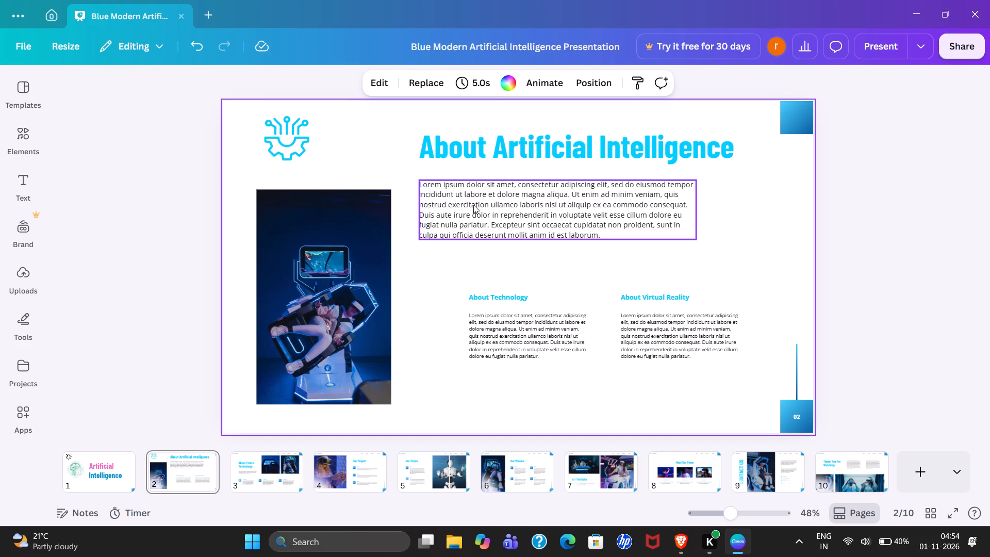
Make the intro paragraph below slide 2's main heading bold.
{"action": "left_click", "coordinate": [475, 206]}
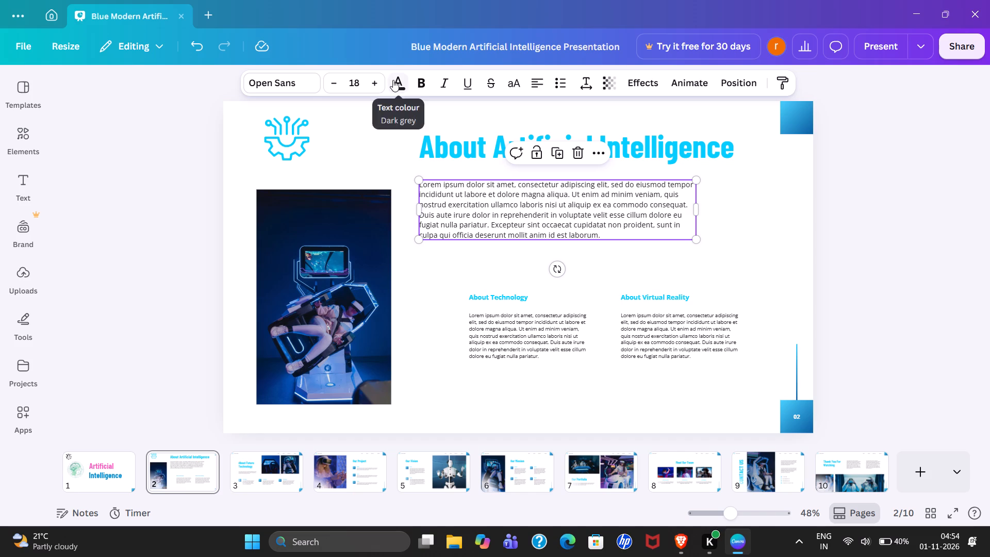
{"action": "left_click", "coordinate": [394, 80]}
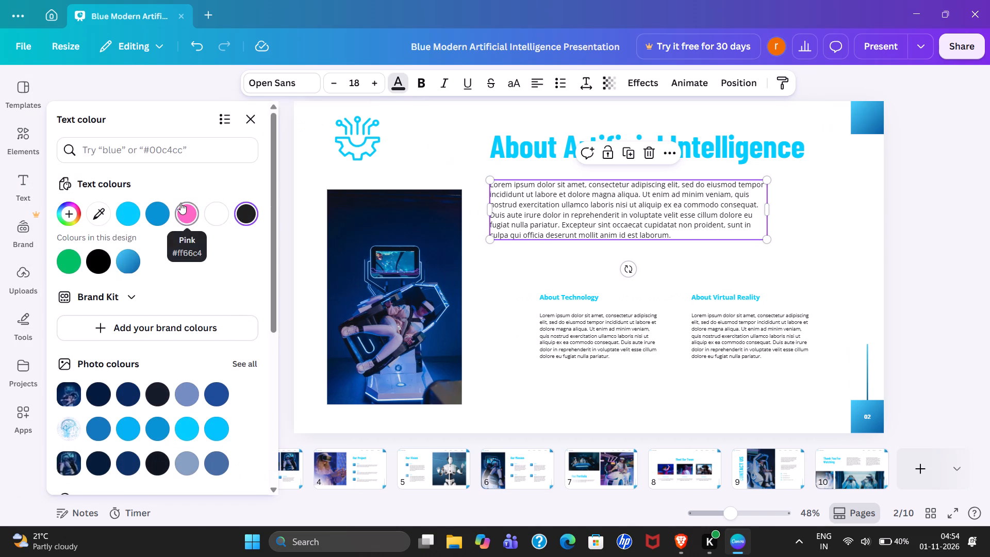
{"action": "left_click", "coordinate": [180, 203]}
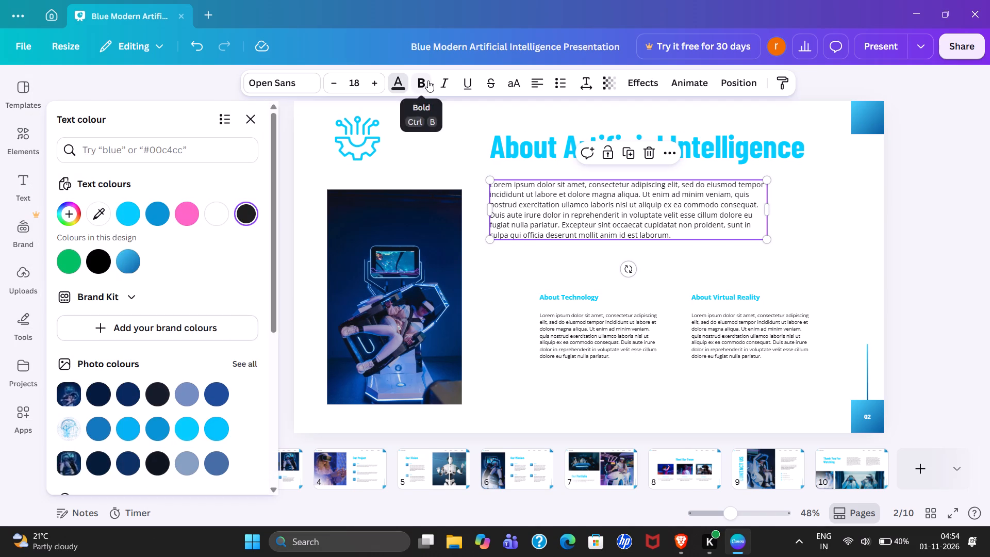
{"action": "left_click", "coordinate": [428, 80]}
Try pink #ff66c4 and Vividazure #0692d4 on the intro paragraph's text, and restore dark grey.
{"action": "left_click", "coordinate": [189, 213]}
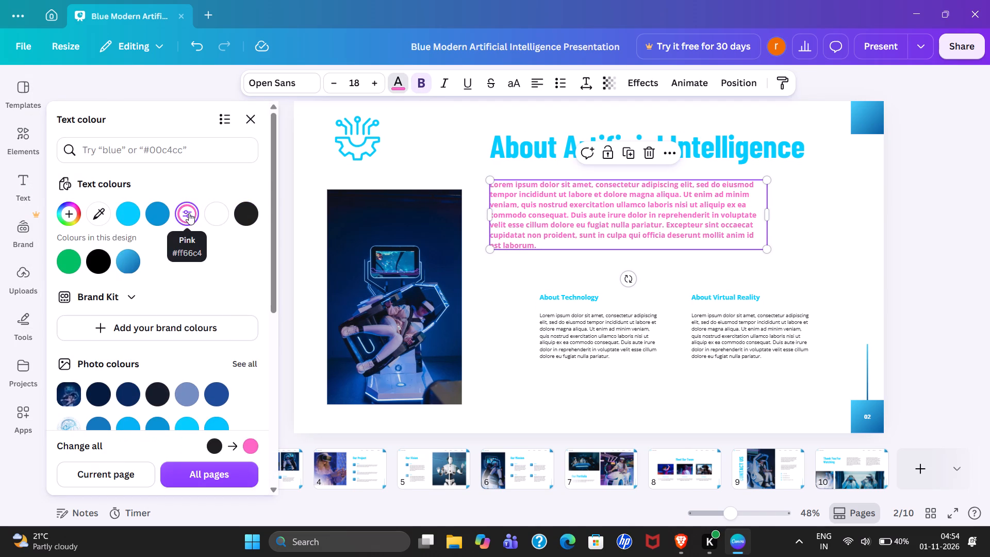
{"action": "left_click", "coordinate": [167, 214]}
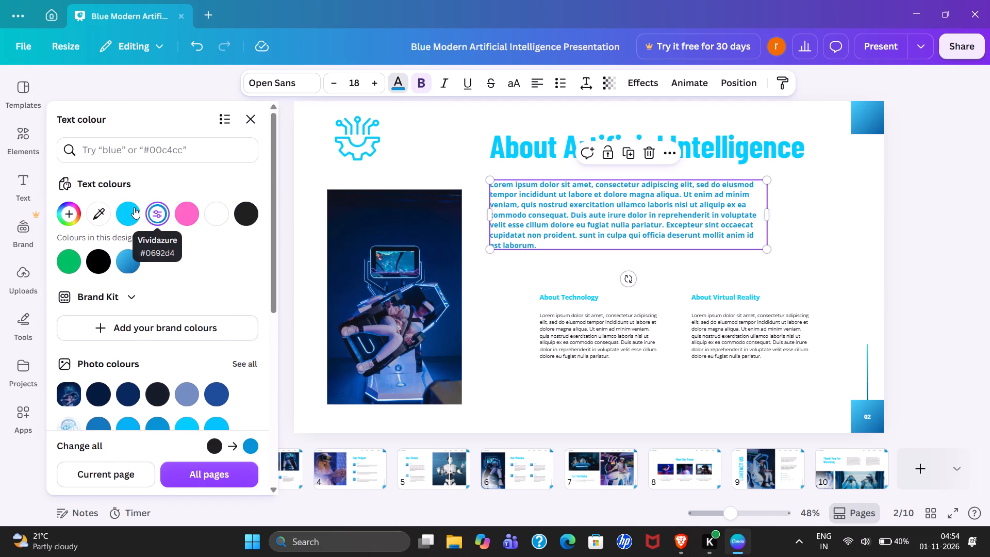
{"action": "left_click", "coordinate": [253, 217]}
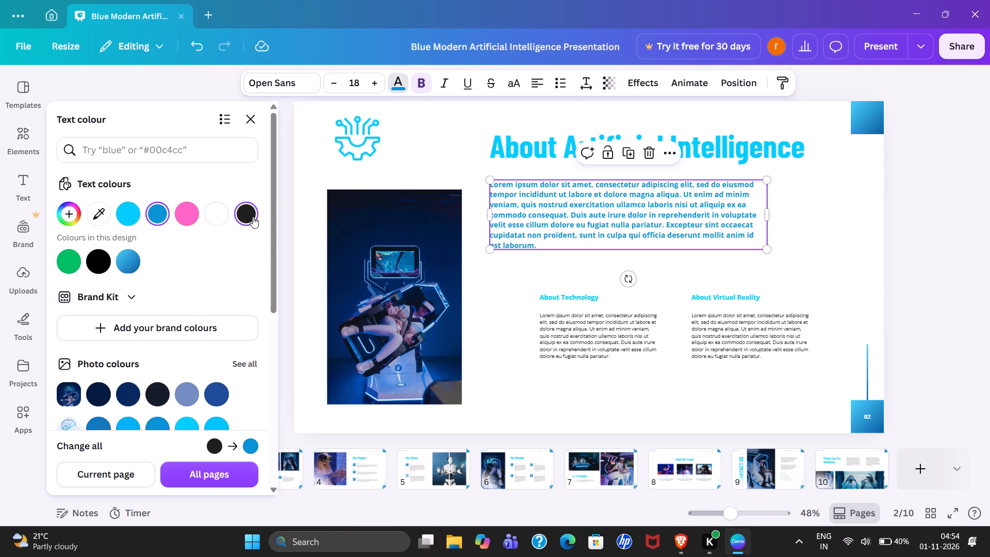
Try lime green and turquoise on the intro paragraph's text, and settle on bright red from the default solid colours.
{"action": "scroll", "coordinate": [170, 333], "scroll_direction": "down", "scroll_amount": 2}
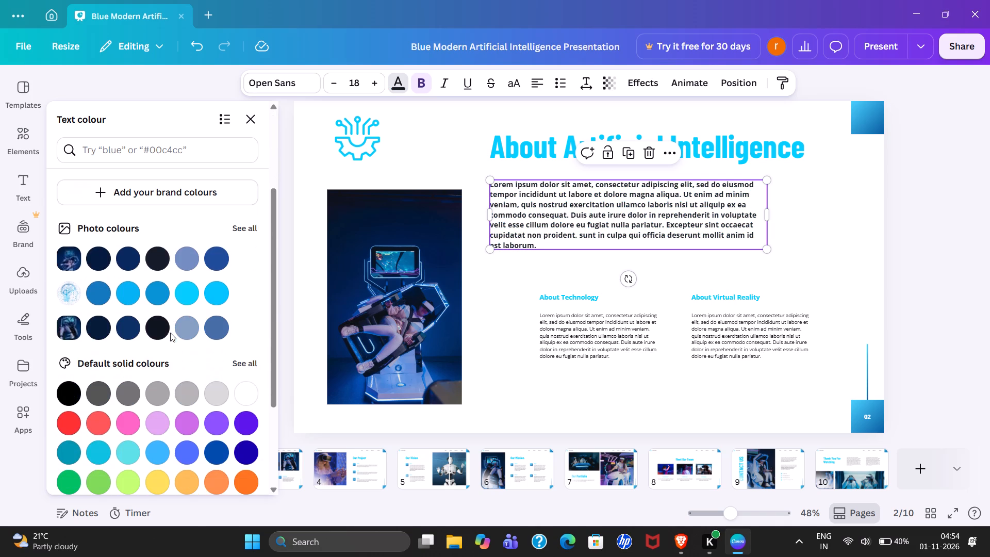
{"action": "scroll", "coordinate": [154, 409], "scroll_direction": "down", "scroll_amount": 1}
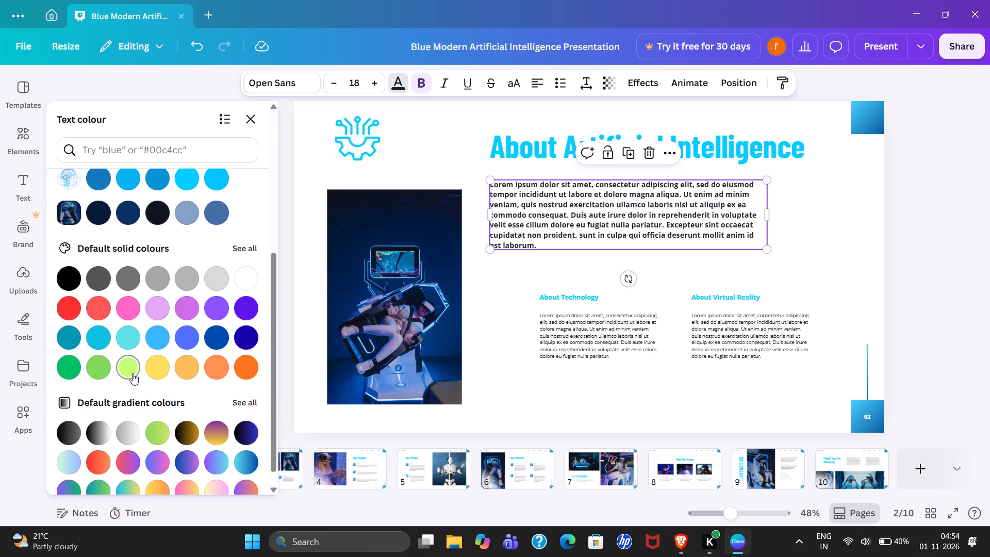
{"action": "left_click", "coordinate": [132, 373]}
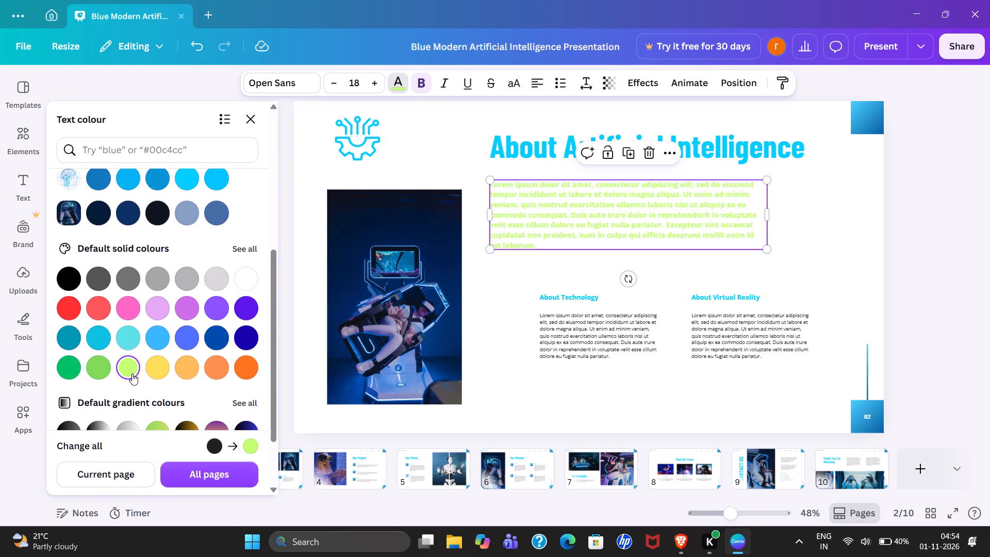
{"action": "left_click", "coordinate": [129, 336]}
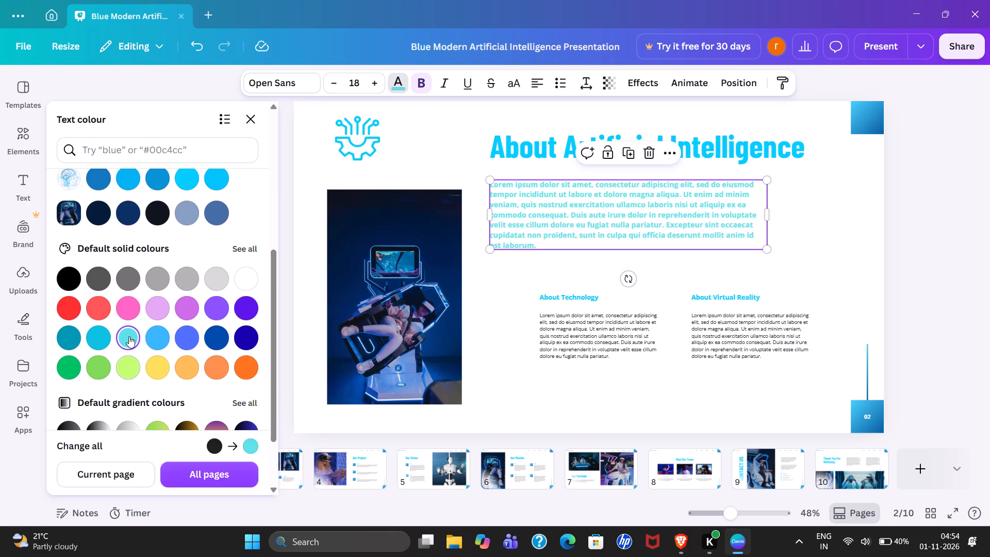
{"action": "left_click", "coordinate": [72, 309]}
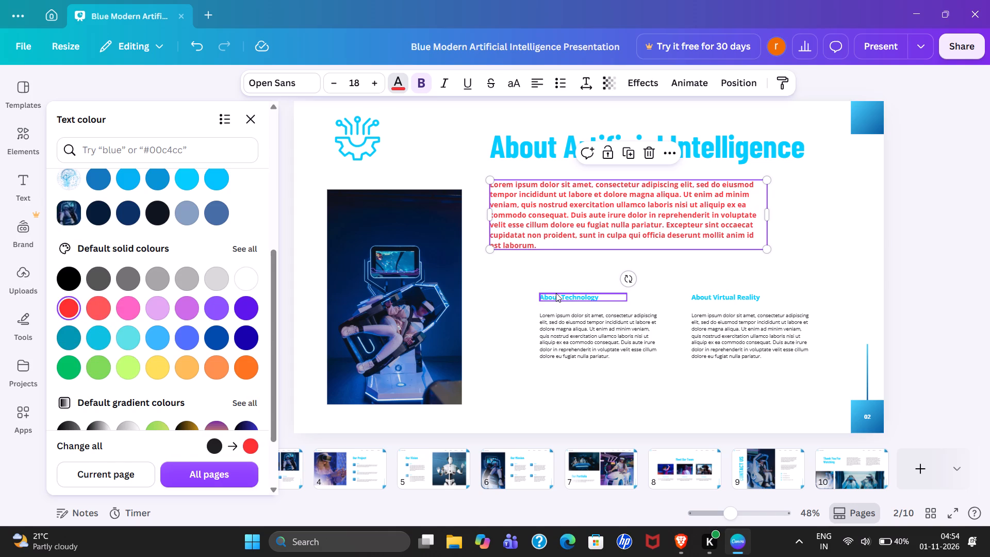
Move the About Technology heading up to just below the intro paragraph, near its left edge, and set its font size to 22.
{"action": "left_click_drag", "start_coordinate": [556, 293], "coordinate": [515, 278]}
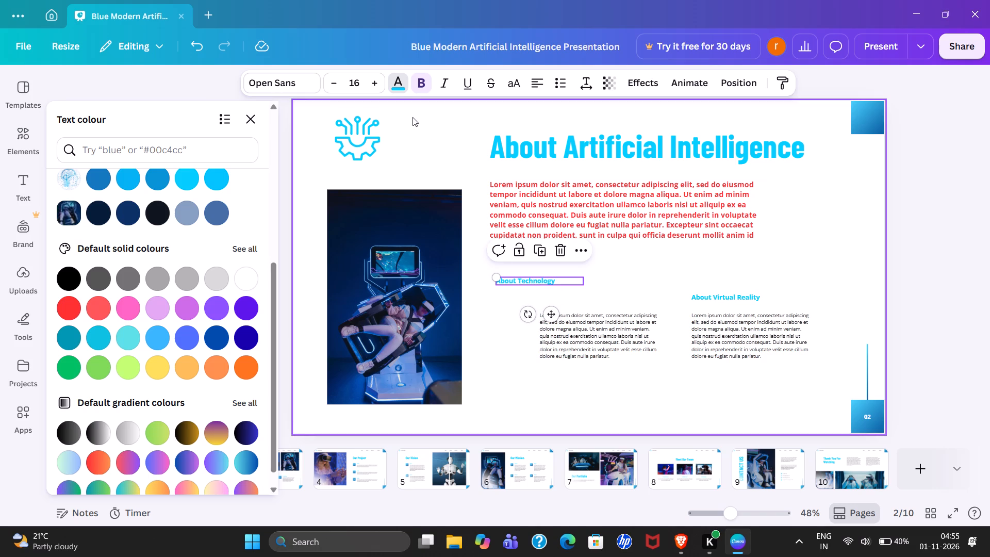
{"action": "left_click", "coordinate": [378, 85]}
{"action": "left_click", "coordinate": [378, 85]}
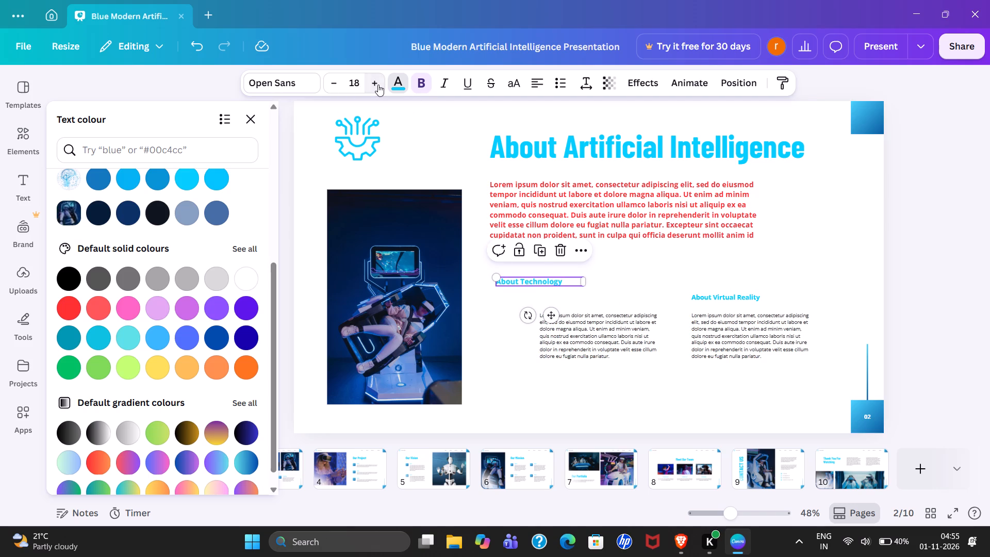
{"action": "left_click", "coordinate": [378, 85]}
{"action": "left_click", "coordinate": [378, 85]}
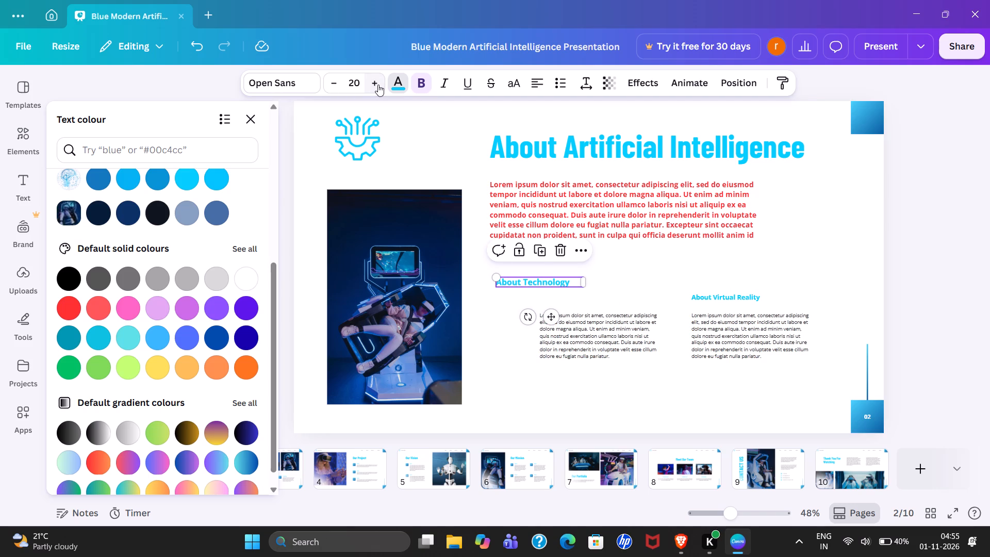
{"action": "left_click", "coordinate": [378, 85]}
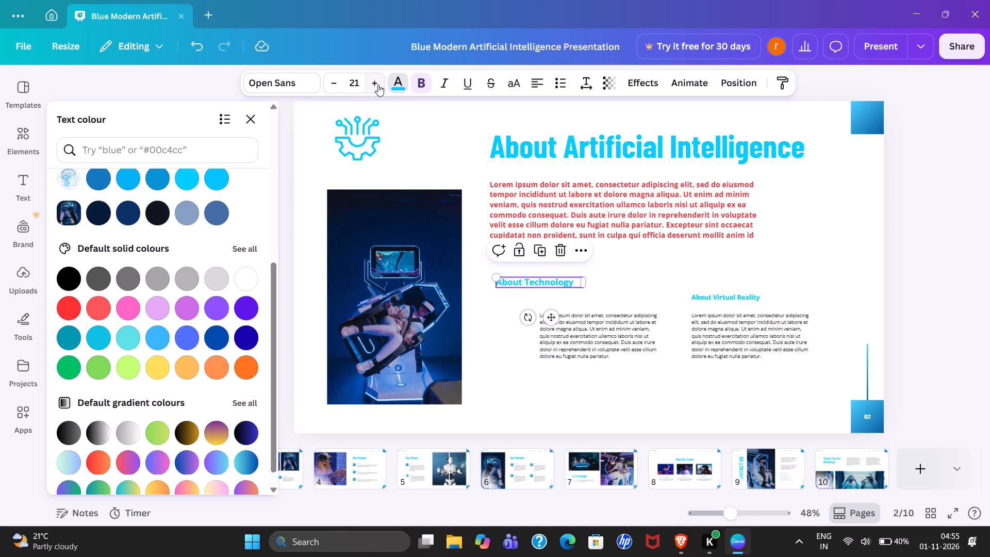
{"action": "left_click", "coordinate": [378, 85]}
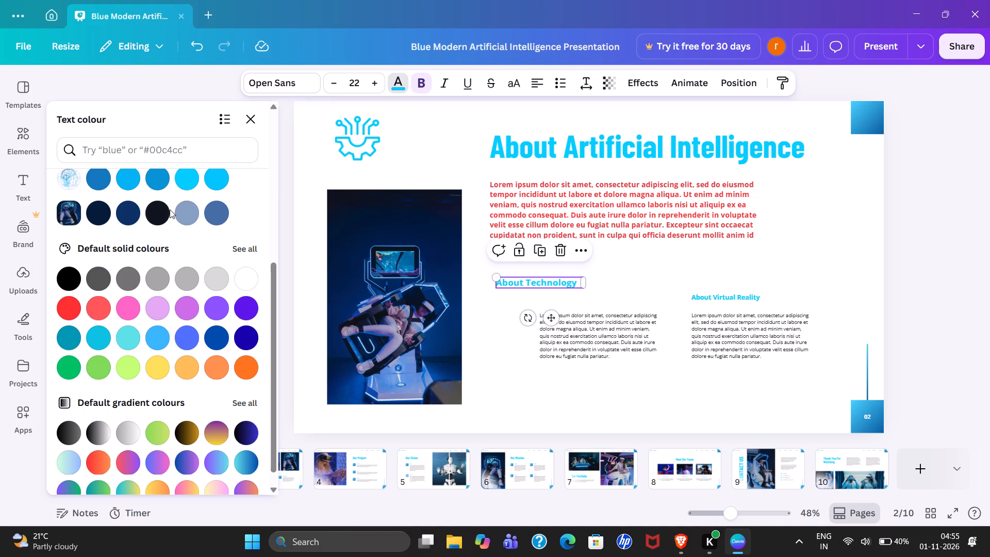
Colour the About Technology heading purple #cb6ce6.
{"action": "scroll", "coordinate": [187, 258], "scroll_direction": "down", "scroll_amount": 1}
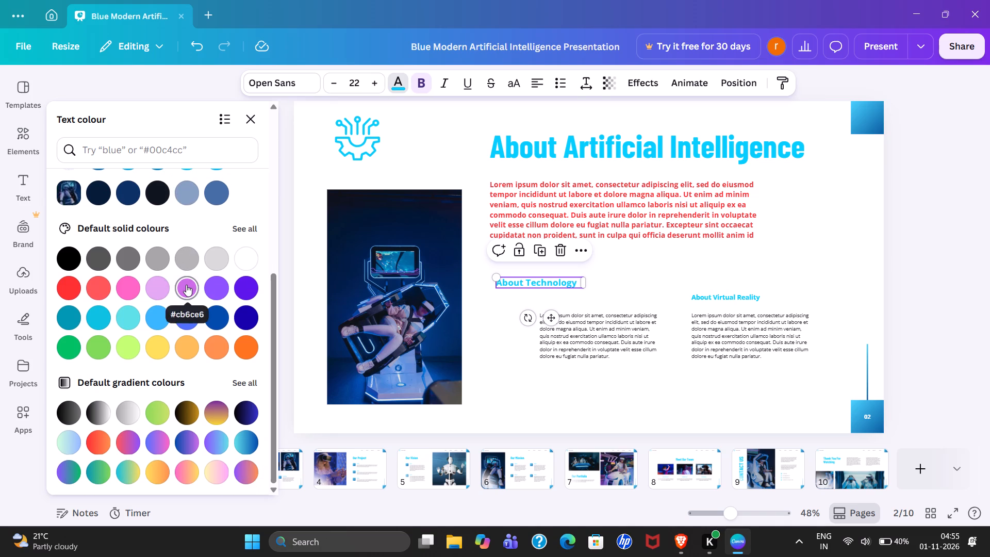
{"action": "left_click", "coordinate": [186, 285]}
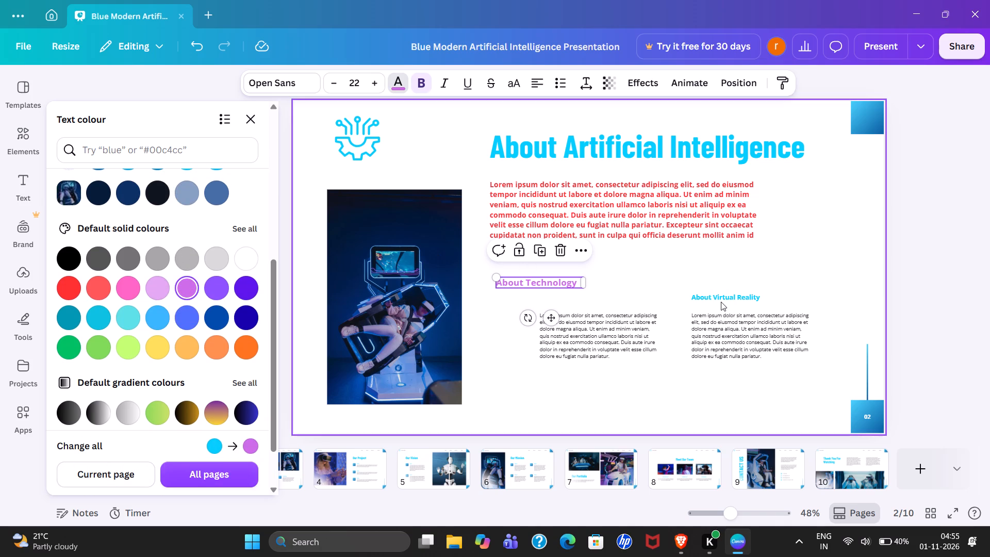
Move the About Virtual Reality heading up and slightly left, roughly level with the About Technology heading.
{"action": "left_click_drag", "start_coordinate": [721, 293], "coordinate": [715, 292]}
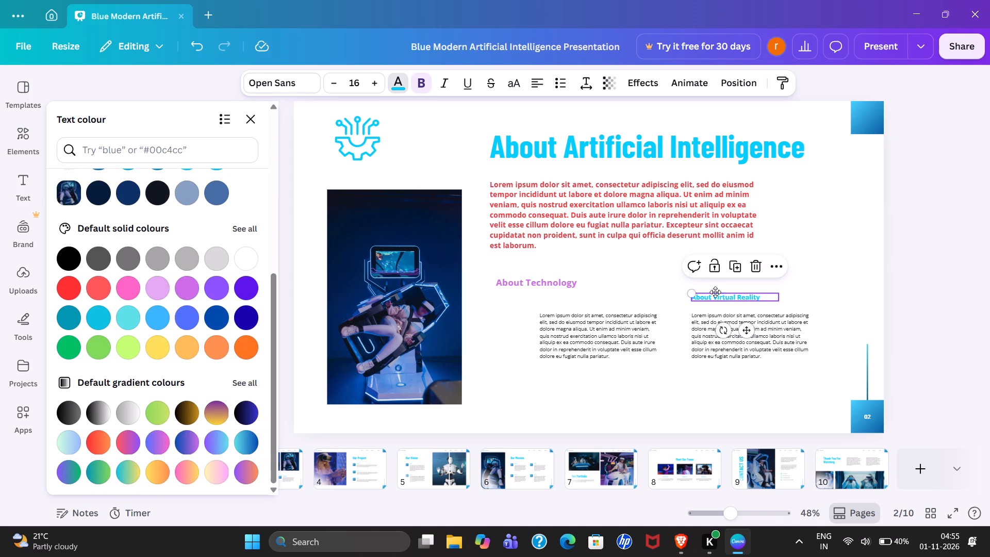
{"action": "left_click_drag", "start_coordinate": [715, 292], "coordinate": [692, 281]}
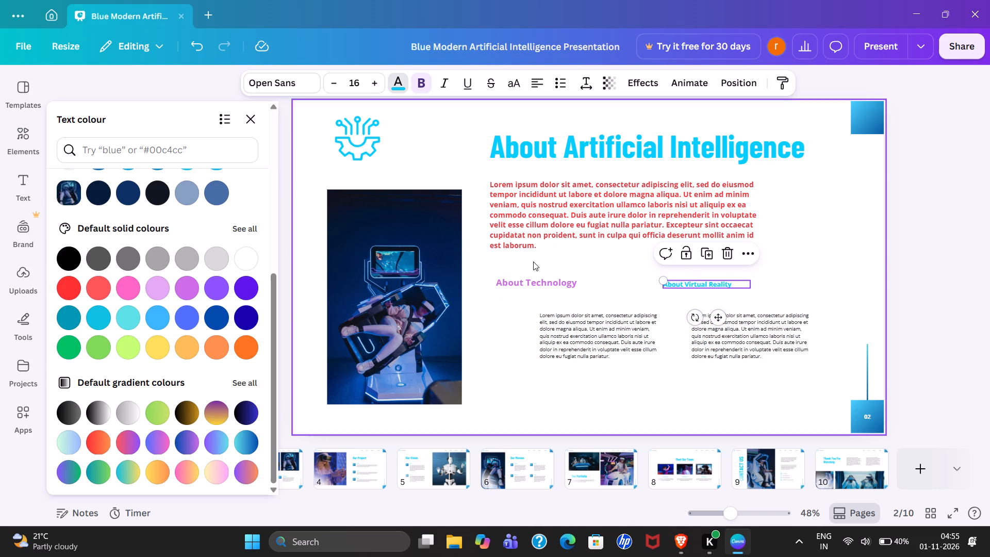
Set the About Virtual Reality heading to font size 22, matching About Technology, and widen its text box to fit one line.
{"action": "left_click", "coordinate": [537, 283]}
{"action": "left_click", "coordinate": [673, 283]}
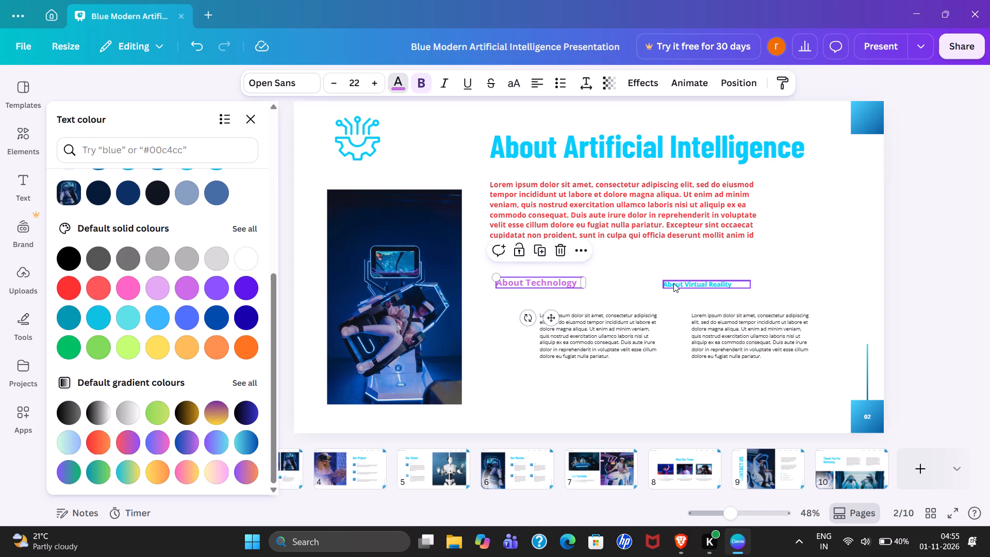
{"action": "left_click", "coordinate": [376, 85]}
{"action": "left_click", "coordinate": [376, 85]}
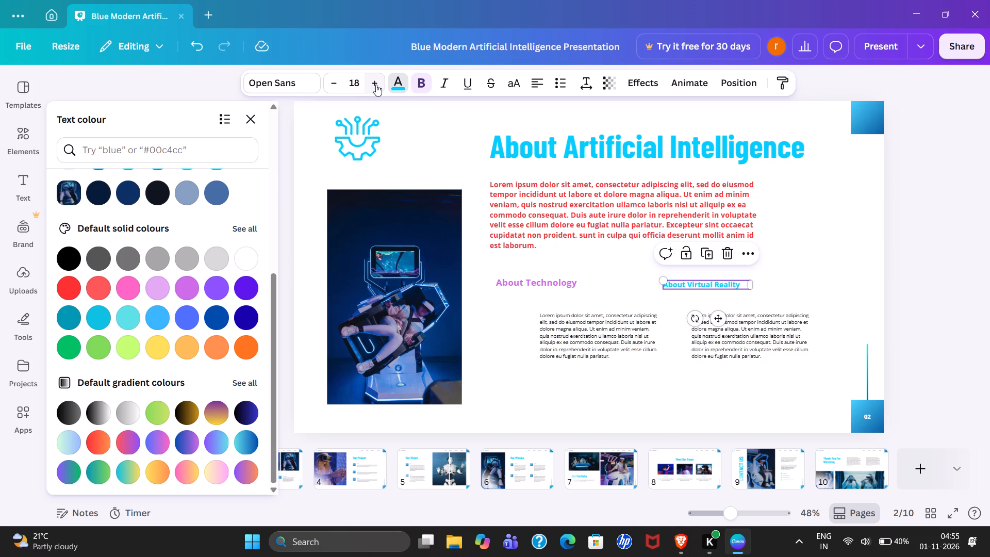
{"action": "left_click", "coordinate": [376, 85]}
{"action": "left_click", "coordinate": [376, 85]}
{"action": "left_click", "coordinate": [376, 85]}
{"action": "left_click", "coordinate": [376, 85]}
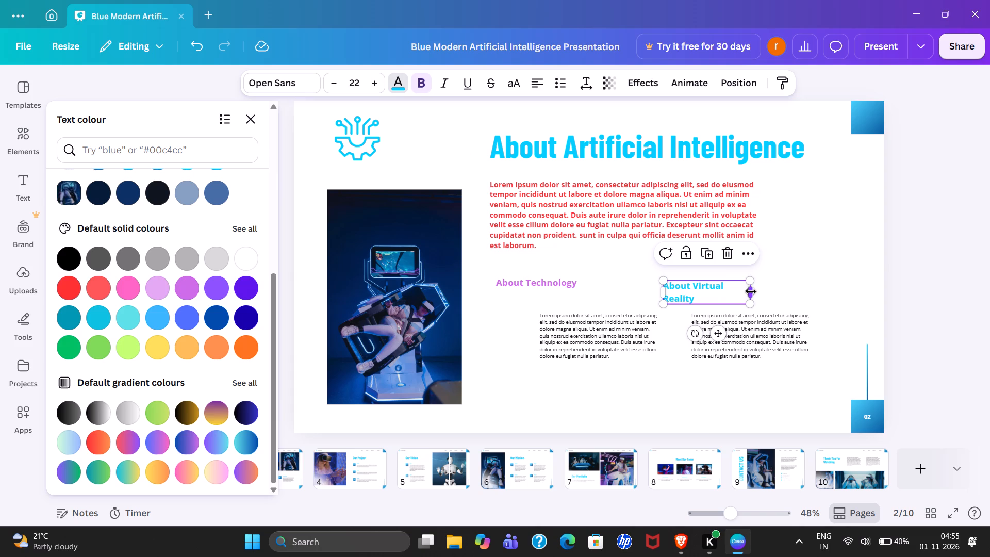
{"action": "left_click_drag", "start_coordinate": [751, 291], "coordinate": [765, 287]}
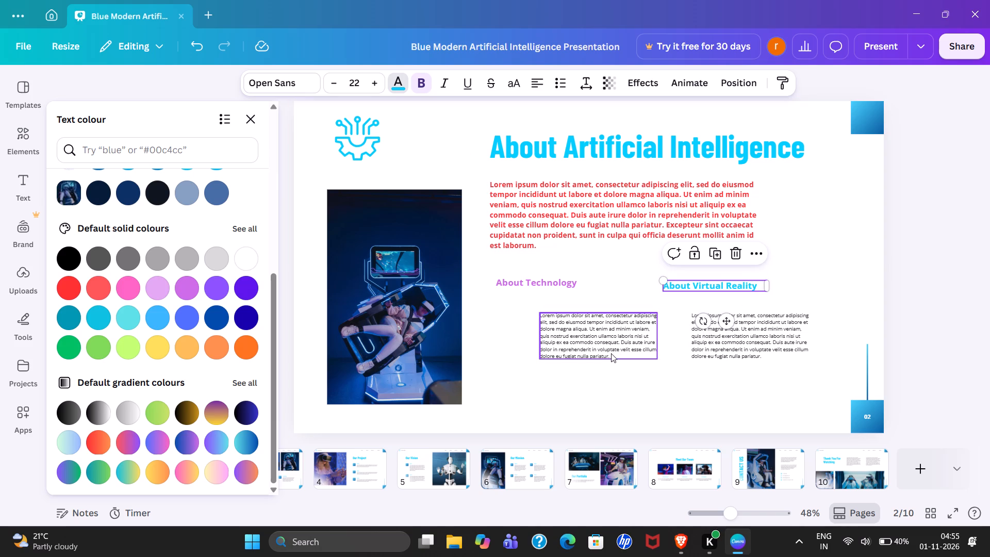
Align the About Technology paragraph under the left edge of its heading and set its font size to 15.
{"action": "left_click_drag", "start_coordinate": [611, 353], "coordinate": [565, 356]}
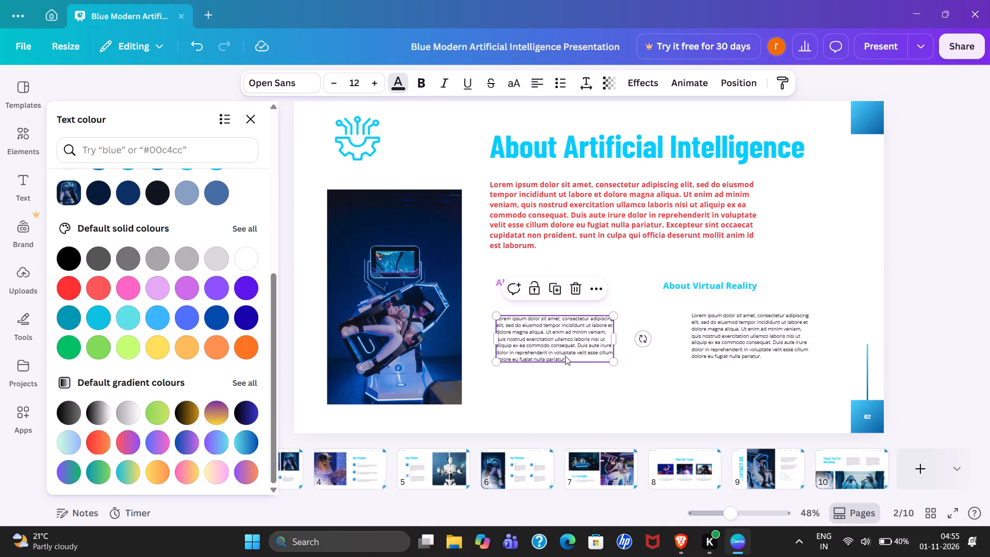
{"action": "left_click", "coordinate": [372, 85]}
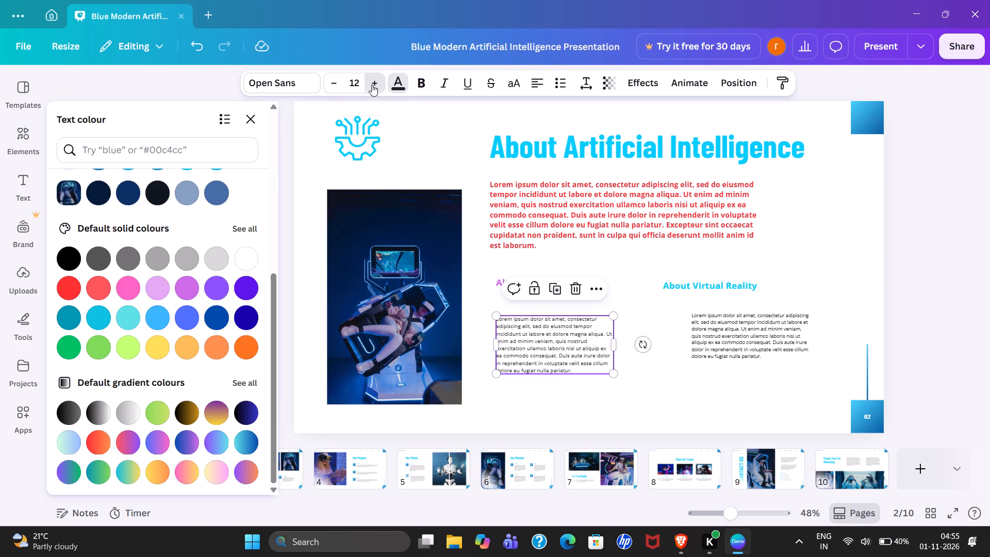
{"action": "left_click", "coordinate": [372, 85]}
{"action": "left_click", "coordinate": [372, 85]}
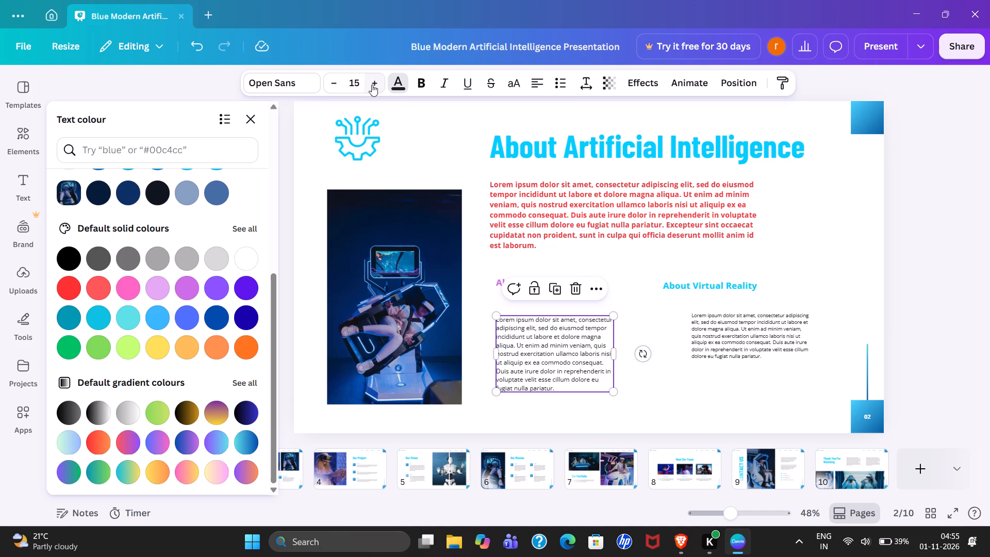
Set the About Virtual Reality paragraph's font size to 15.
{"action": "left_click", "coordinate": [719, 338]}
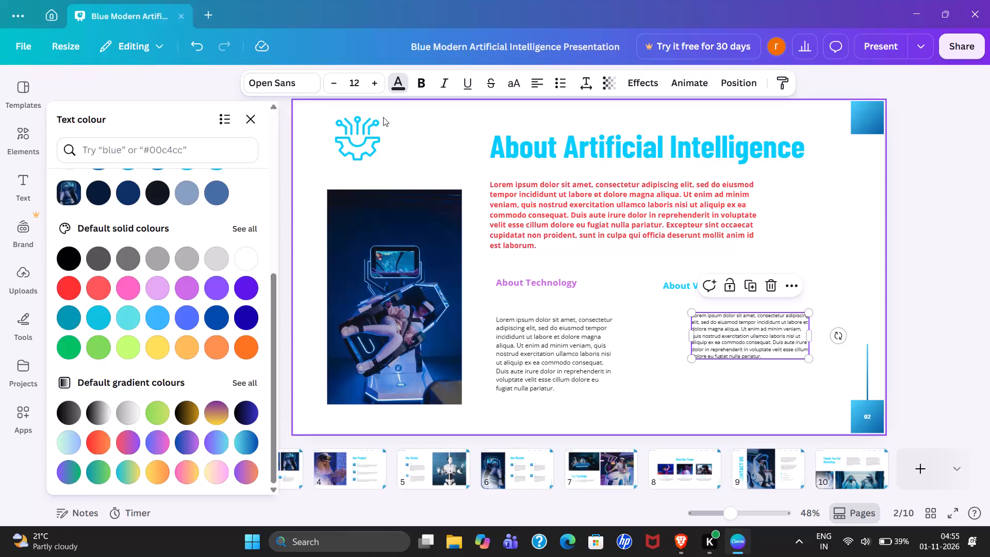
{"action": "left_click", "coordinate": [372, 79]}
{"action": "left_click", "coordinate": [372, 79]}
{"action": "left_click", "coordinate": [372, 79]}
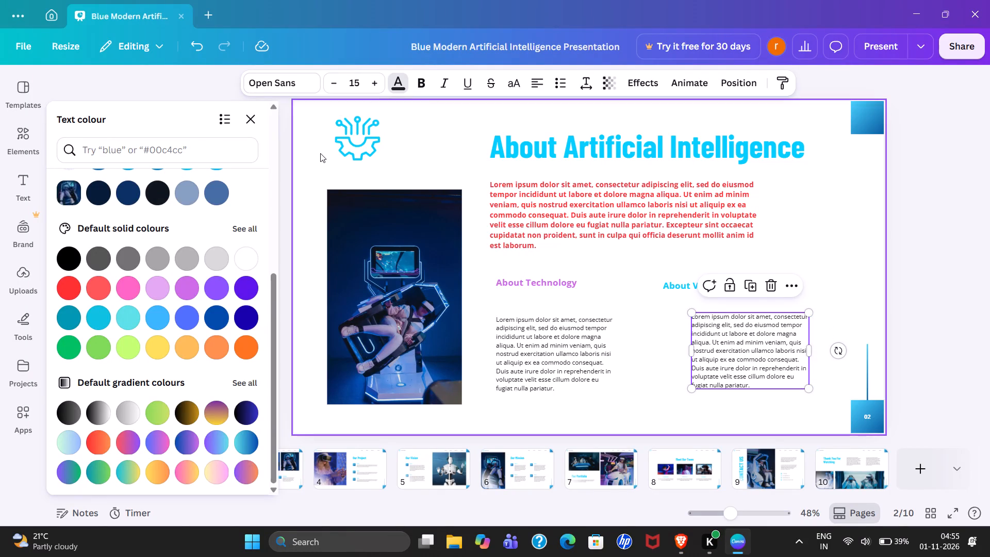
Colour the About Virtual Reality paragraph coral red and make it bold.
{"action": "left_click", "coordinate": [103, 283]}
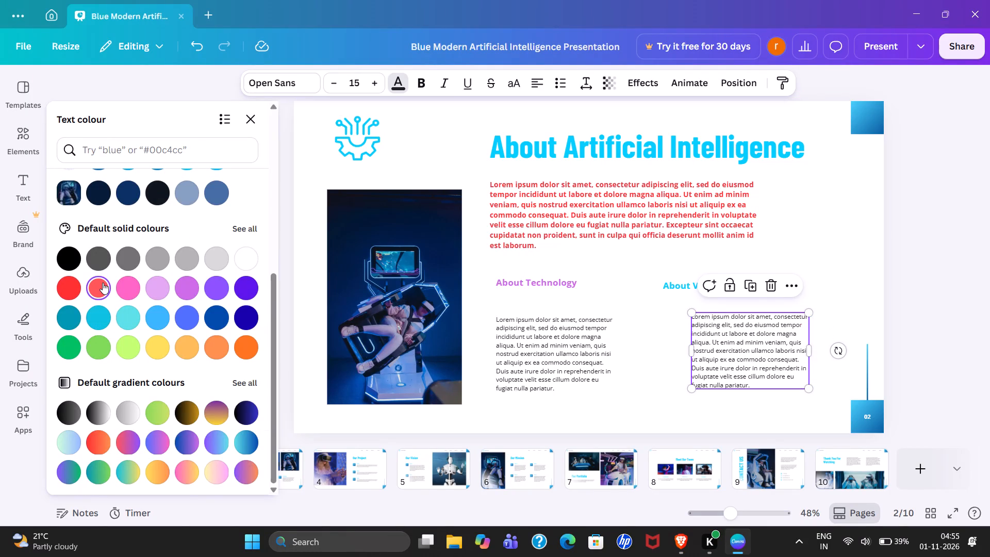
{"action": "left_click", "coordinate": [413, 82]}
Try red, pink and lilac on the About Technology paragraph's text, and settle on deep violet.
{"action": "left_click", "coordinate": [547, 335]}
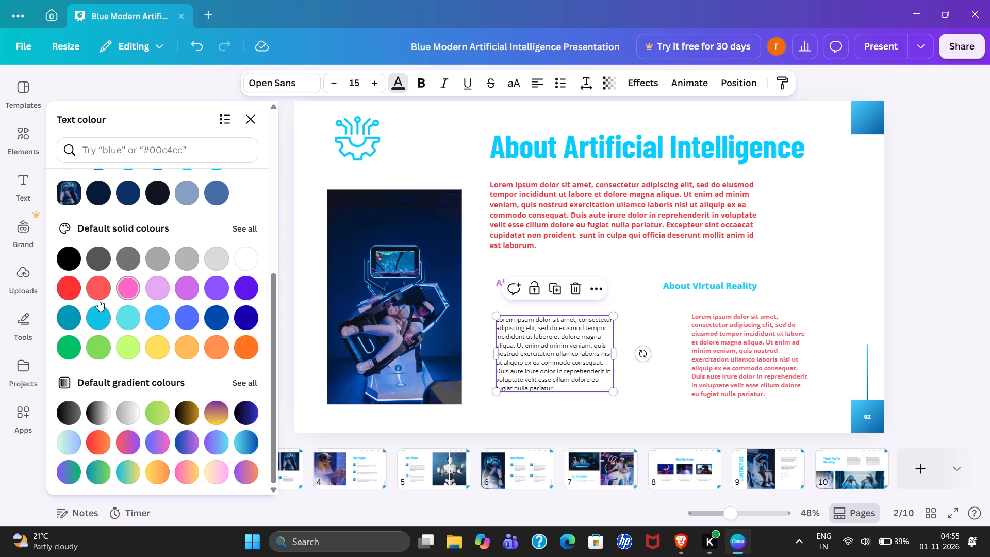
{"action": "left_click", "coordinate": [76, 296]}
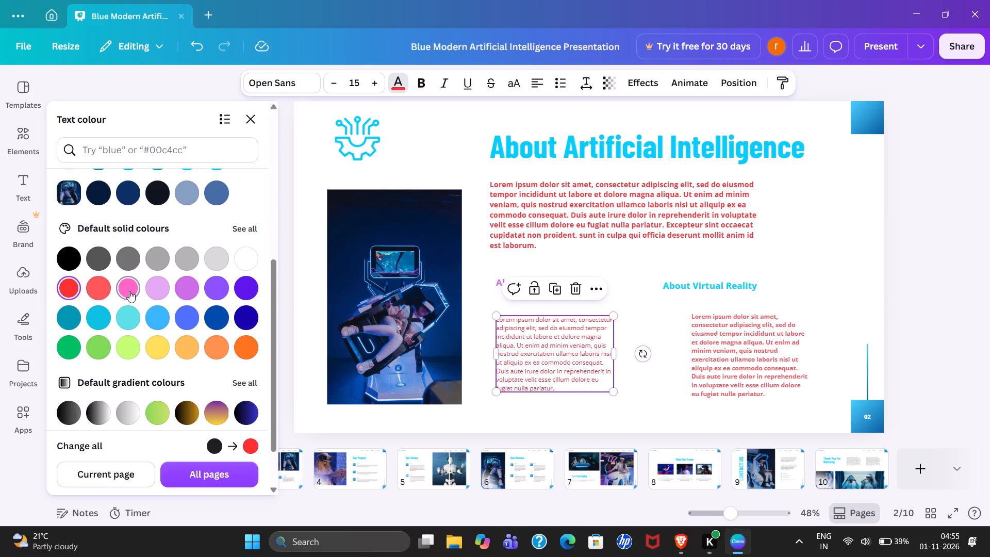
{"action": "left_click", "coordinate": [129, 291]}
{"action": "left_click", "coordinate": [165, 290]}
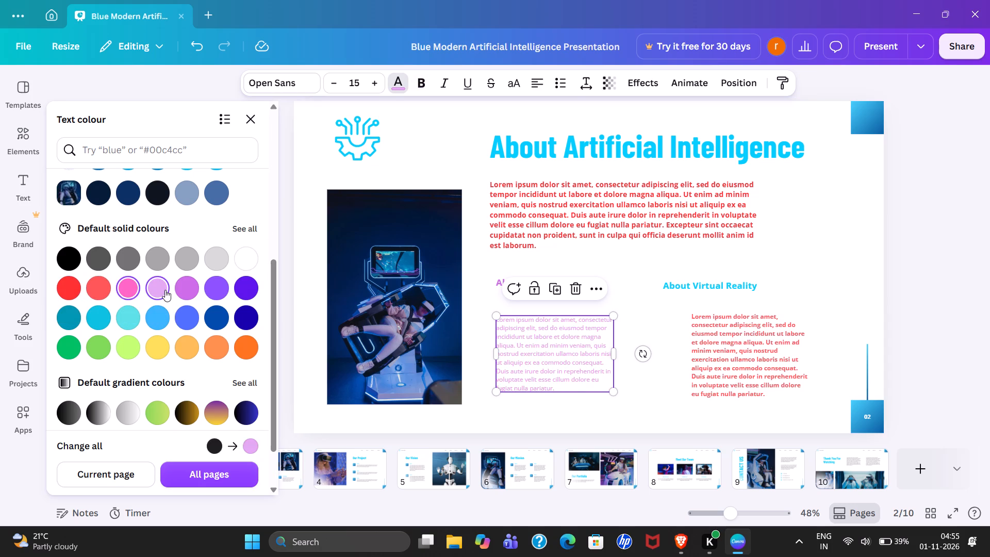
{"action": "left_click", "coordinate": [211, 289]}
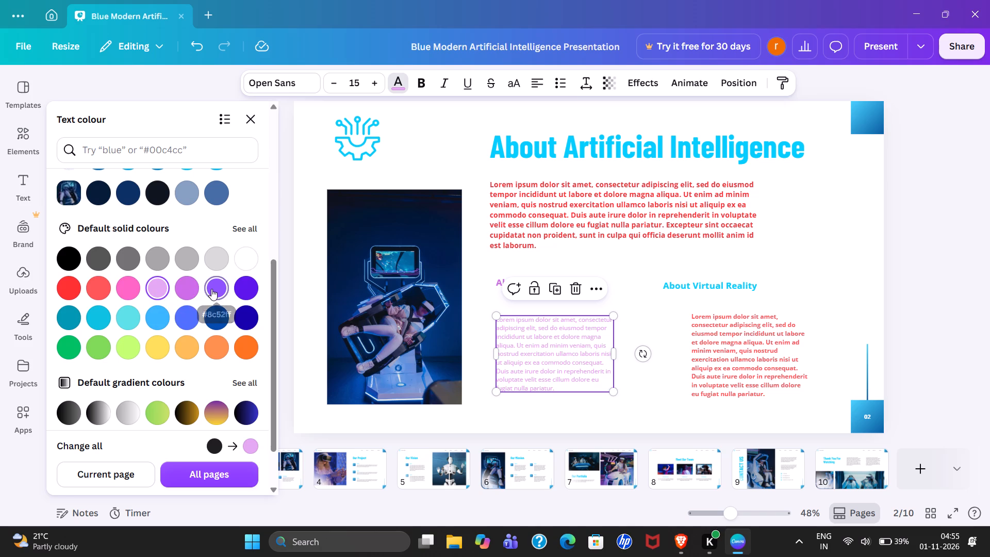
{"action": "left_click", "coordinate": [252, 288]}
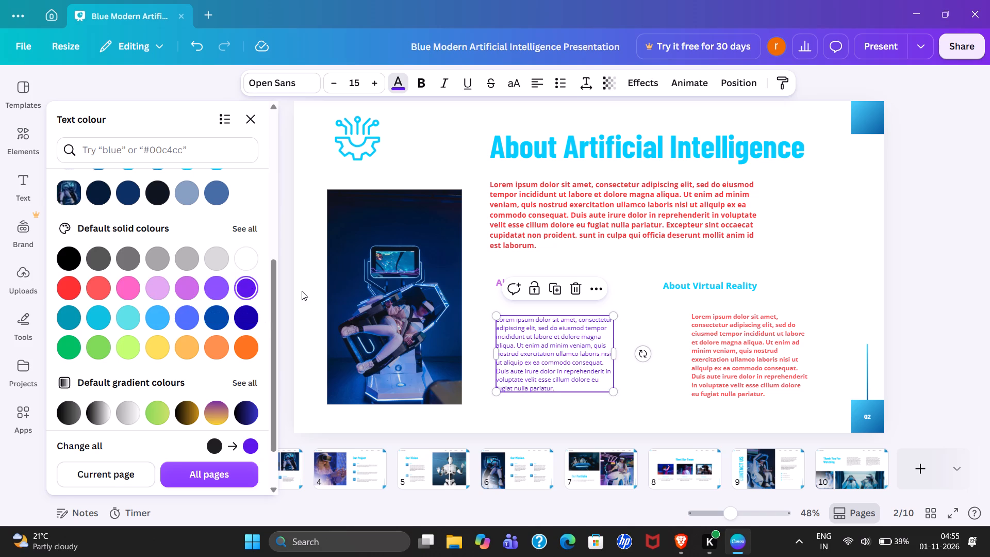
Set the About Technology paragraph's font size to 16 and make it bold.
{"action": "left_click", "coordinate": [738, 355]}
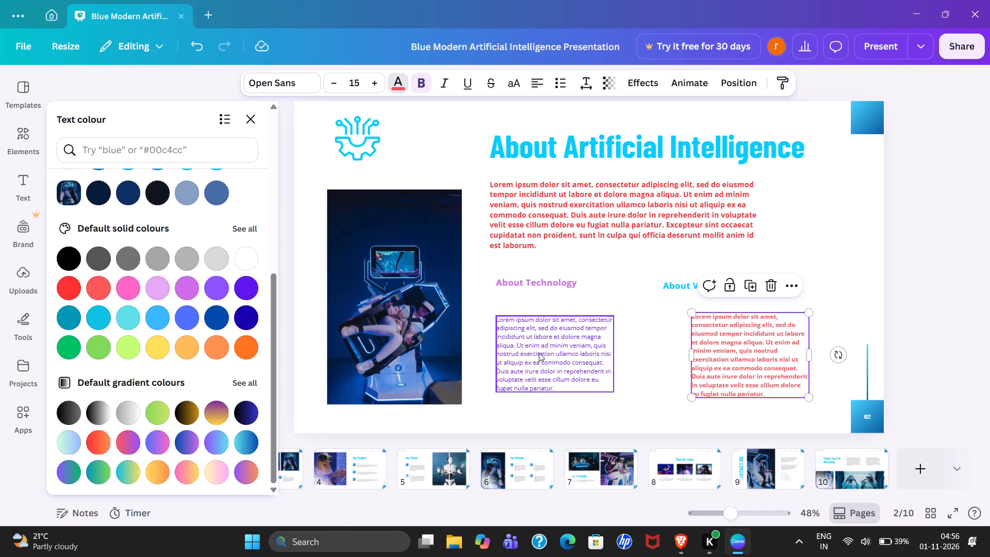
{"action": "left_click", "coordinate": [538, 353]}
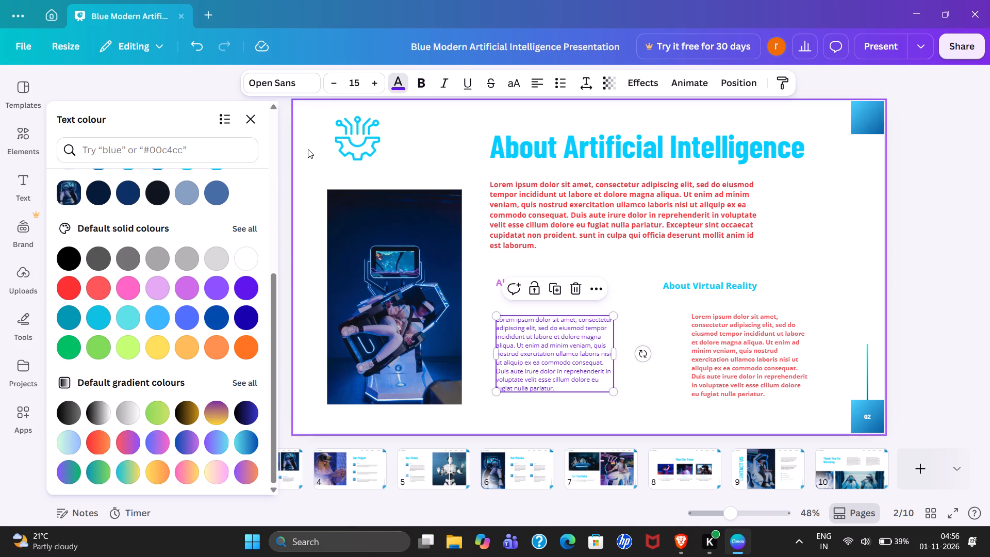
{"action": "left_click", "coordinate": [370, 90]}
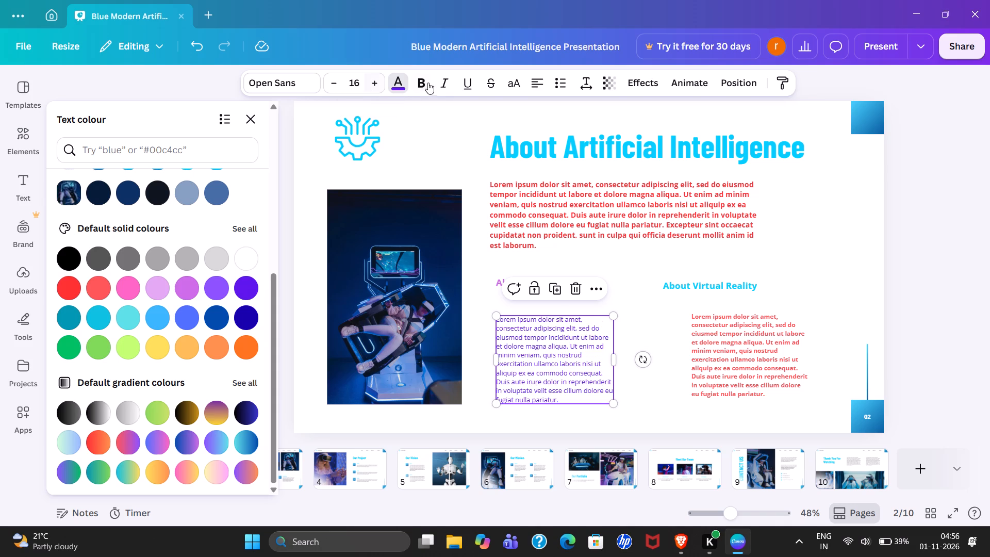
{"action": "left_click", "coordinate": [419, 85]}
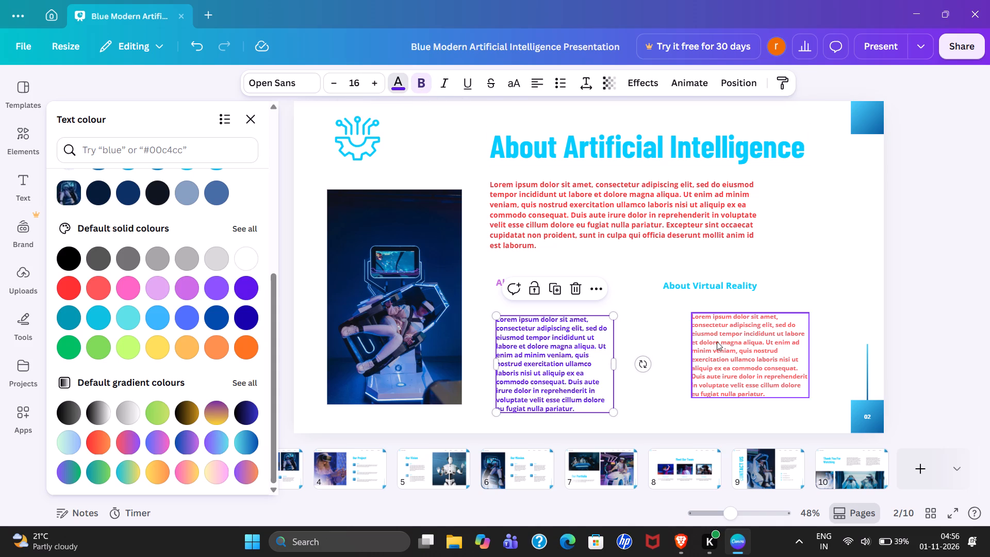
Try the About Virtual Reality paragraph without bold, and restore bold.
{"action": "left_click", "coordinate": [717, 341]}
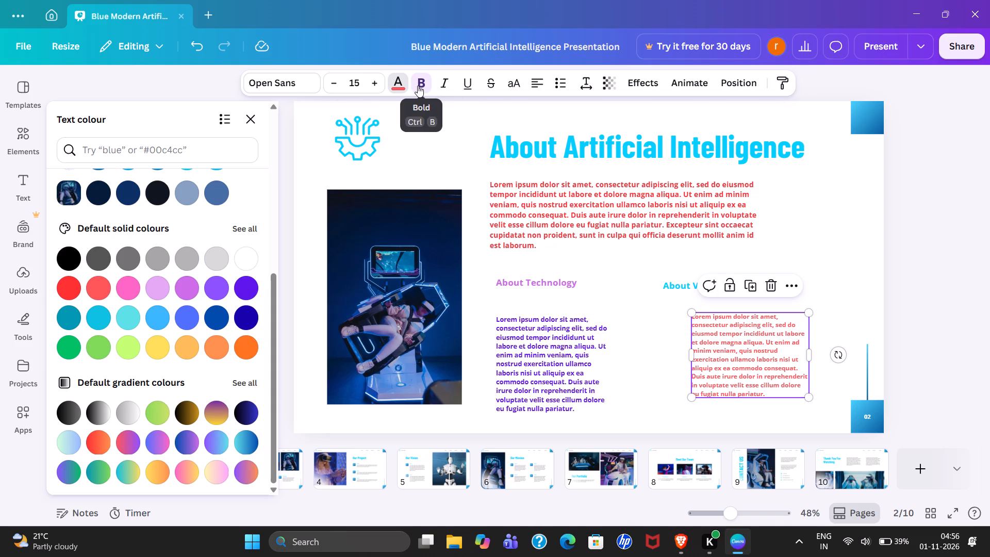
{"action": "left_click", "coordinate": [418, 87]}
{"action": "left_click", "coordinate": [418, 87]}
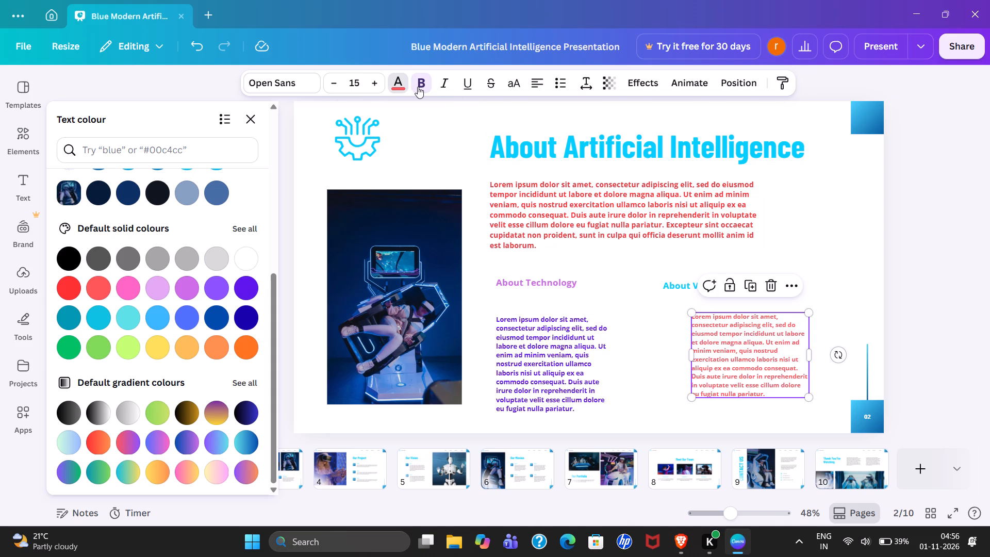
Set the About Virtual Reality paragraph's font size to 16.
{"action": "left_click", "coordinate": [543, 360]}
{"action": "left_click", "coordinate": [708, 376]}
{"action": "left_click", "coordinate": [377, 84]}
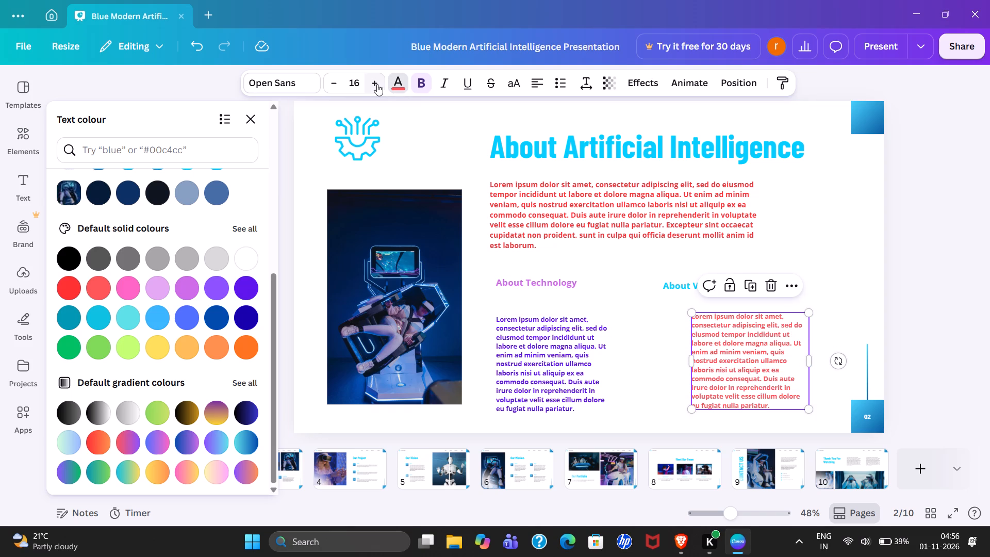
Move the About Virtual Reality paragraph left so its left edge aligns with the heading above it.
{"action": "left_click_drag", "start_coordinate": [722, 347], "coordinate": [717, 349]}
{"action": "left_click_drag", "start_coordinate": [717, 349], "coordinate": [696, 352]}
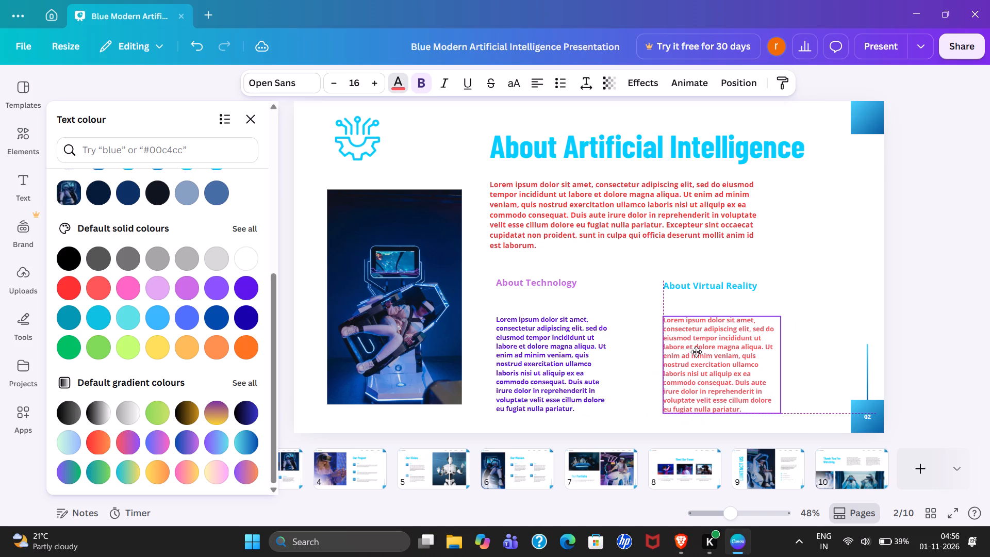
{"action": "left_click_drag", "start_coordinate": [696, 352], "coordinate": [695, 355]}
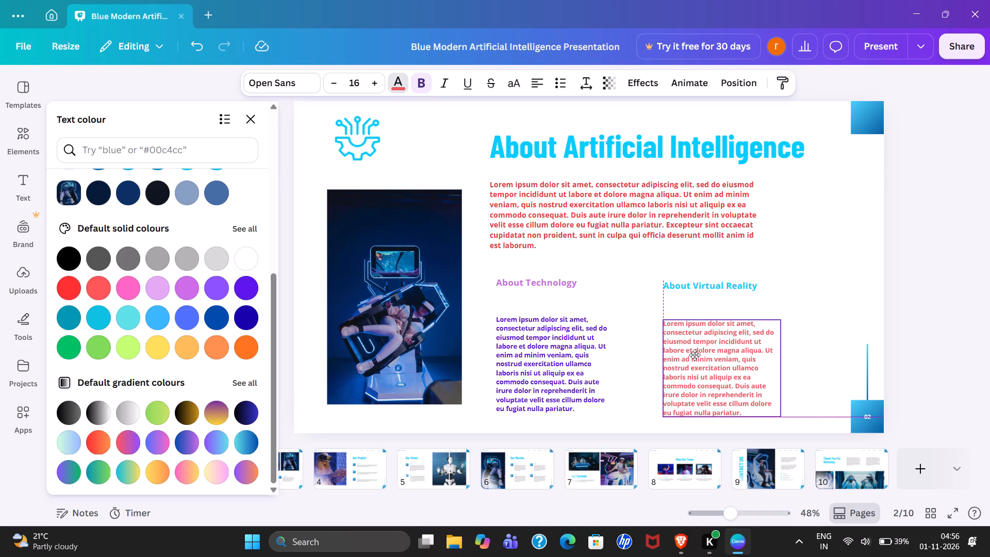
{"action": "left_click_drag", "start_coordinate": [695, 355], "coordinate": [694, 351]}
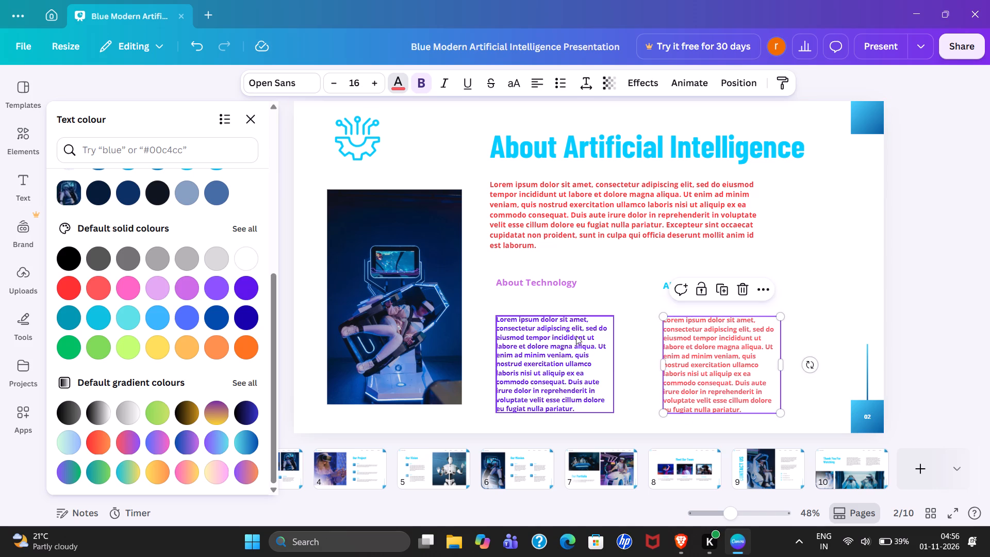
Nudge the About Virtual Reality heading slightly down towards its paragraph.
{"action": "left_click", "coordinate": [549, 350]}
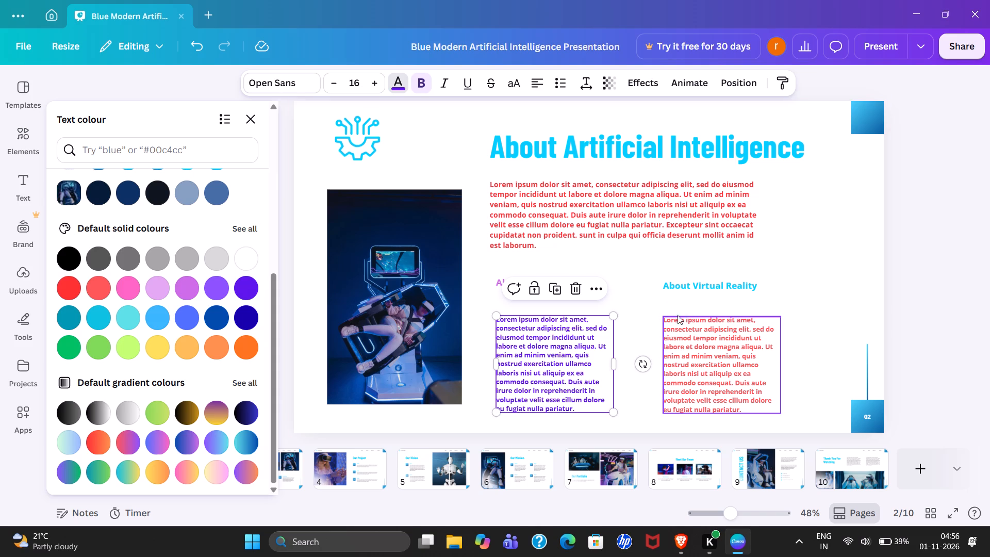
{"action": "left_click", "coordinate": [699, 282]}
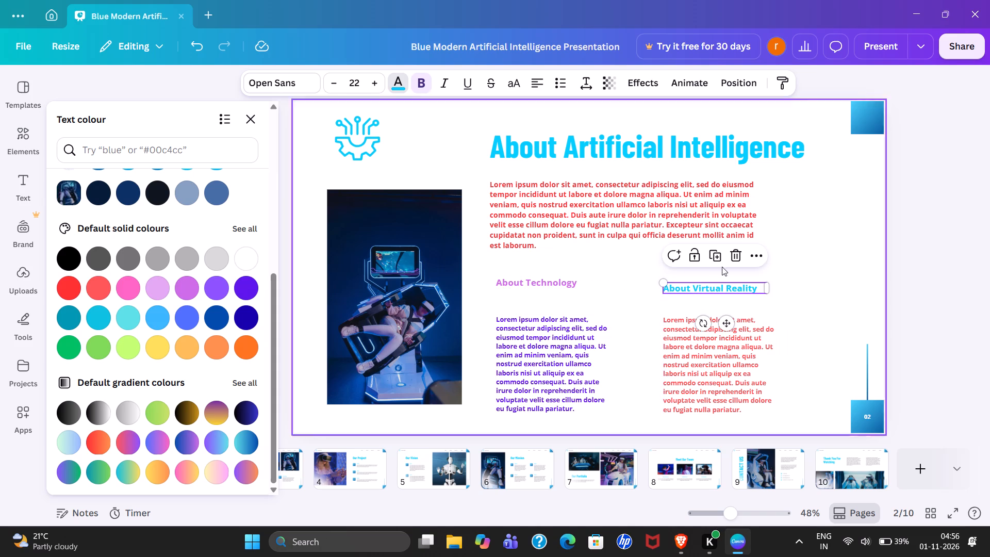
{"action": "left_click", "coordinate": [815, 219]}
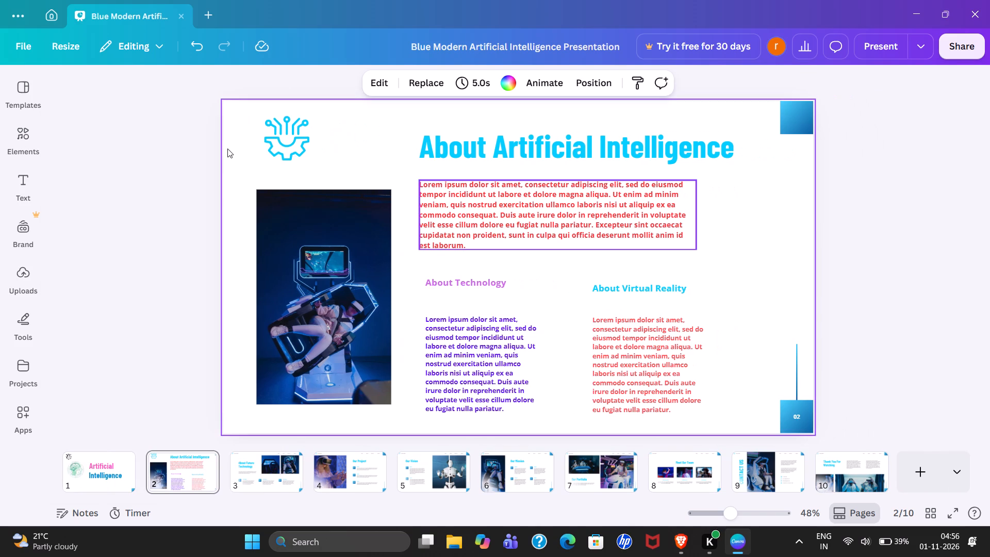
Try red and lilac on slide 2's gear circuit icon, and settle on green #00bf63.
{"action": "left_click", "coordinate": [292, 141]}
{"action": "left_click", "coordinate": [420, 87]}
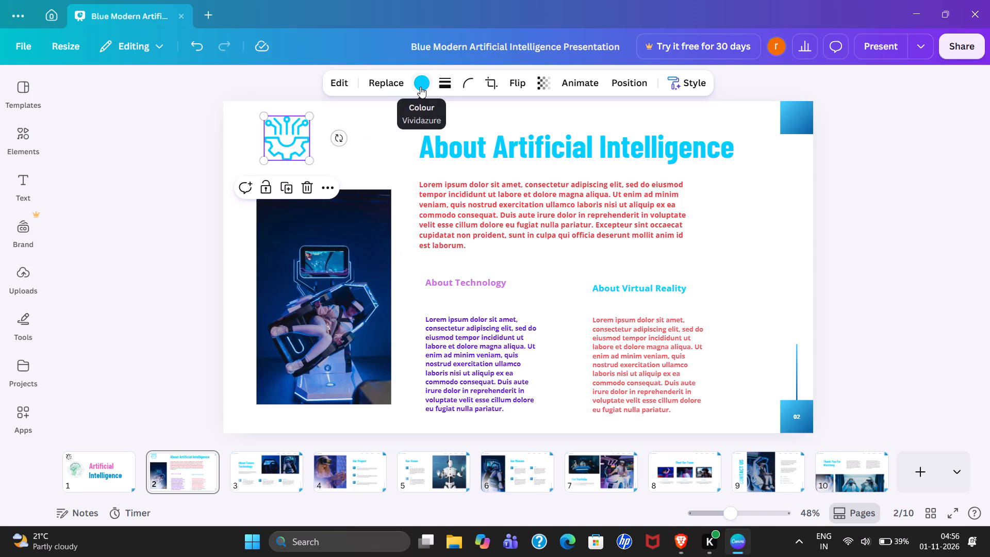
{"action": "left_click", "coordinate": [243, 226]}
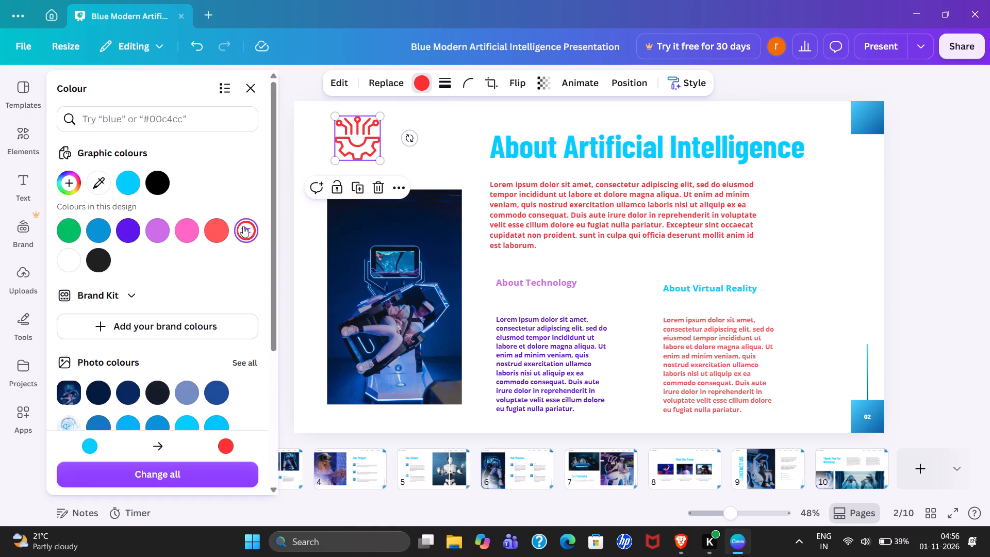
{"action": "scroll", "coordinate": [195, 270], "scroll_direction": "down", "scroll_amount": 3}
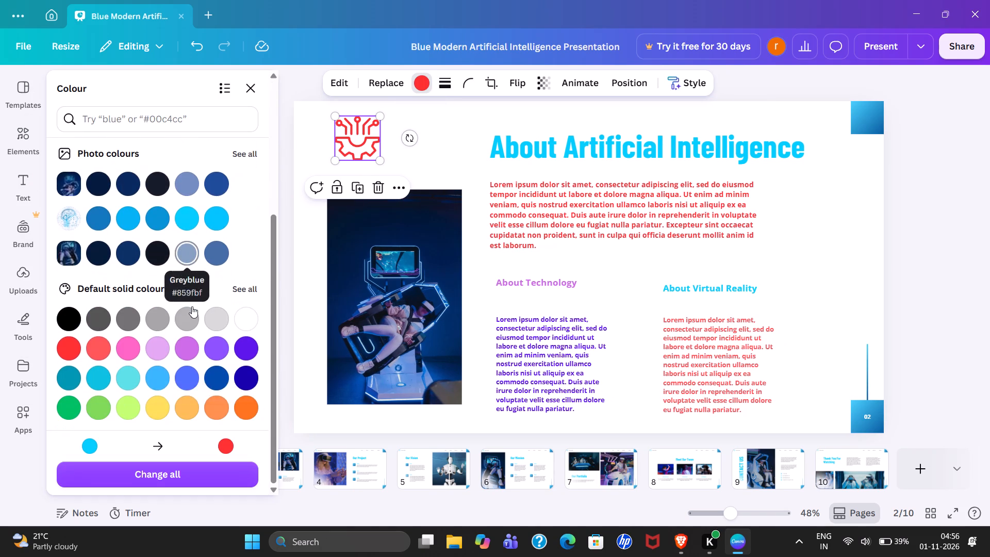
{"action": "scroll", "coordinate": [192, 306], "scroll_direction": "down", "scroll_amount": 1}
{"action": "left_click", "coordinate": [151, 356]}
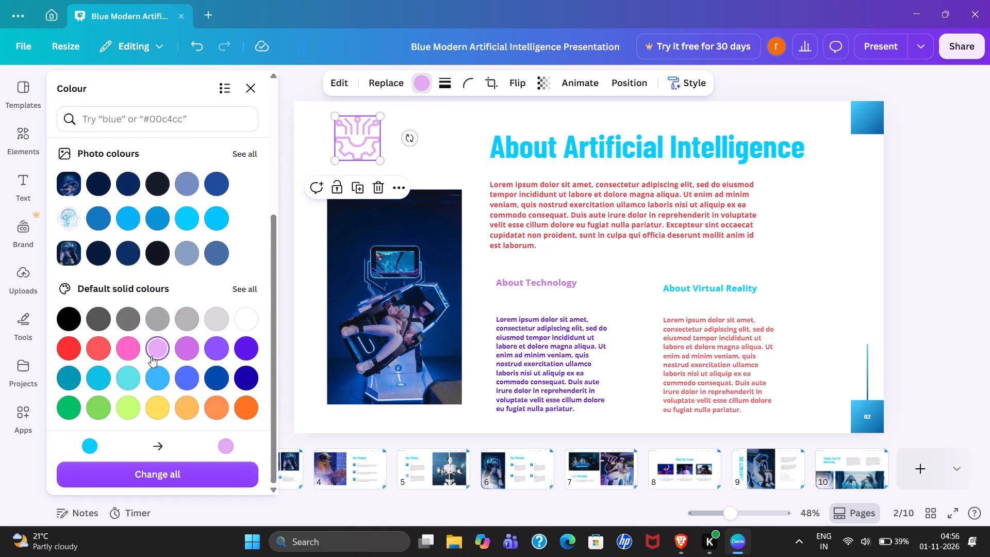
{"action": "left_click", "coordinate": [68, 409]}
Colour the About Artificial Intelligence title orange and increase its font size to 81.8.
{"action": "left_click", "coordinate": [554, 153]}
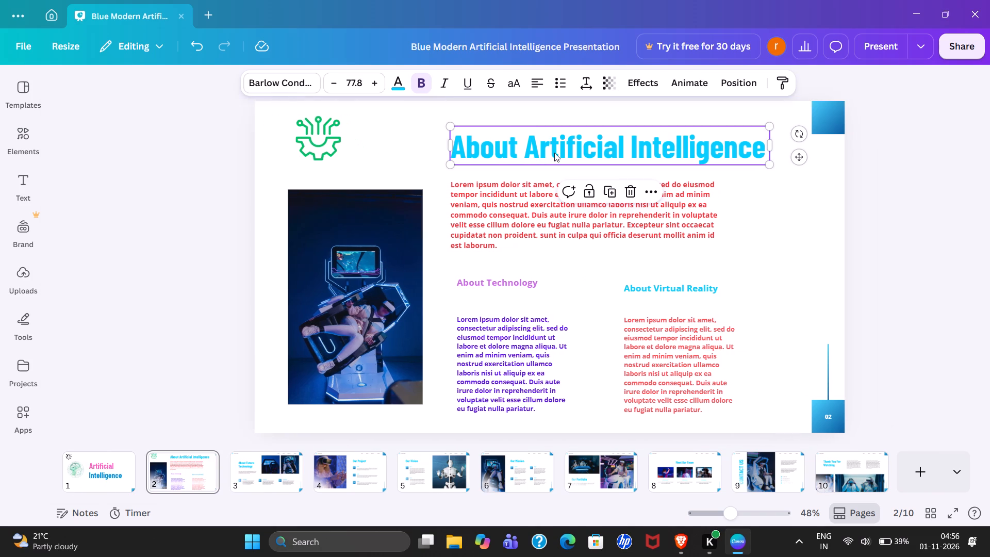
{"action": "left_click", "coordinate": [391, 88]}
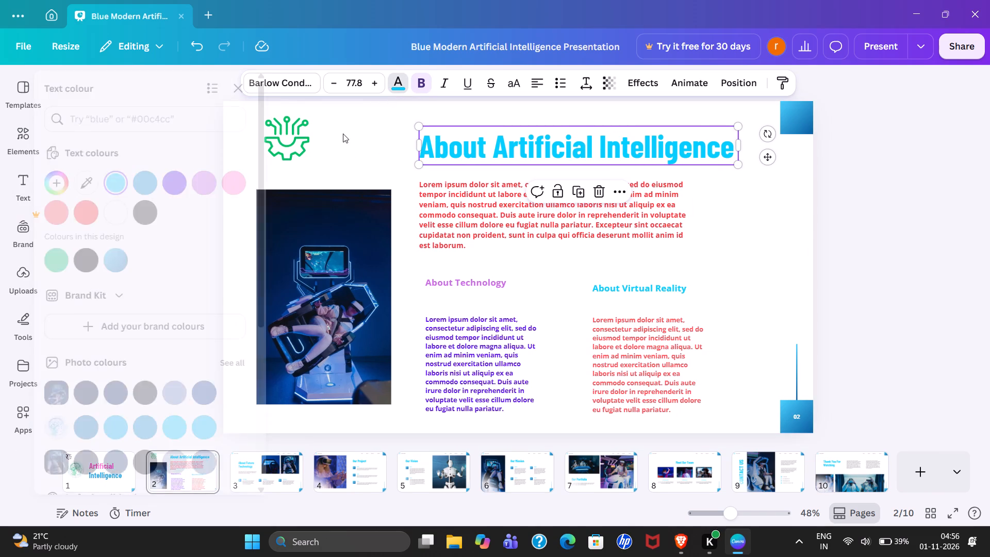
{"action": "scroll", "coordinate": [143, 374], "scroll_direction": "down", "scroll_amount": 4}
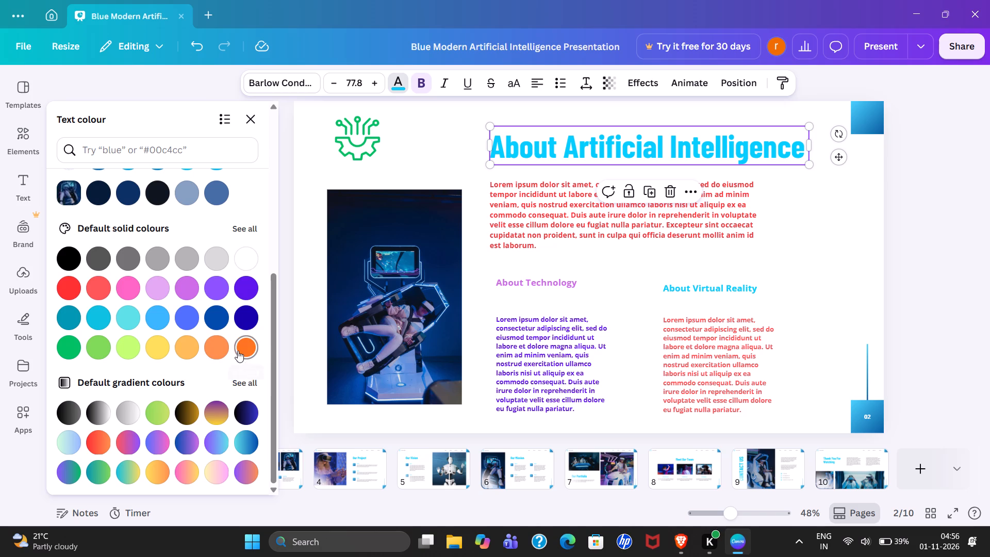
{"action": "left_click", "coordinate": [237, 351]}
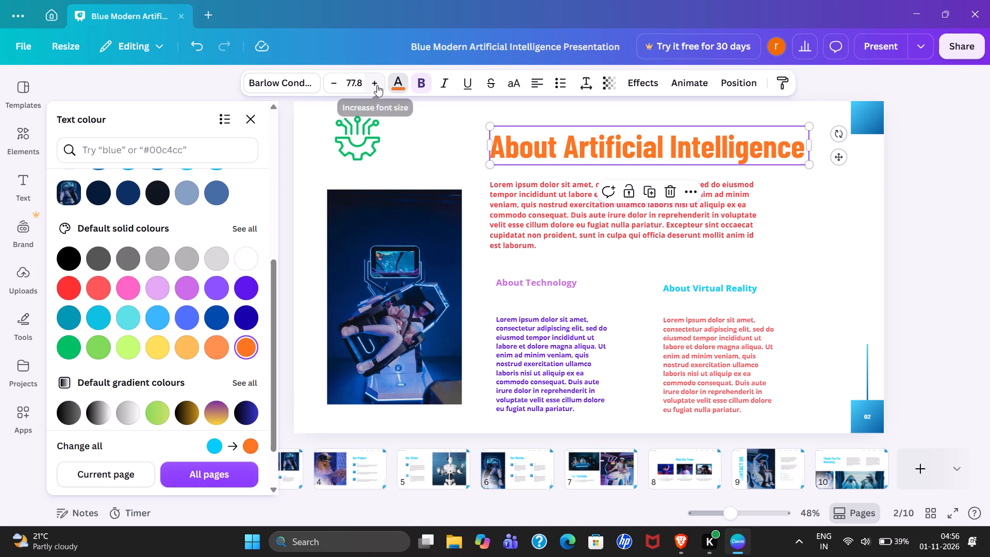
{"action": "triple_click", "coordinate": [377, 85]}
{"action": "left_click", "coordinate": [377, 85]}
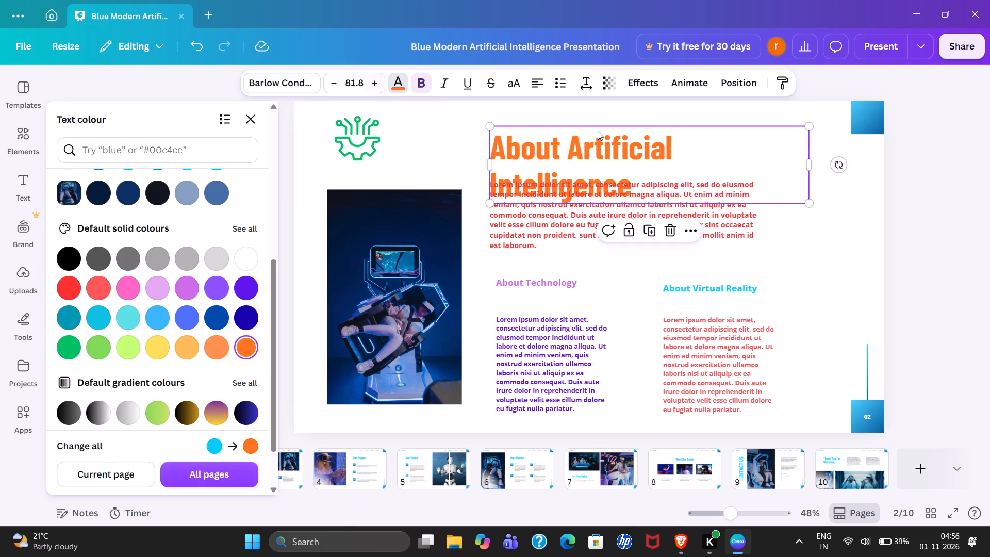
Widen the About Artificial Intelligence title box to fit one line, and move it up and to the left.
{"action": "left_click", "coordinate": [814, 163]}
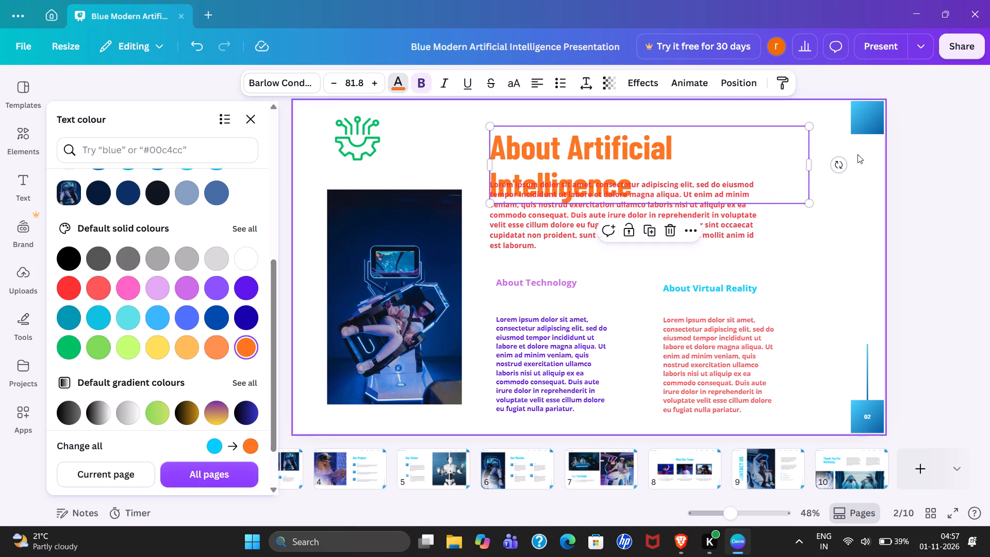
{"action": "left_click_drag", "start_coordinate": [809, 164], "coordinate": [815, 164]}
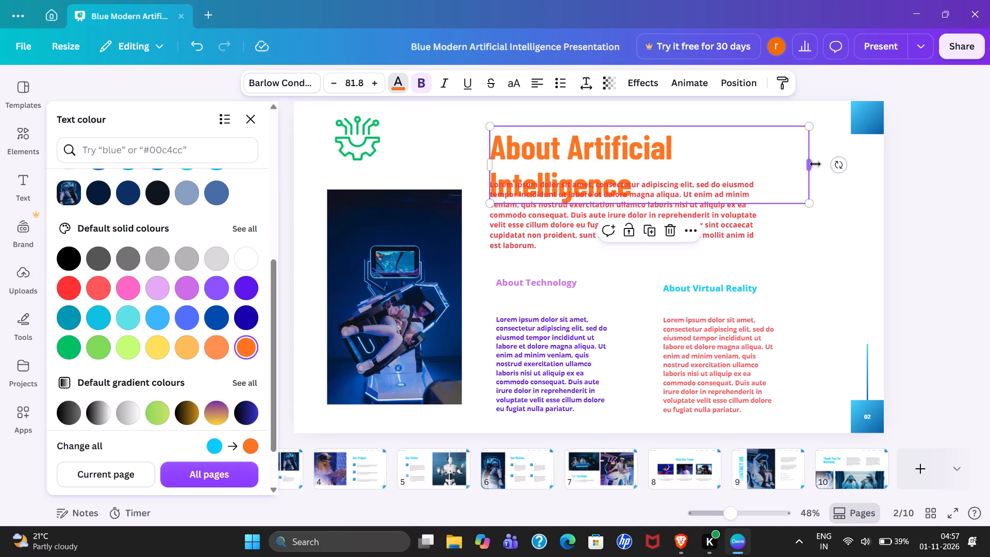
{"action": "left_click_drag", "start_coordinate": [815, 164], "coordinate": [840, 162]}
{"action": "left_click_drag", "start_coordinate": [729, 146], "coordinate": [690, 135]}
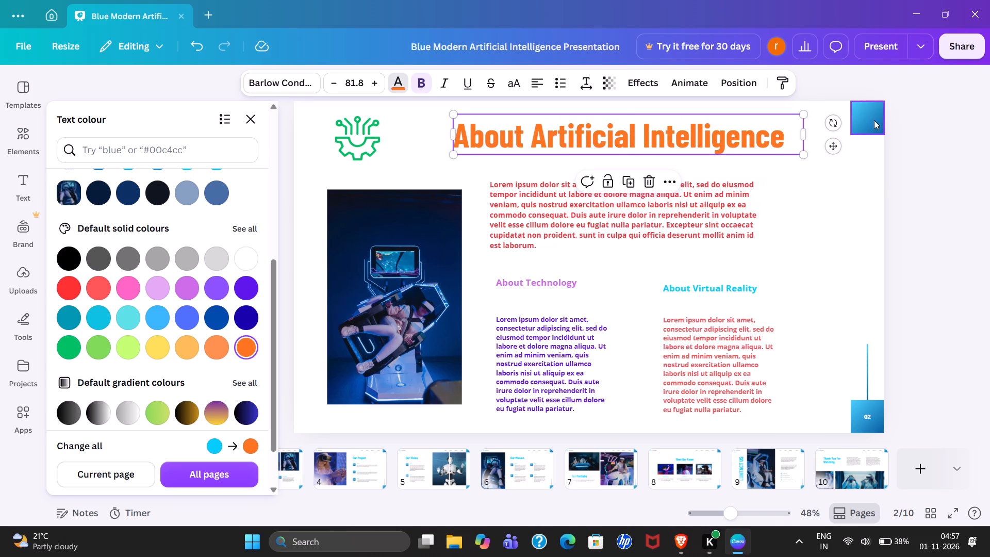
Delete the blue gradient square in slide 2's upper-right corner.
{"action": "left_click", "coordinate": [867, 118]}
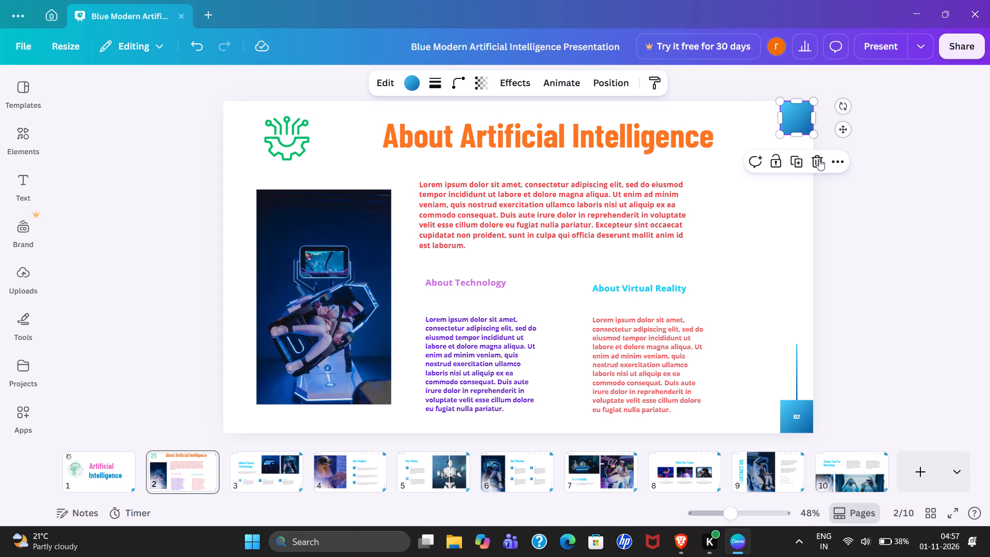
{"action": "left_click", "coordinate": [817, 163]}
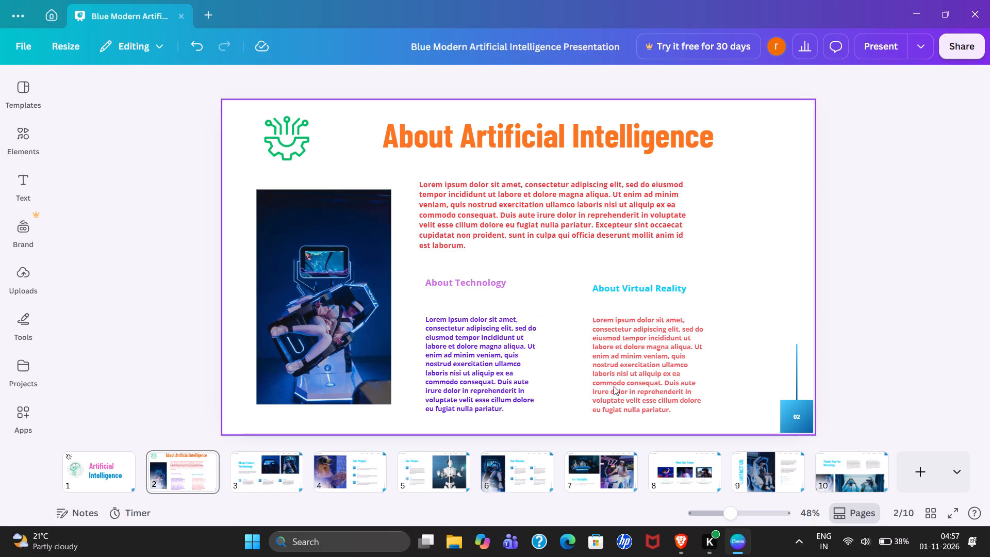
Go to slide 3 and delete the Studio Shodwe text beside the small gear icon.
{"action": "left_click", "coordinate": [275, 479]}
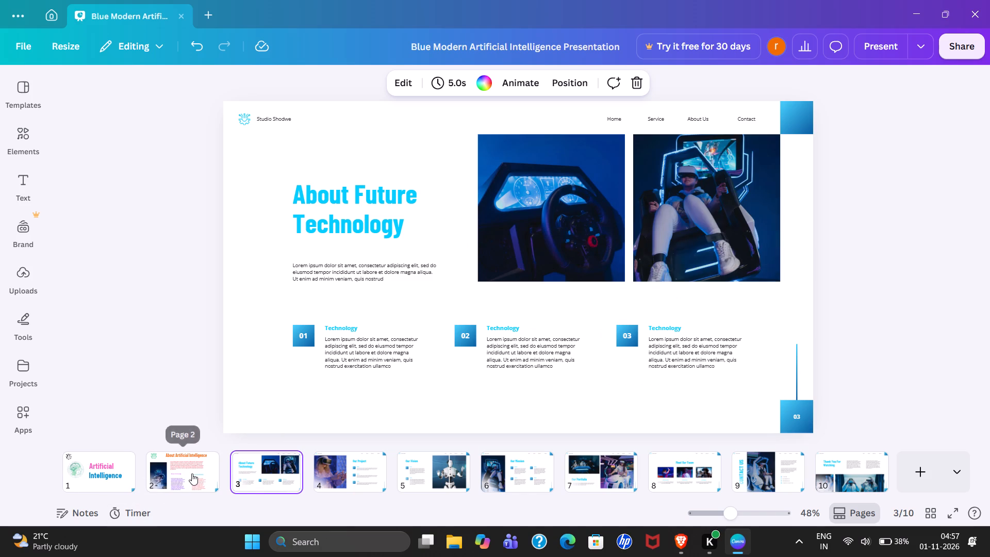
{"action": "left_click", "coordinate": [192, 473]}
{"action": "left_click", "coordinate": [261, 475]}
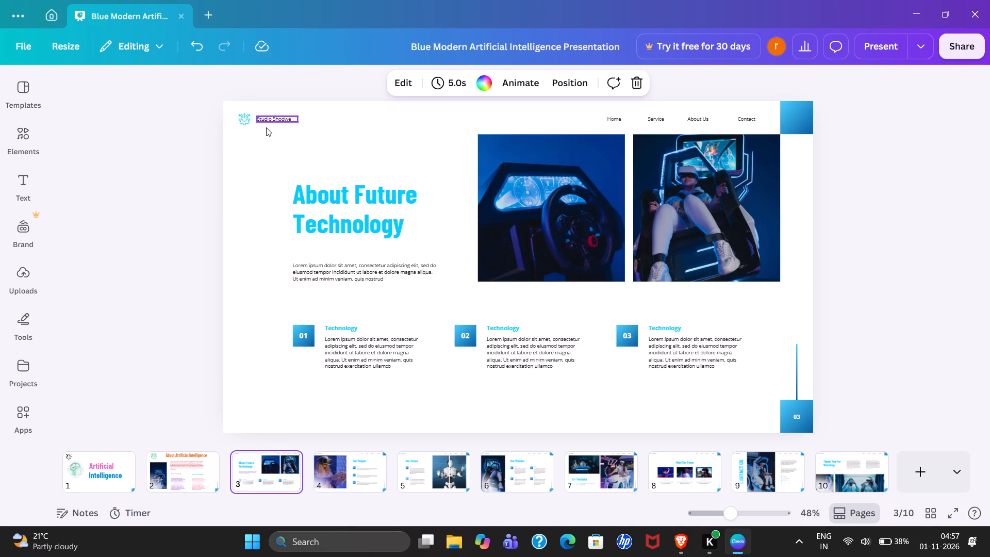
{"action": "left_click", "coordinate": [275, 119]}
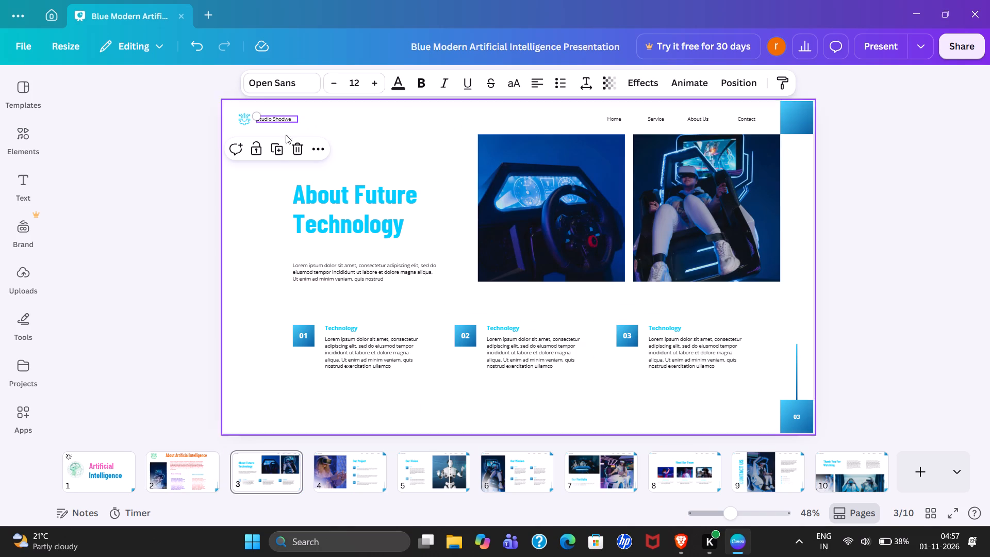
{"action": "left_click", "coordinate": [298, 149]}
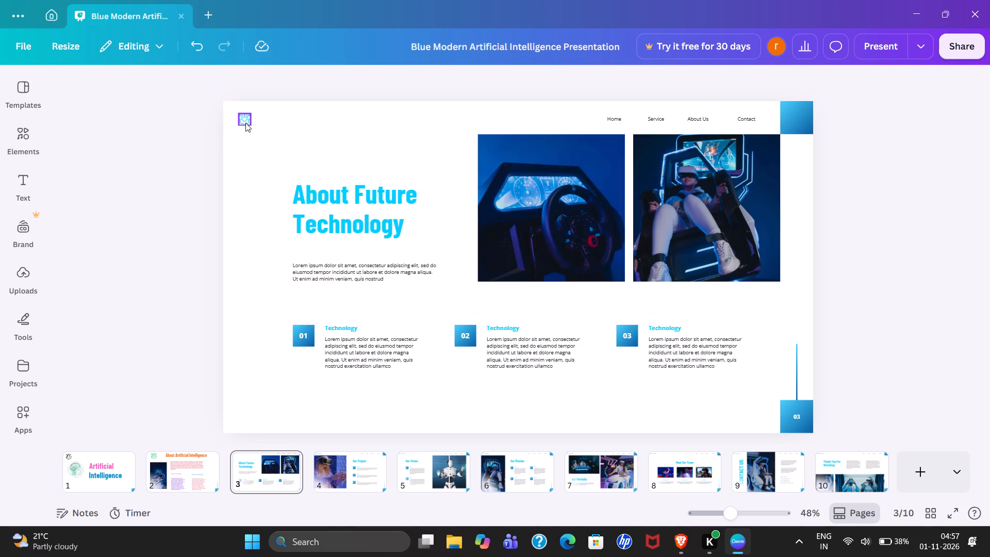
Enlarge slide 3's gear circuit icon to about the size of slide 2's, and shift it slightly towards the upper-left corner.
{"action": "left_click", "coordinate": [245, 123]}
{"action": "left_click_drag", "start_coordinate": [250, 127], "coordinate": [263, 133]}
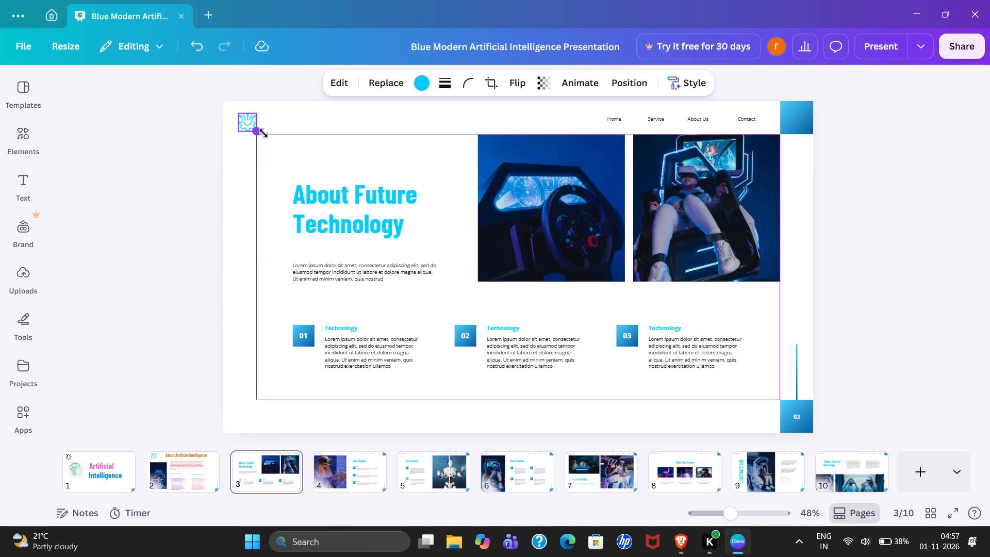
{"action": "left_click_drag", "start_coordinate": [263, 133], "coordinate": [291, 154]}
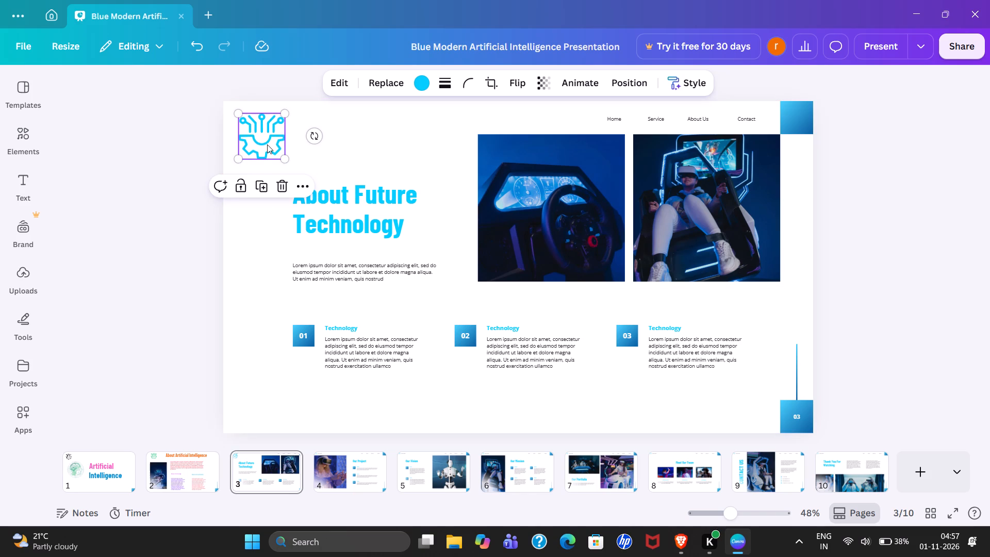
{"action": "left_click", "coordinate": [267, 144]}
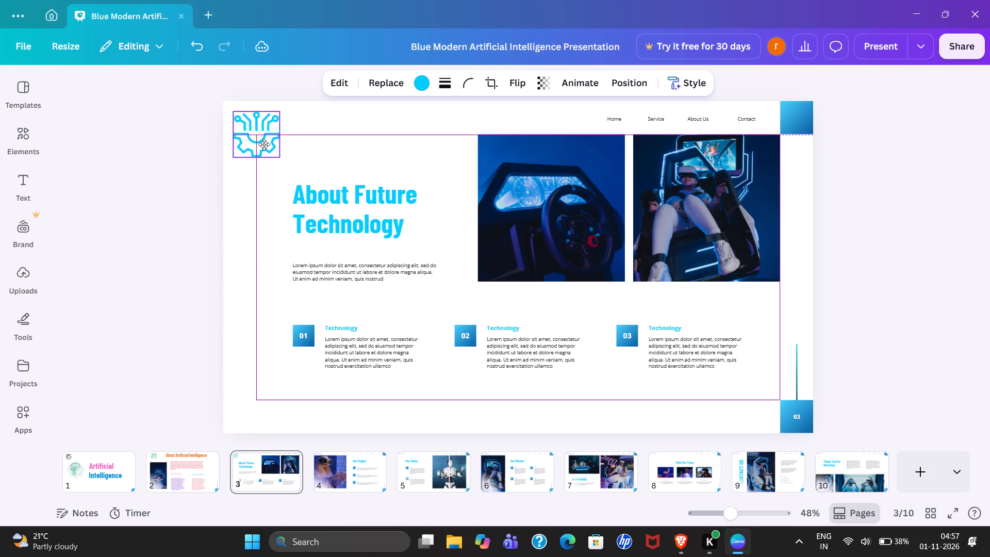